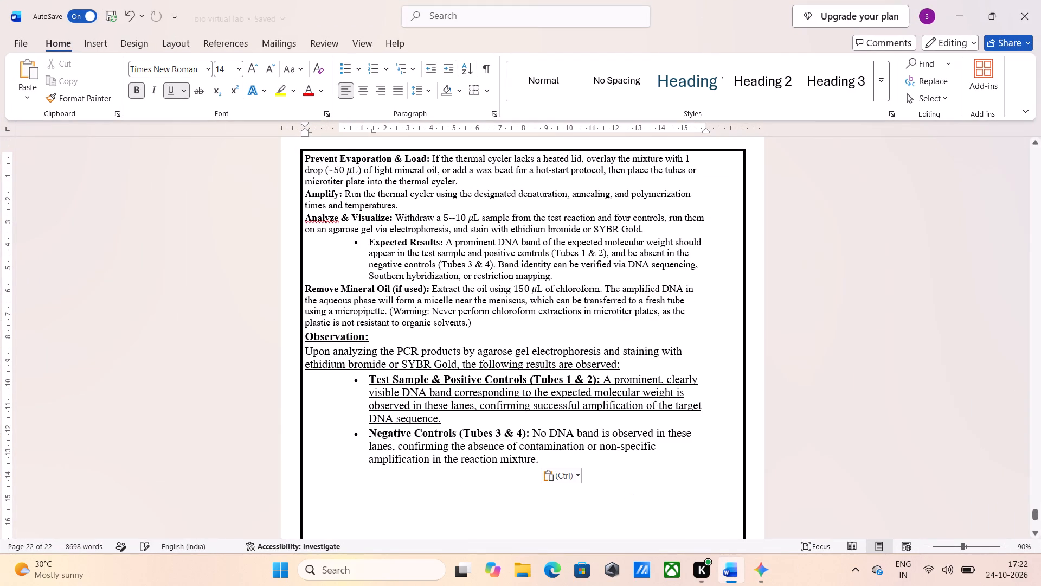
Remove the underline from the pasted observation text and set its font size to 12.
drag(244, 347, 246, 417)
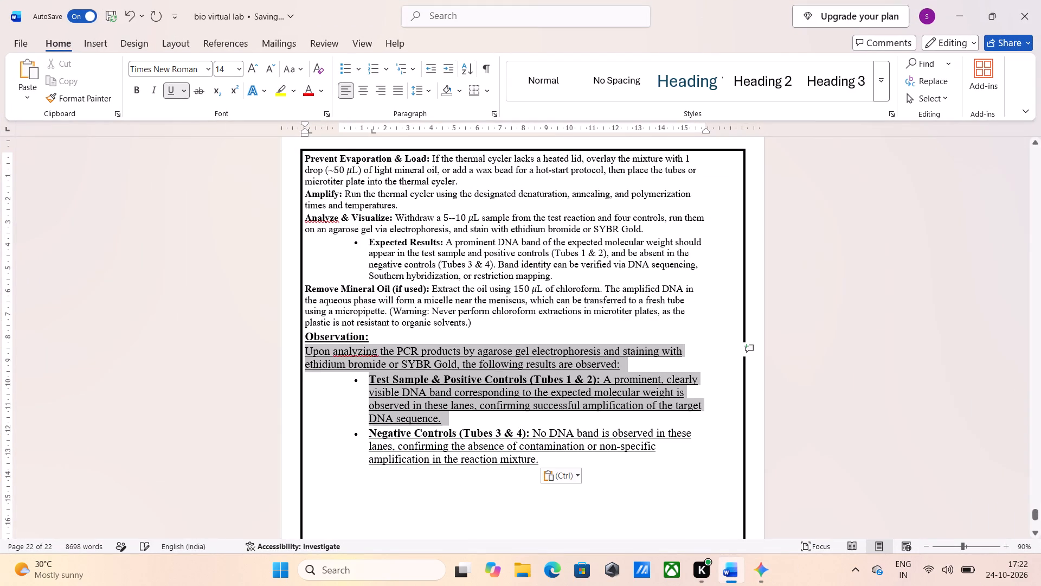
drag(246, 417, 252, 460)
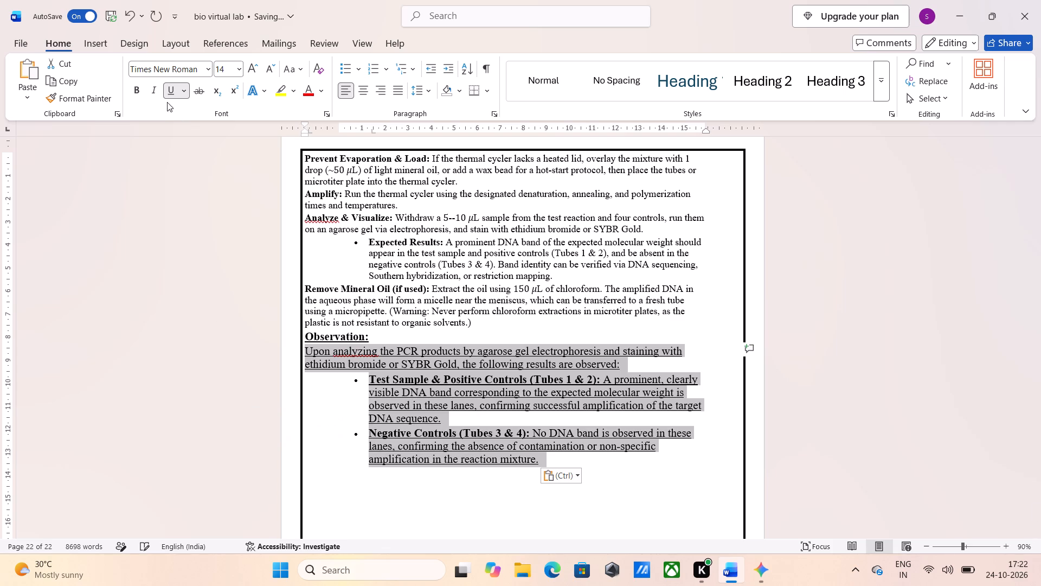
click(168, 97)
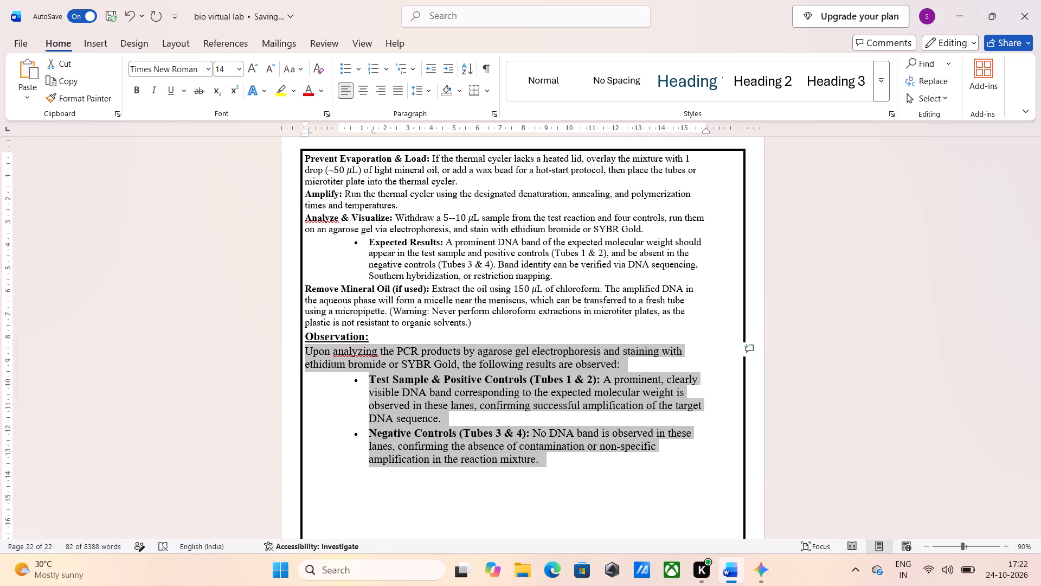
click(240, 73)
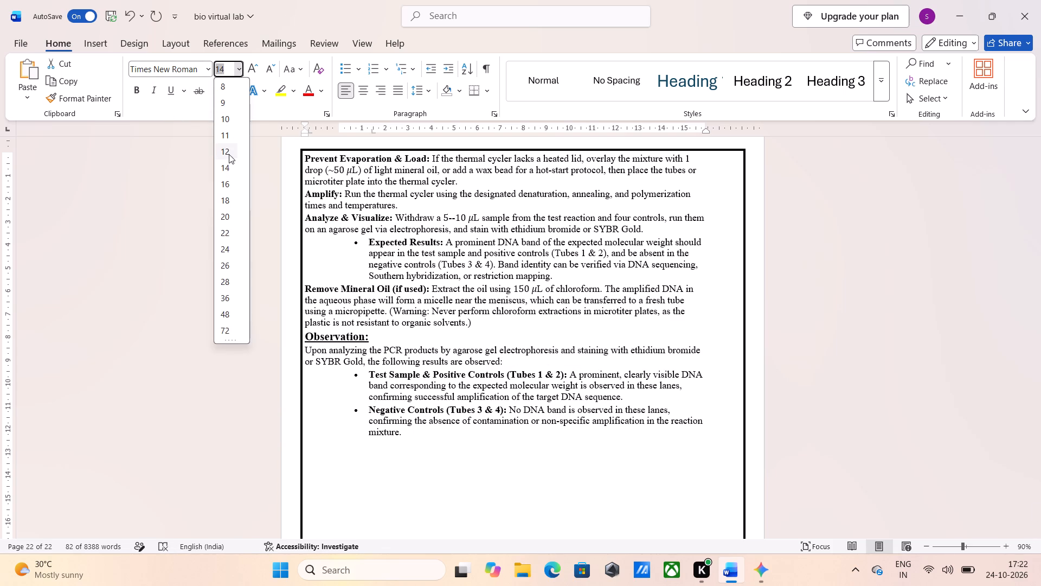
click(229, 154)
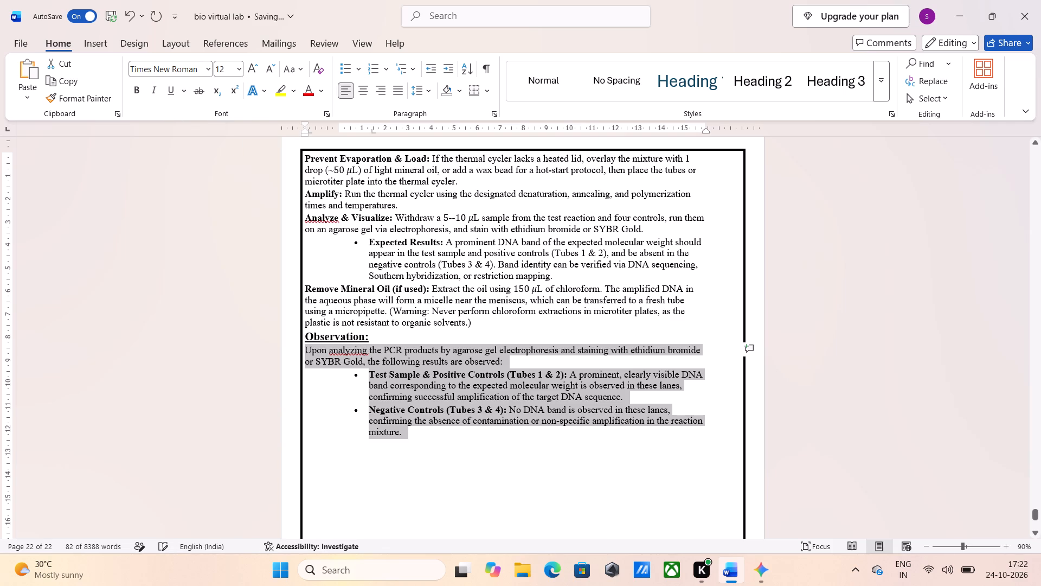
click(258, 377)
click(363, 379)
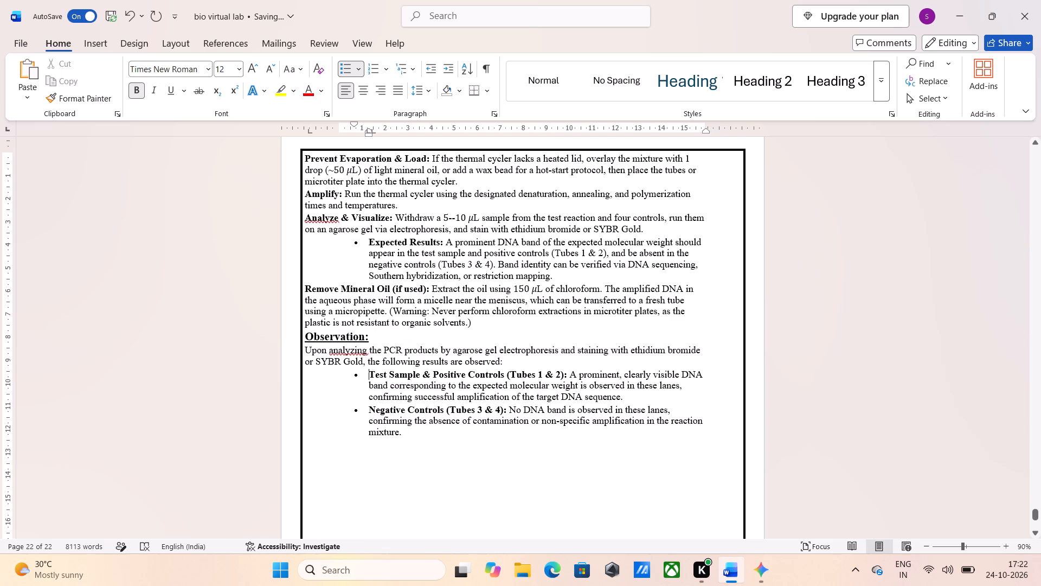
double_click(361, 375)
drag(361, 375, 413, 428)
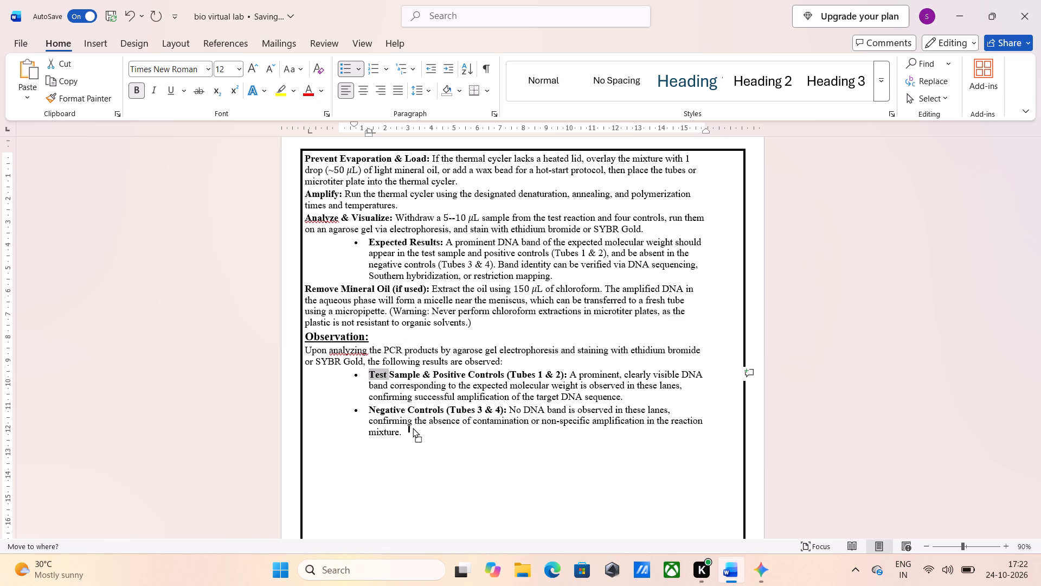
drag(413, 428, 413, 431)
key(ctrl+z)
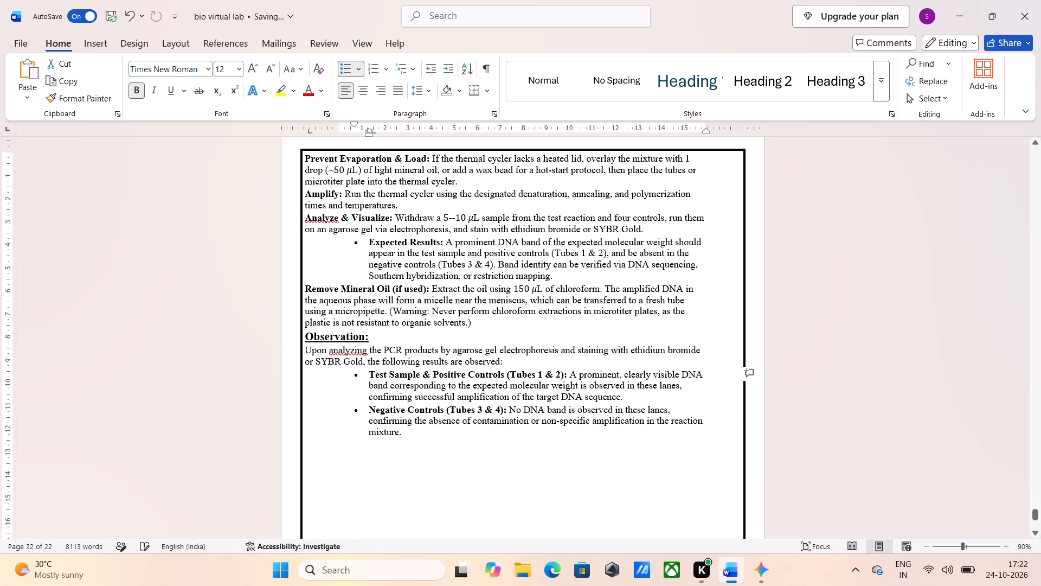
Reduce the indents of the two observation bullets, setting first-line indent to about -0.5 cm and hanging indent to about 0 cm.
click(361, 370)
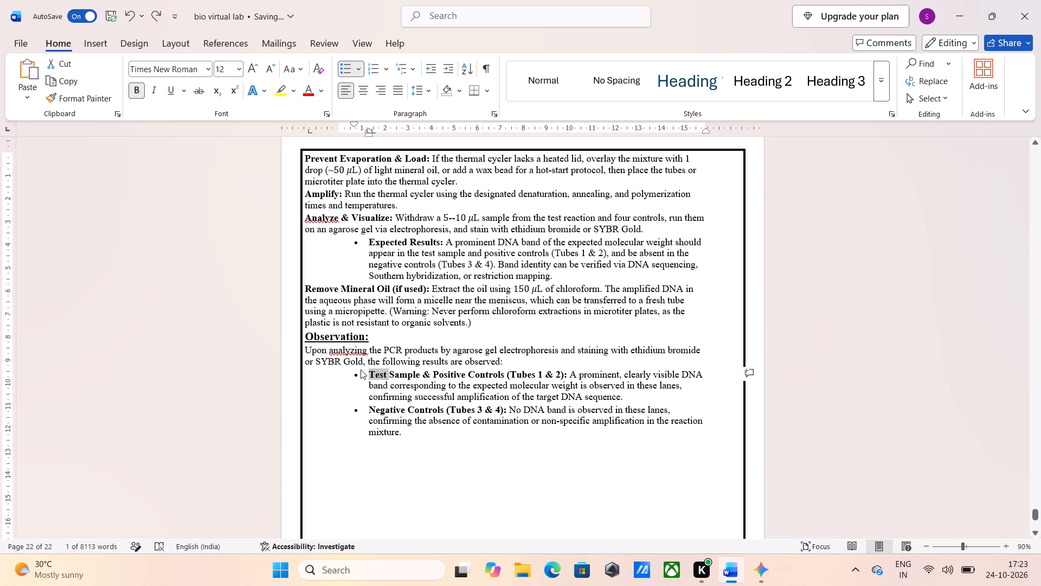
drag(361, 370, 411, 437)
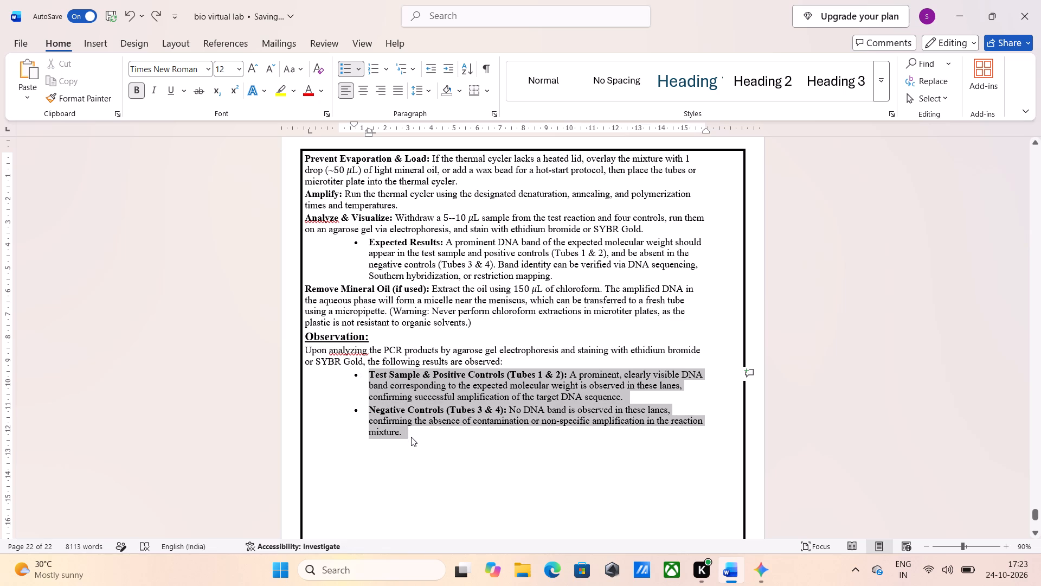
drag(411, 437, 412, 439)
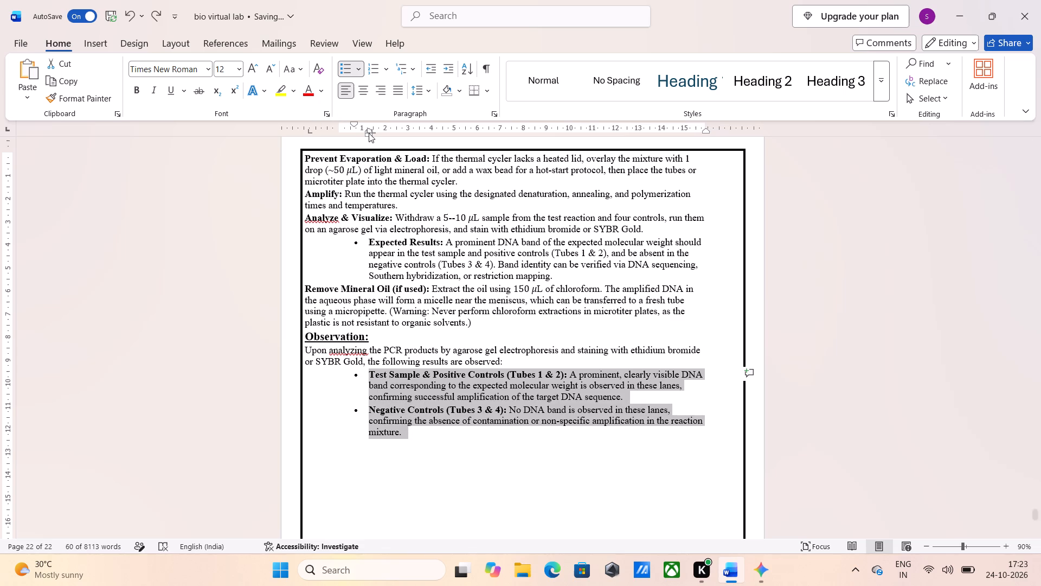
drag(368, 133, 353, 135)
drag(353, 121, 330, 122)
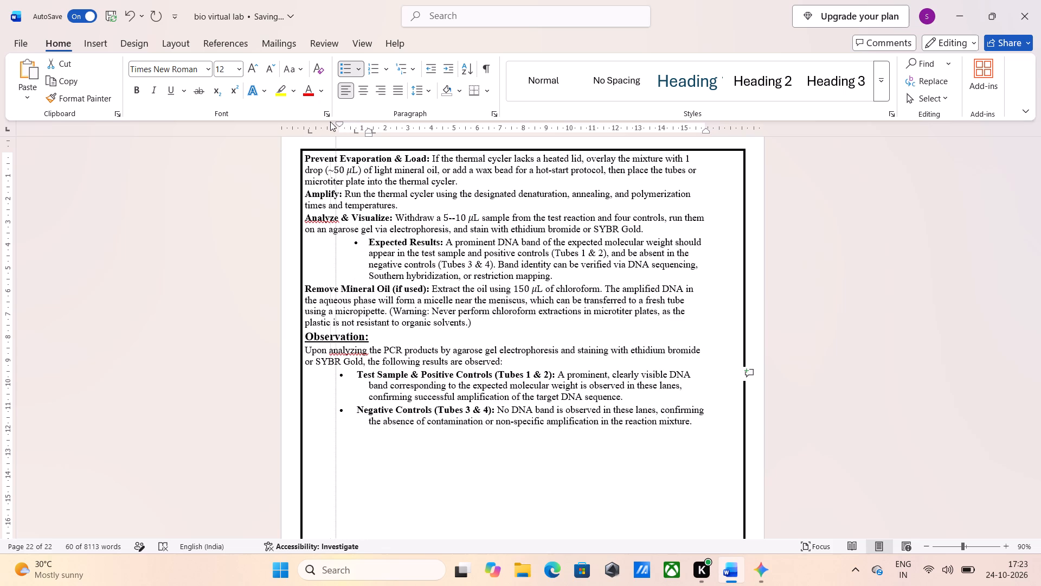
drag(330, 122, 330, 122)
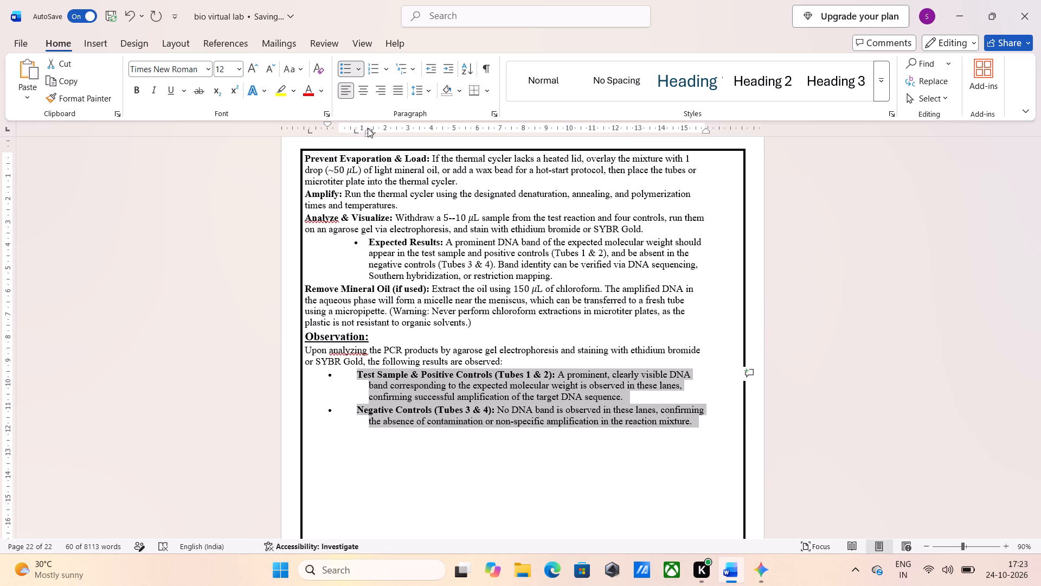
drag(368, 131, 339, 126)
Add the heading "Assignment:" on the line directly below the Negative Controls bullet.
click(532, 461)
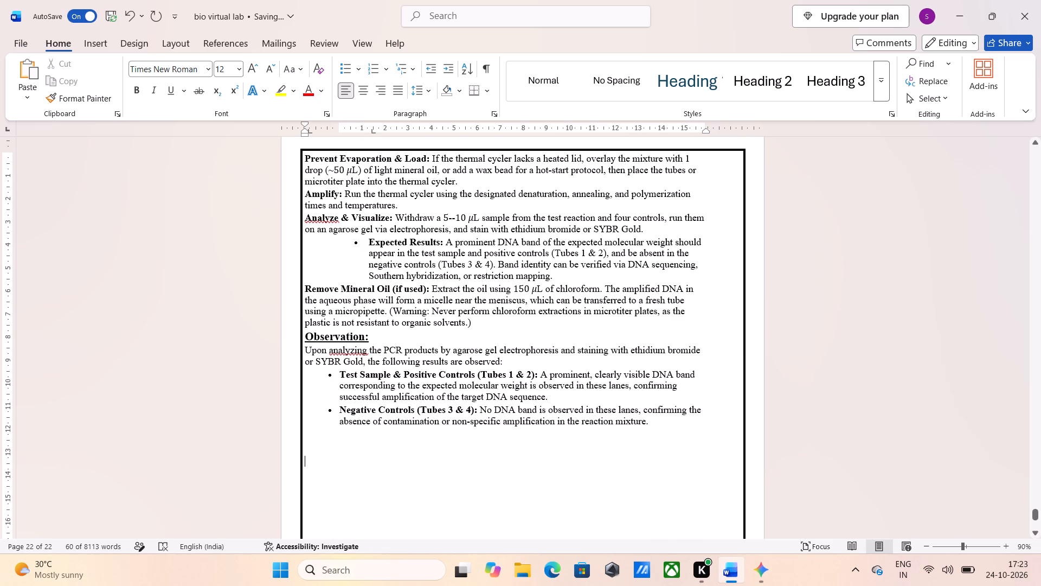
click(304, 436)
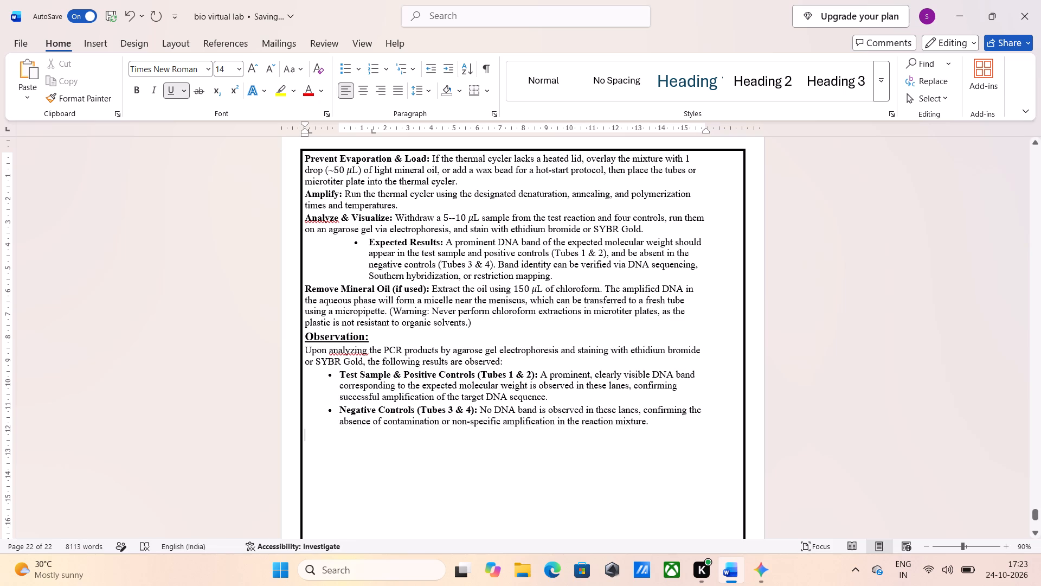
text(as)
key(BackSpace)
key(BackSpace)
key(shift+a)
text(ss)
key(i)
text(gnmen)
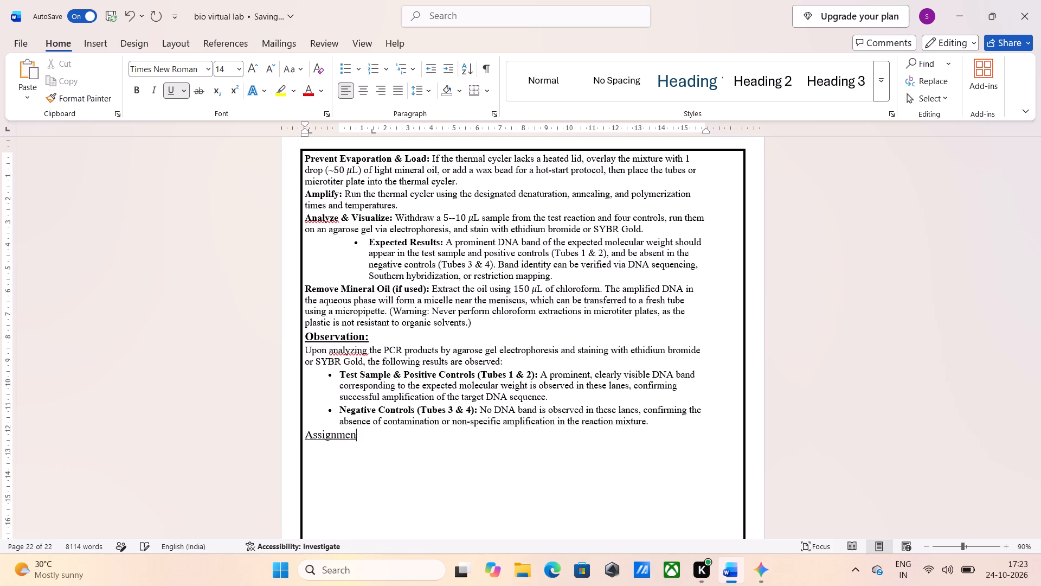
key(t)
key(shift+colon)
Make the Assignment heading bold and start a new line below it.
click(266, 437)
click(137, 91)
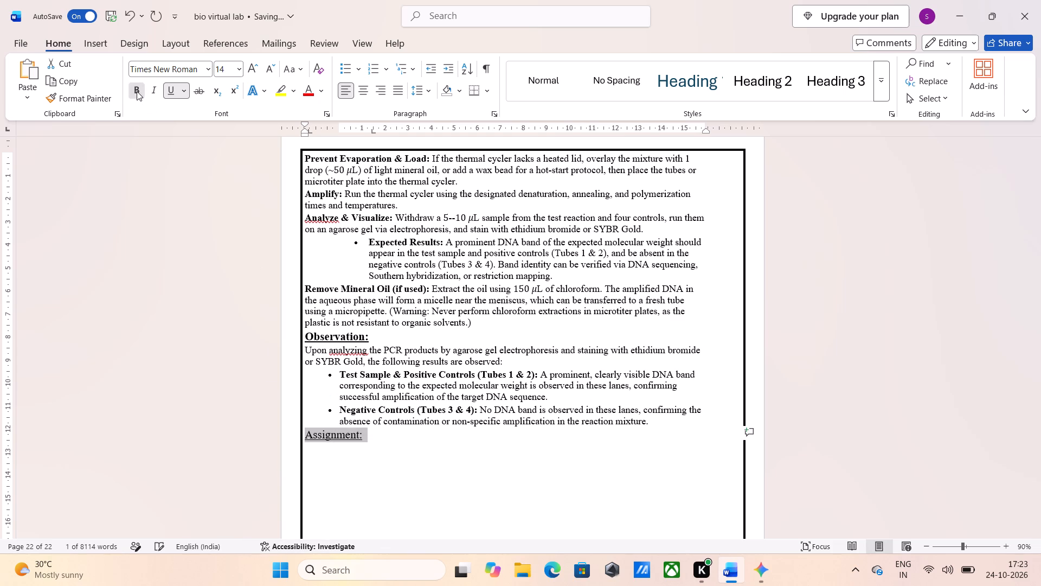
click(381, 424)
click(372, 434)
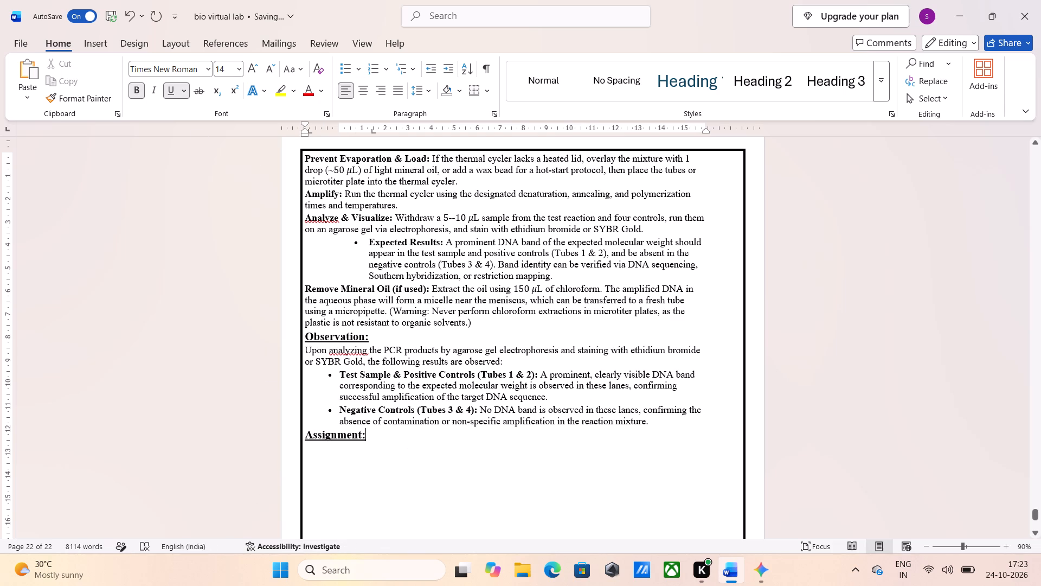
key(Return)
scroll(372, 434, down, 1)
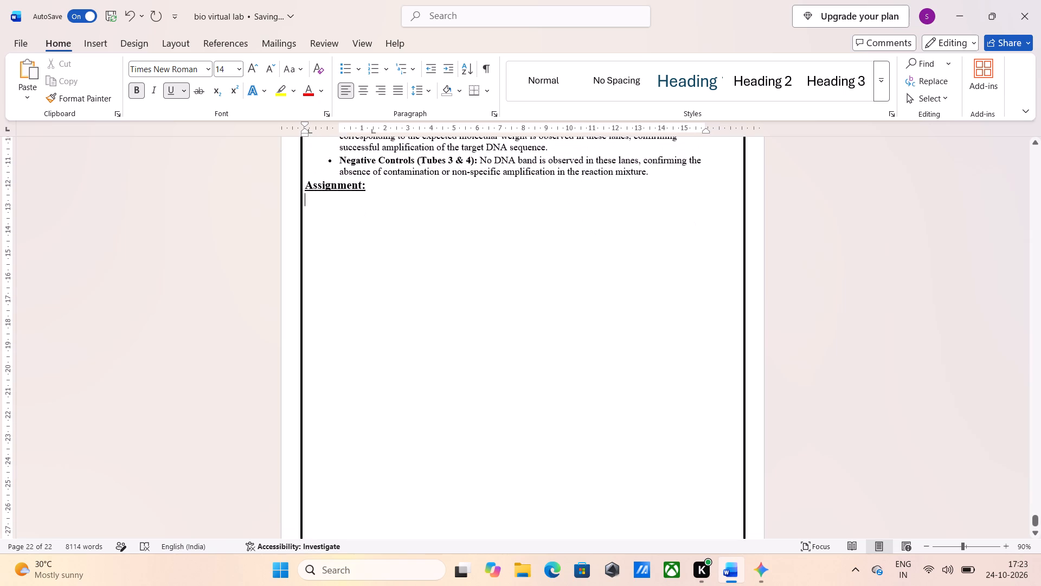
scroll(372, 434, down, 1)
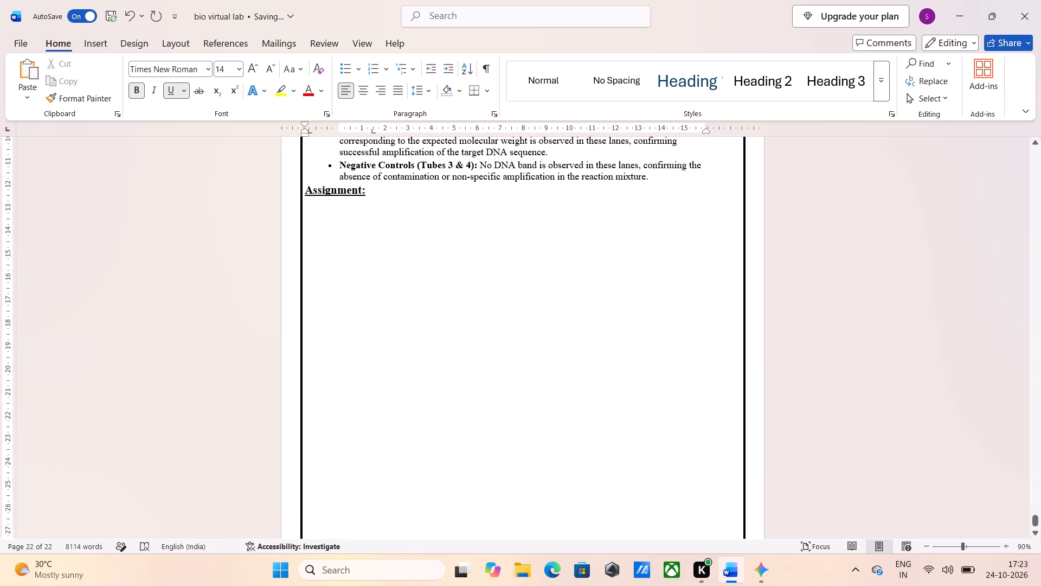
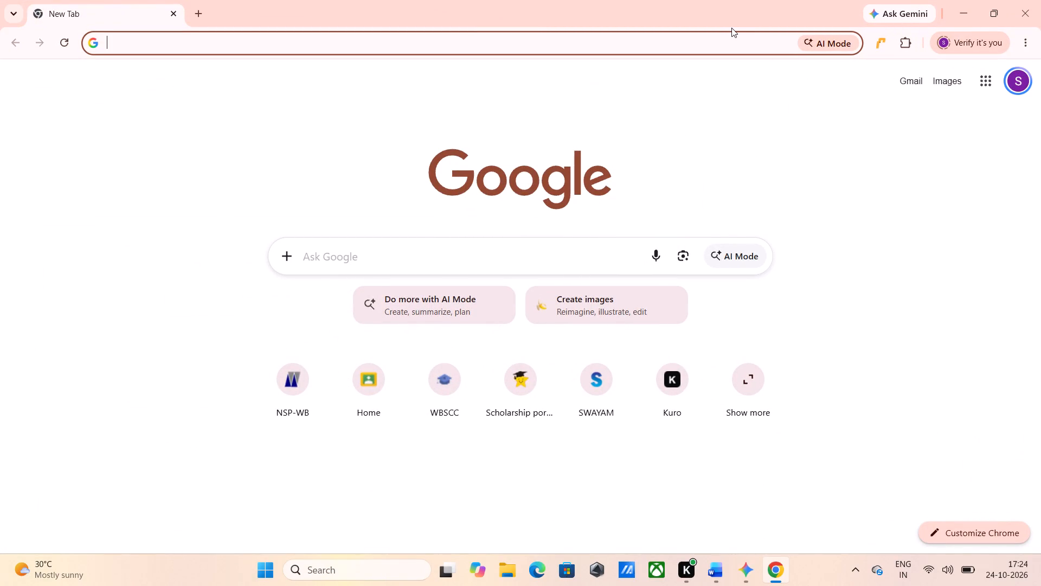
In Chrome, search for amrita virtual lab and reopen the recently visited Polymerase Chain Reaction (PCR) Assignment page from the browsing history.
text(am)
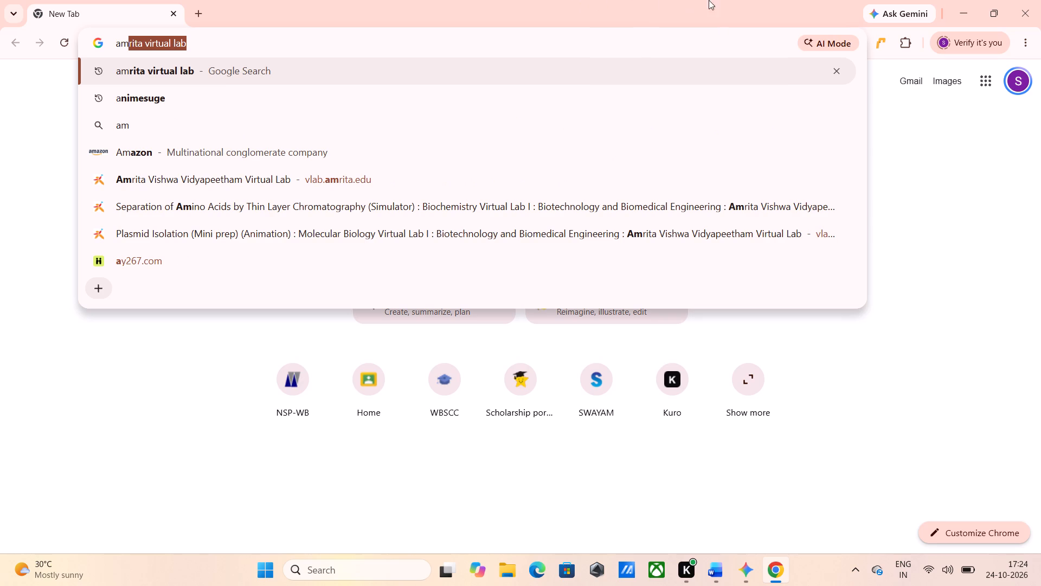
click(566, 71)
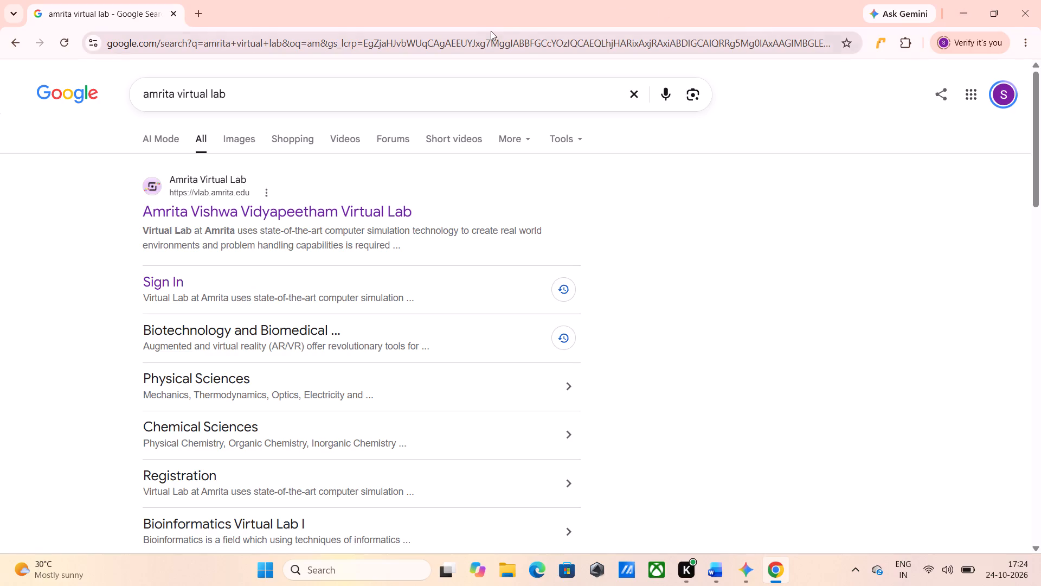
click(1022, 36)
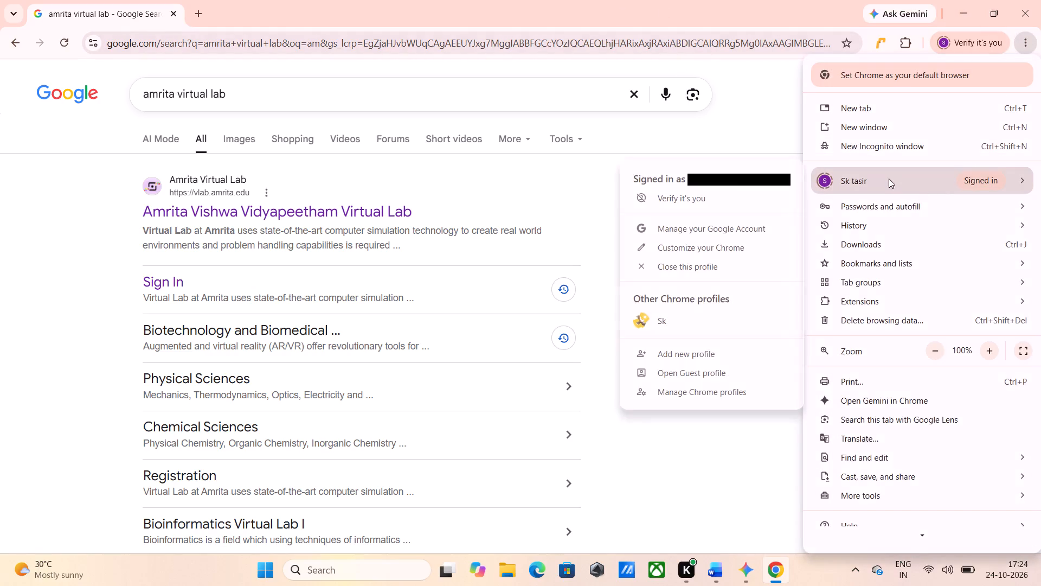
click(889, 226)
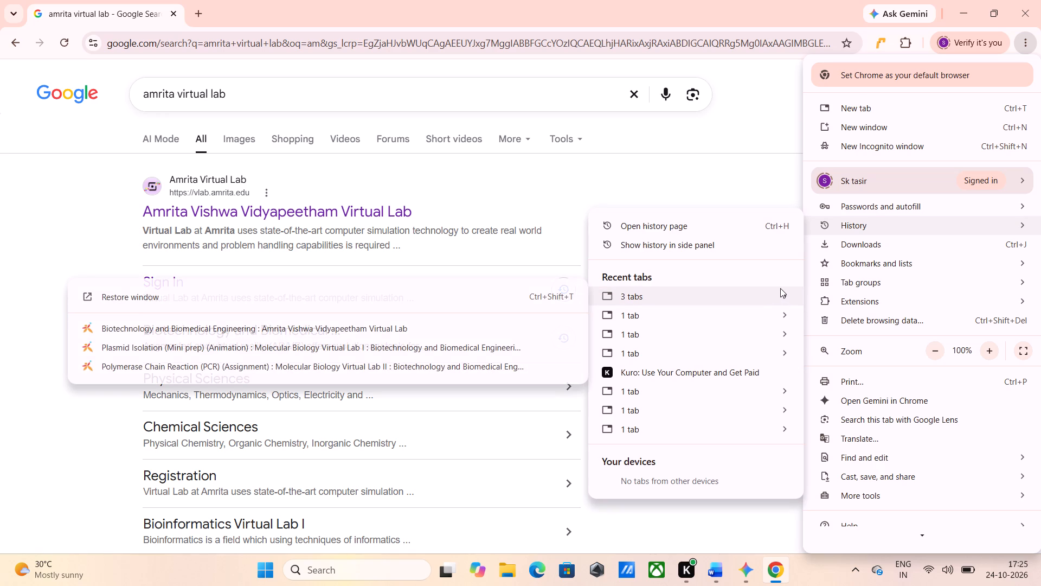
click(527, 367)
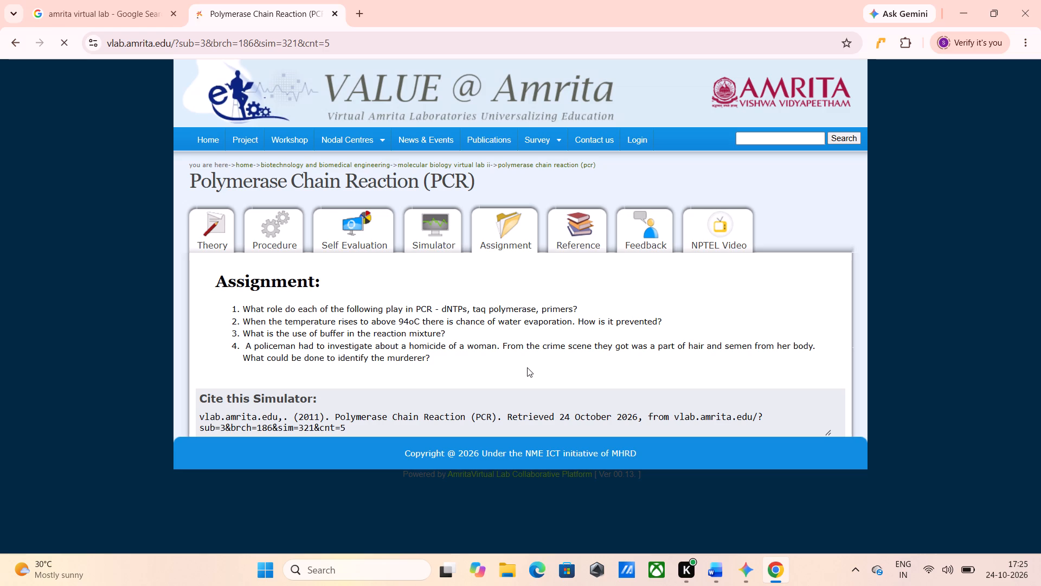
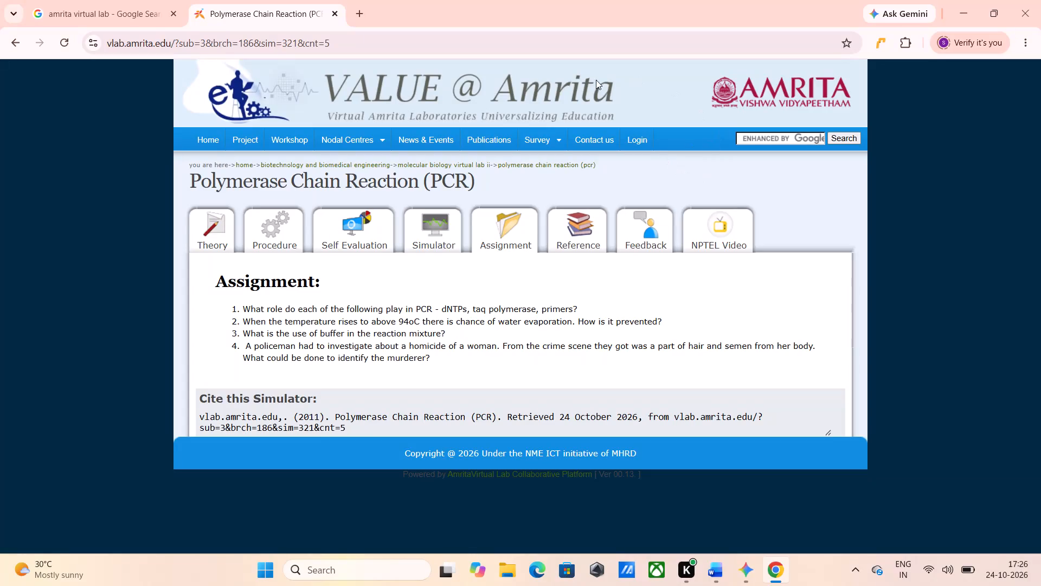
Copy the first PCR assignment question, on the roles of dNTPs, taq polymerase and primers, into the Word document below the Assignment heading.
drag(231, 307, 368, 292)
drag(368, 292, 342, 301)
drag(228, 305, 259, 313)
drag(259, 313, 262, 313)
drag(230, 306, 253, 309)
drag(241, 307, 319, 302)
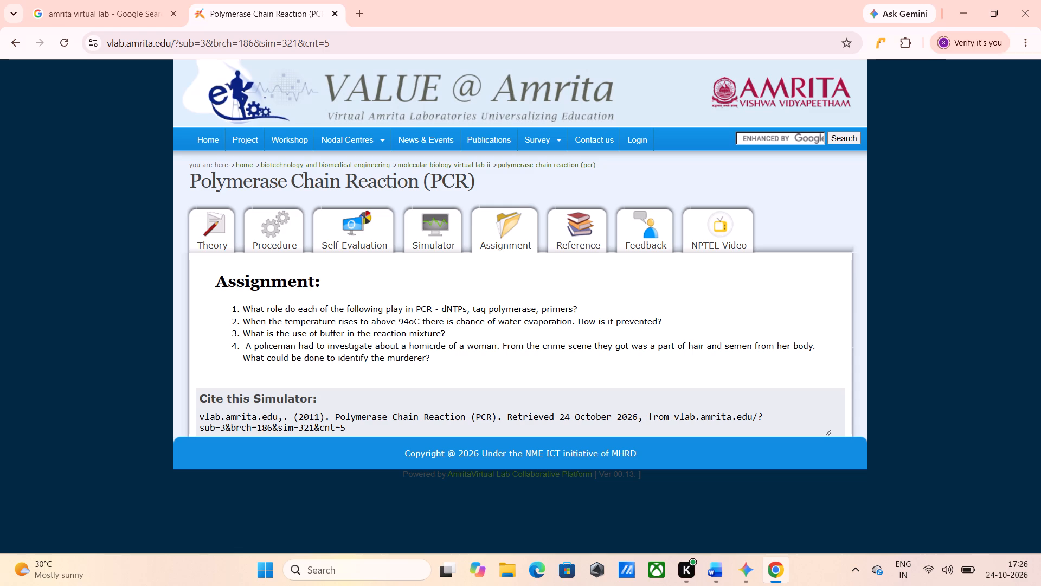
drag(242, 307, 298, 312)
click(301, 312)
scroll(301, 312, down, 1)
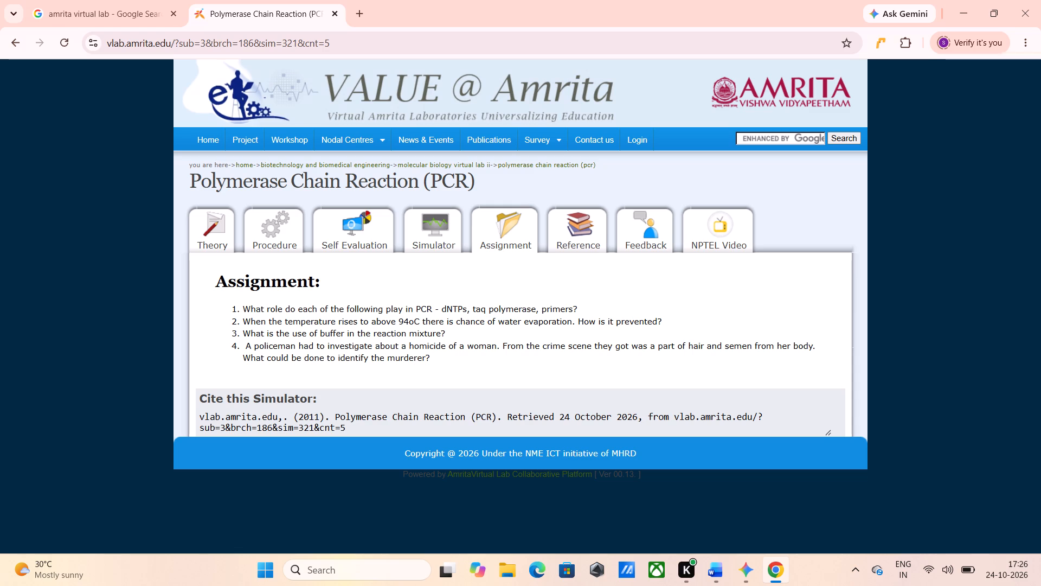
scroll(301, 312, down, 1)
click(301, 312)
drag(265, 306, 346, 305)
click(240, 311)
drag(241, 307, 271, 307)
drag(271, 307, 584, 303)
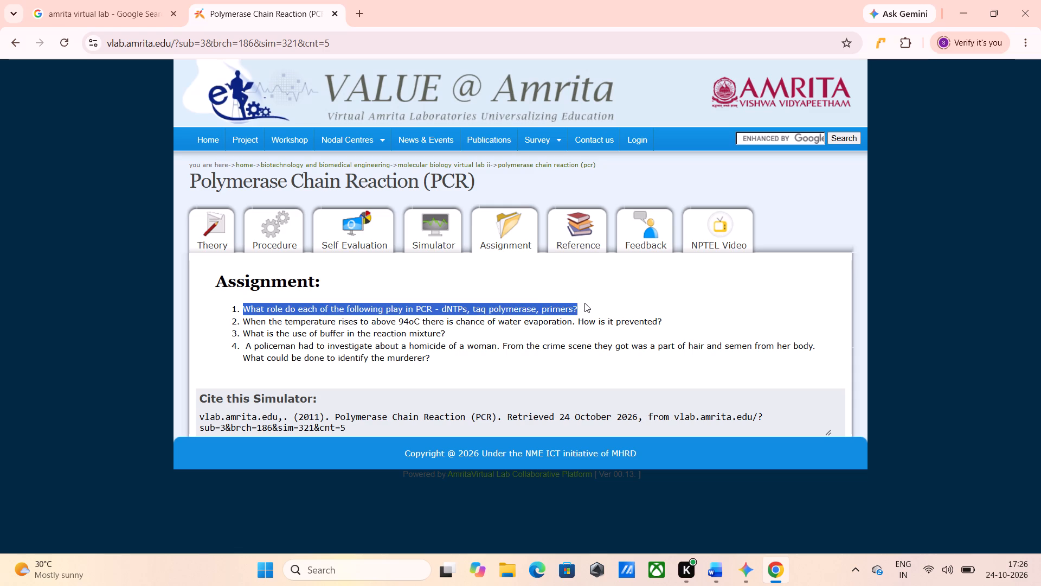
key(ctrl+c)
click(584, 303)
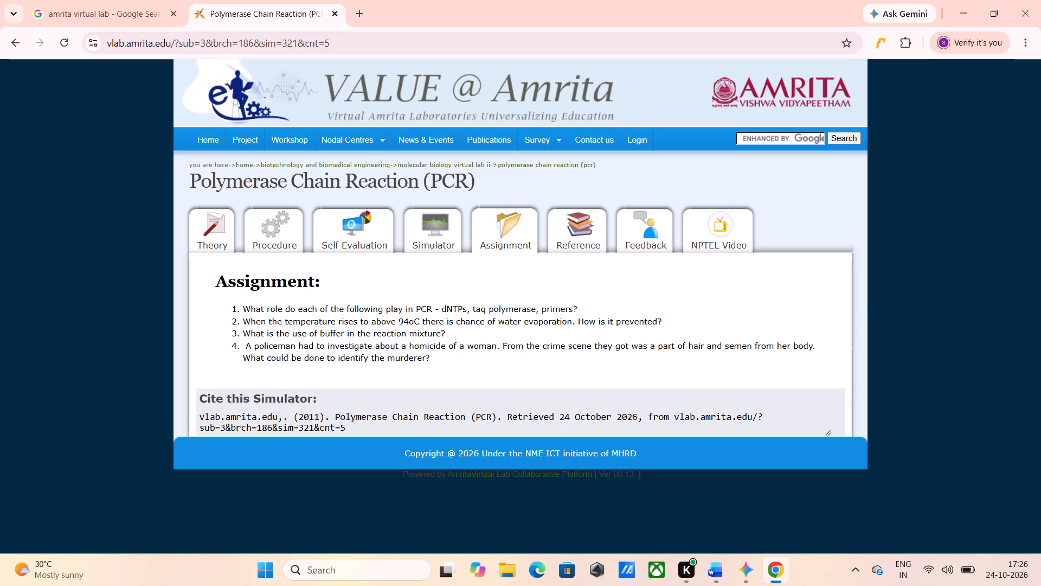
click(713, 556)
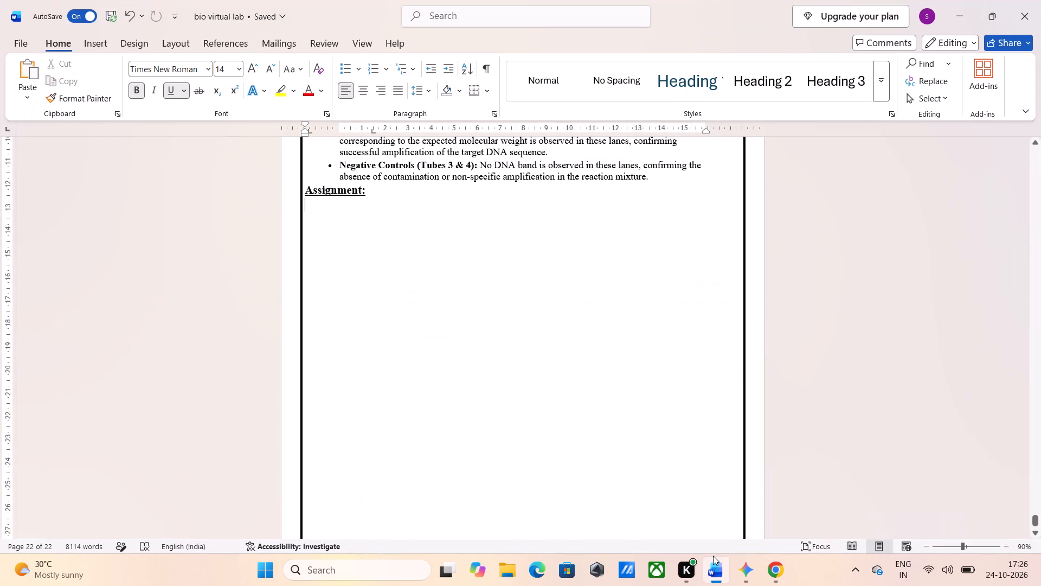
key(ctrl+v)
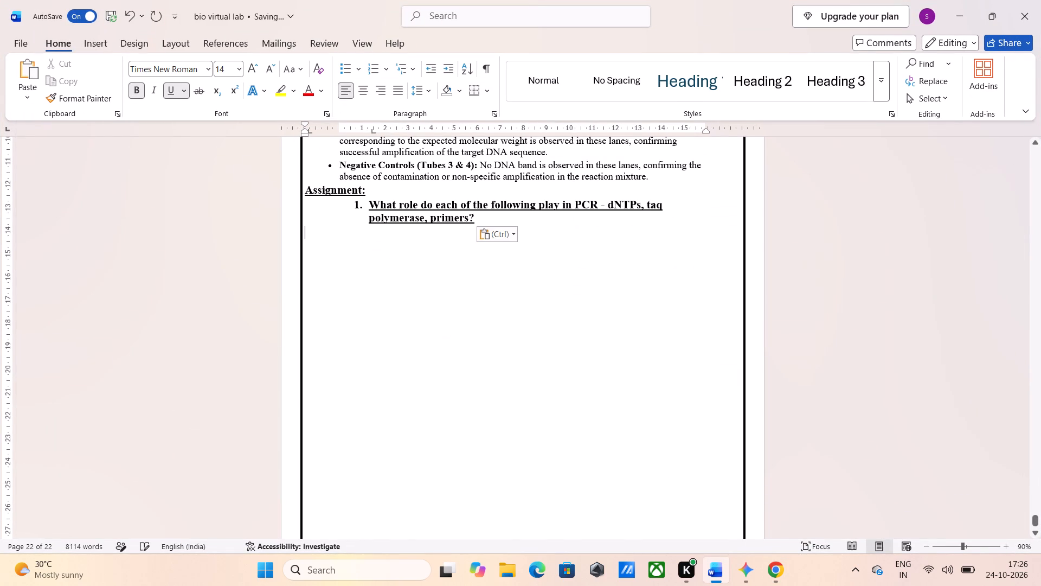
Replace the pasted question's automatic list numbering with a plain "1." and align the paragraph flush with the page's left margin.
click(364, 207)
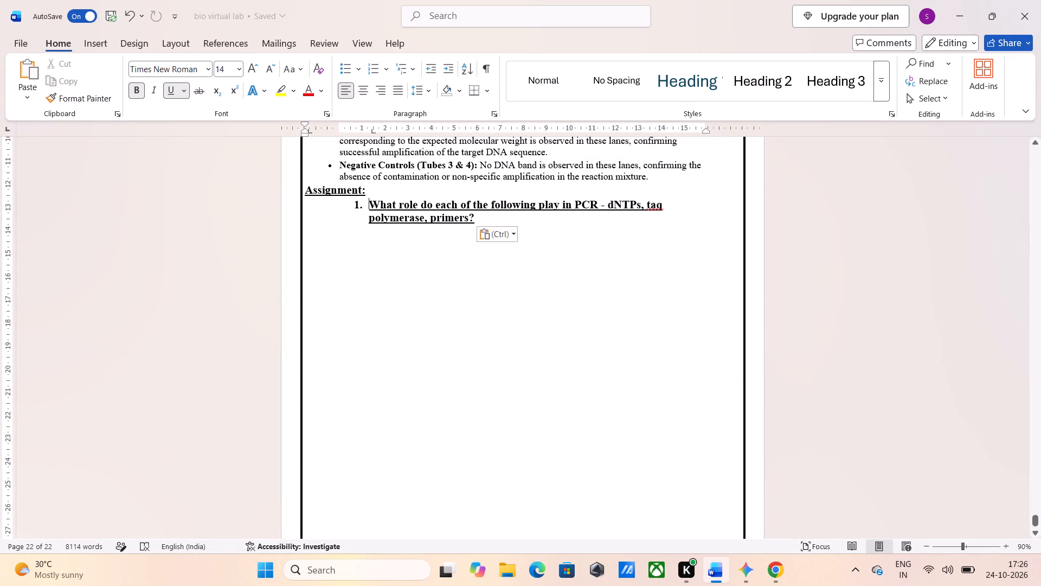
click(369, 68)
click(346, 86)
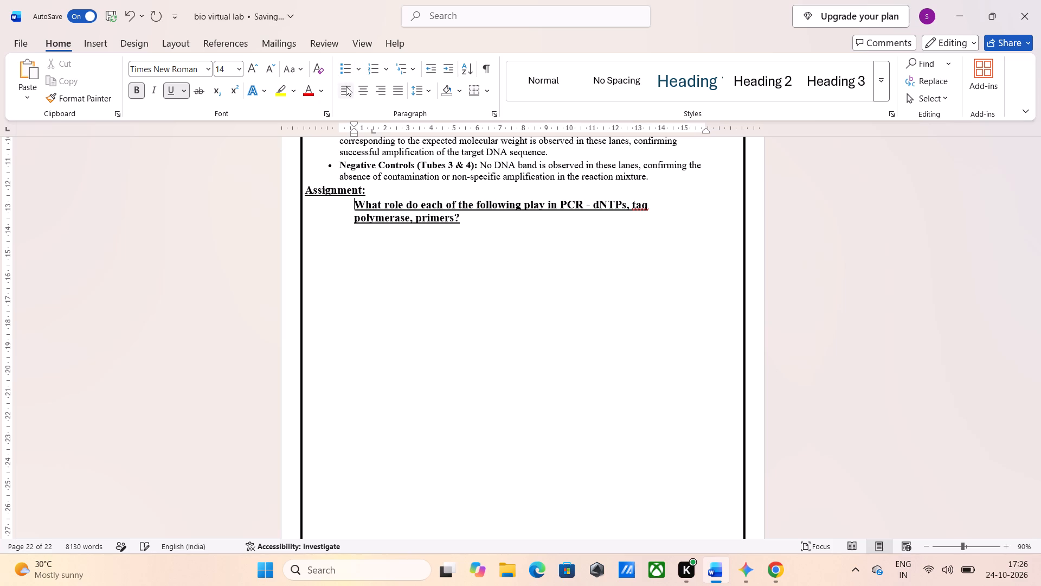
click(346, 86)
click(346, 86)
key(BackSpace)
key(BackSpace)
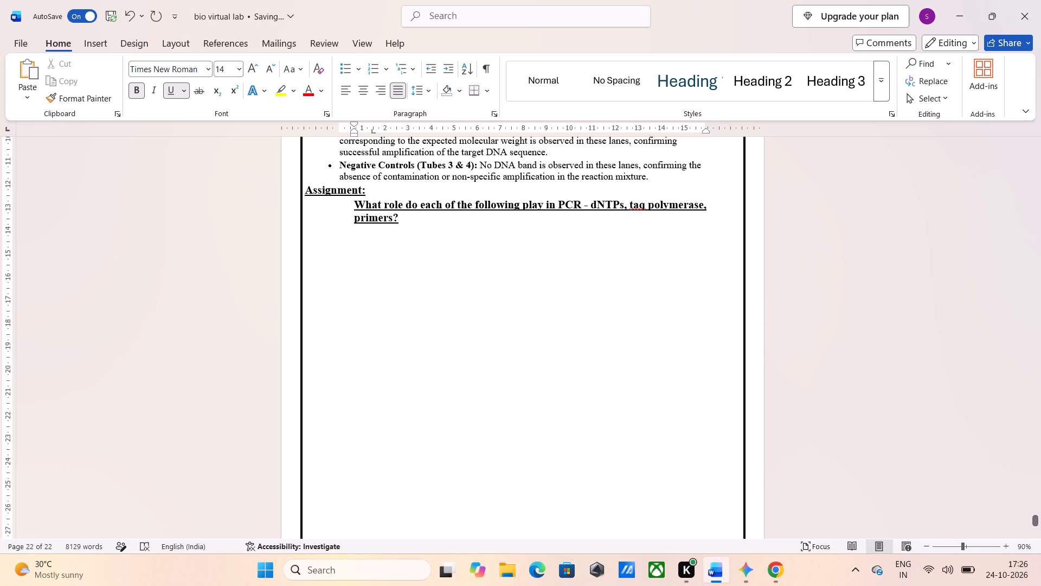
key(Return)
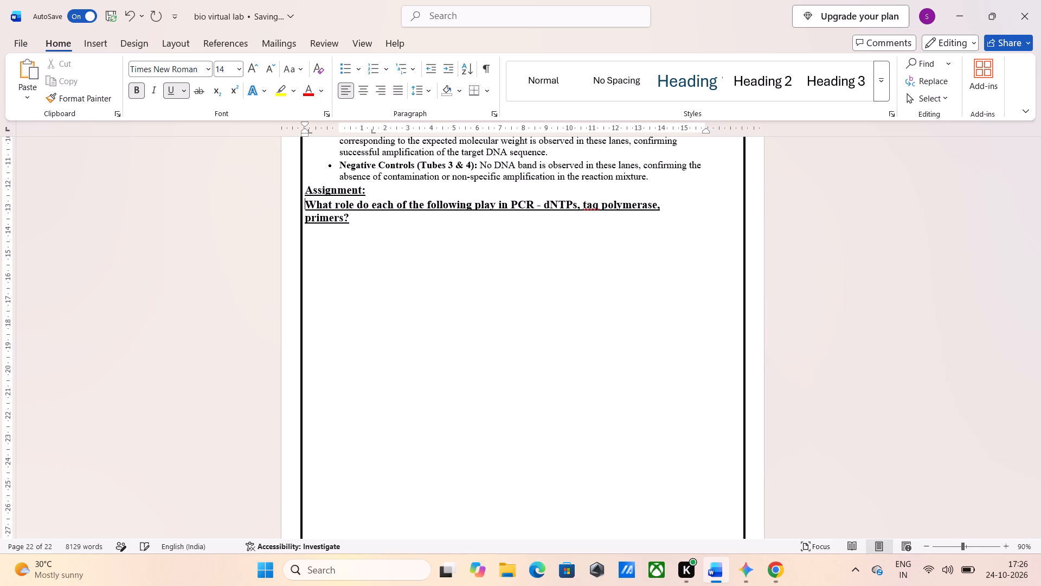
text(1.)
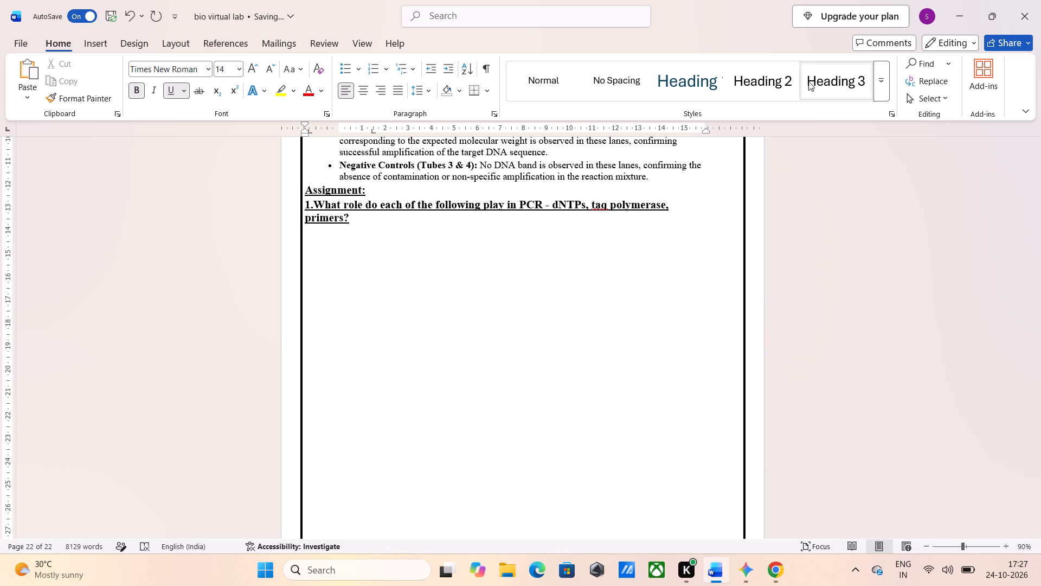
Extend the question paragraph's right indent outward to the page border line.
drag(705, 132, 715, 134)
drag(715, 134, 738, 135)
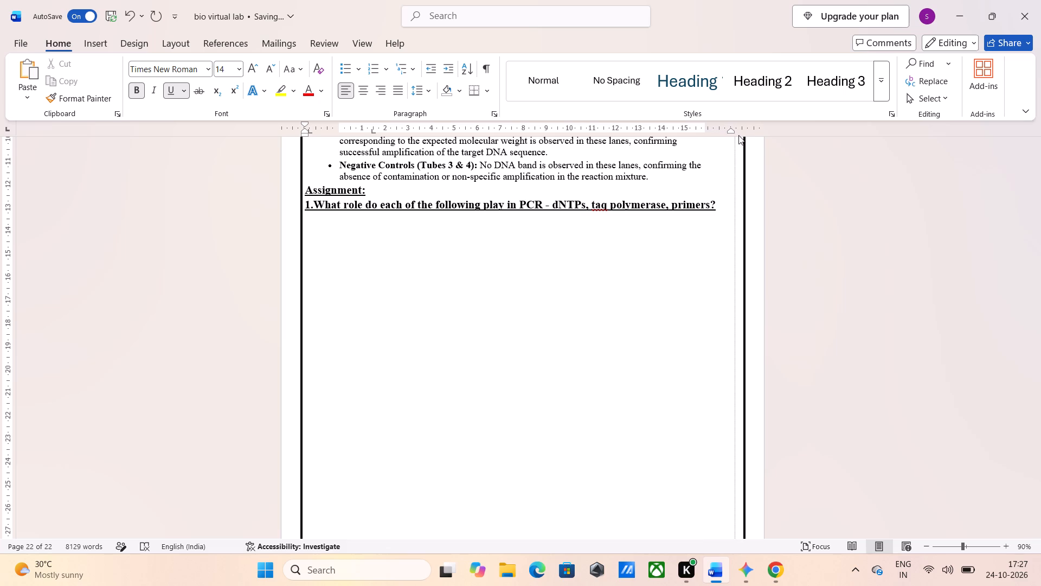
drag(738, 135, 742, 136)
Remove the underline from question 1 and reduce its font size to 12.
click(268, 208)
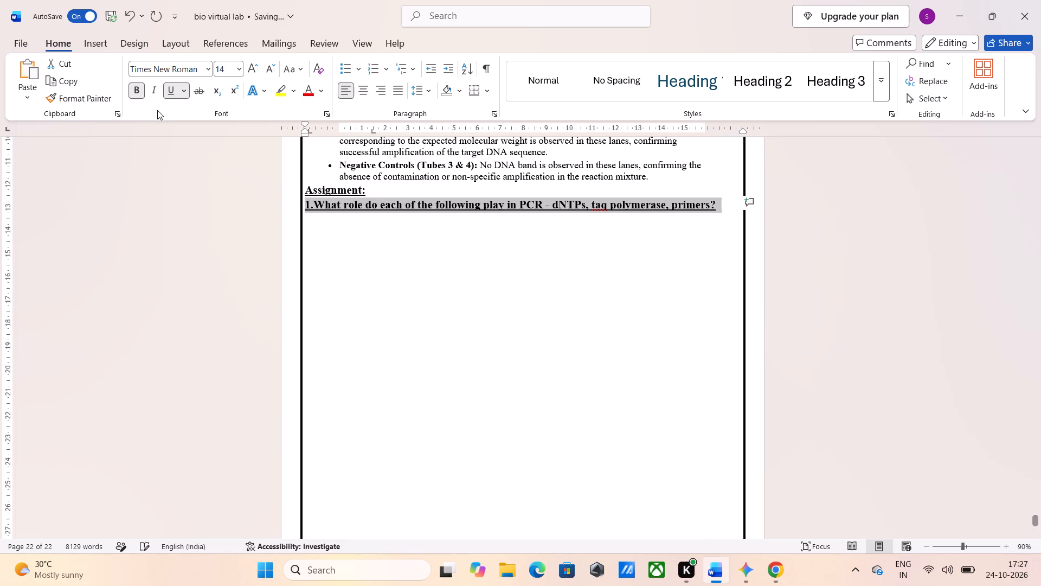
click(171, 93)
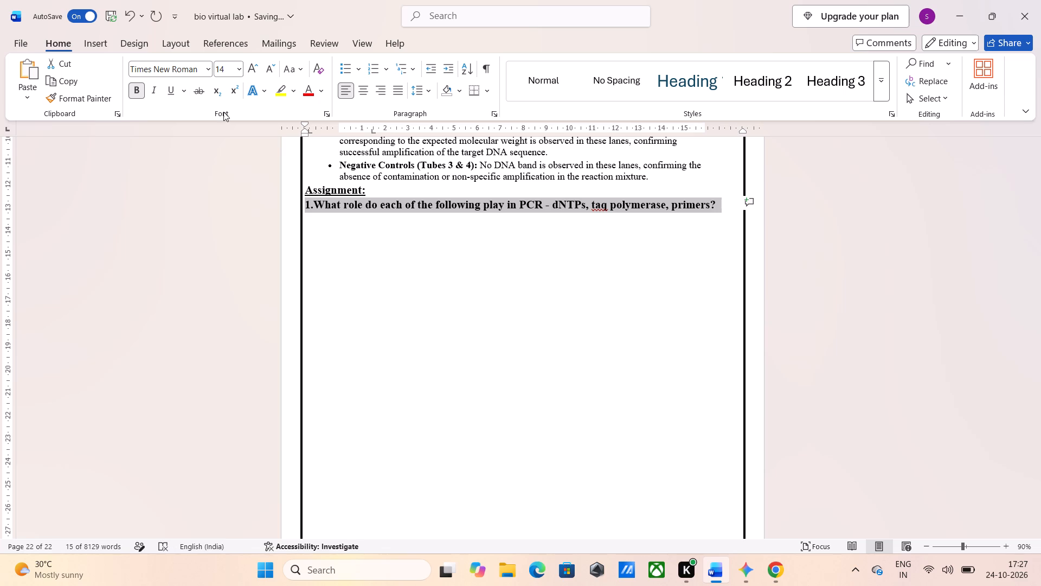
click(267, 67)
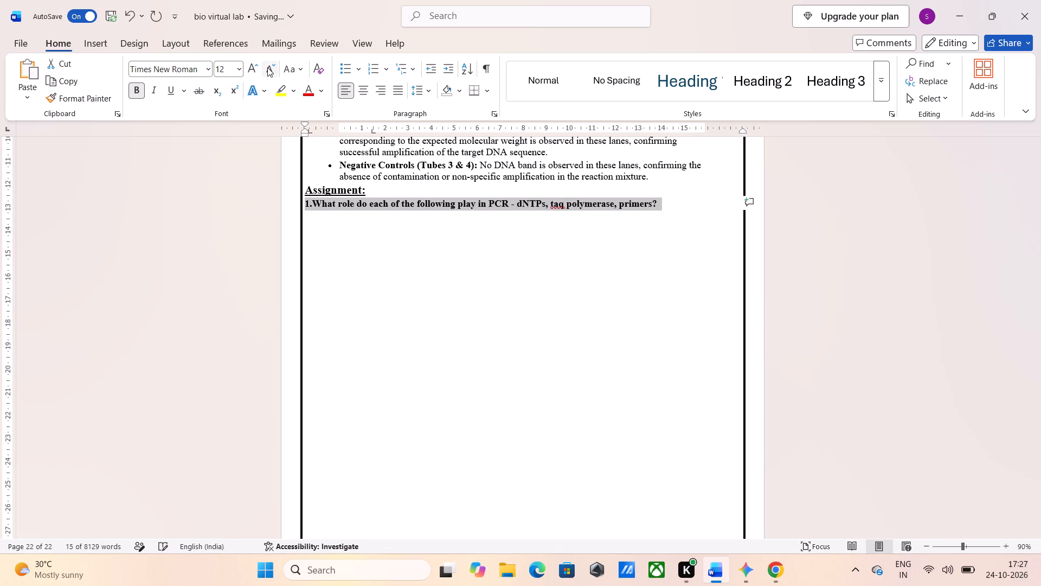
Add the label "Answer:" on the line below question 1.
click(320, 213)
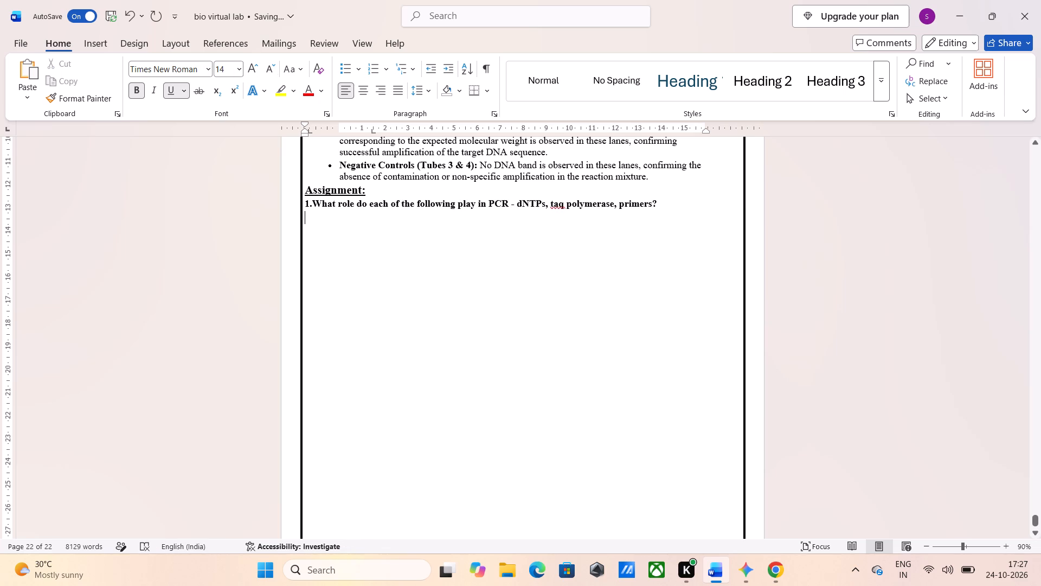
text(Anaswe)
key(BackSpace)
key(BackSpace)
key(BackSpace)
key(BackSpace)
text(swer)
key(shift+colon)
click(168, 91)
click(266, 73)
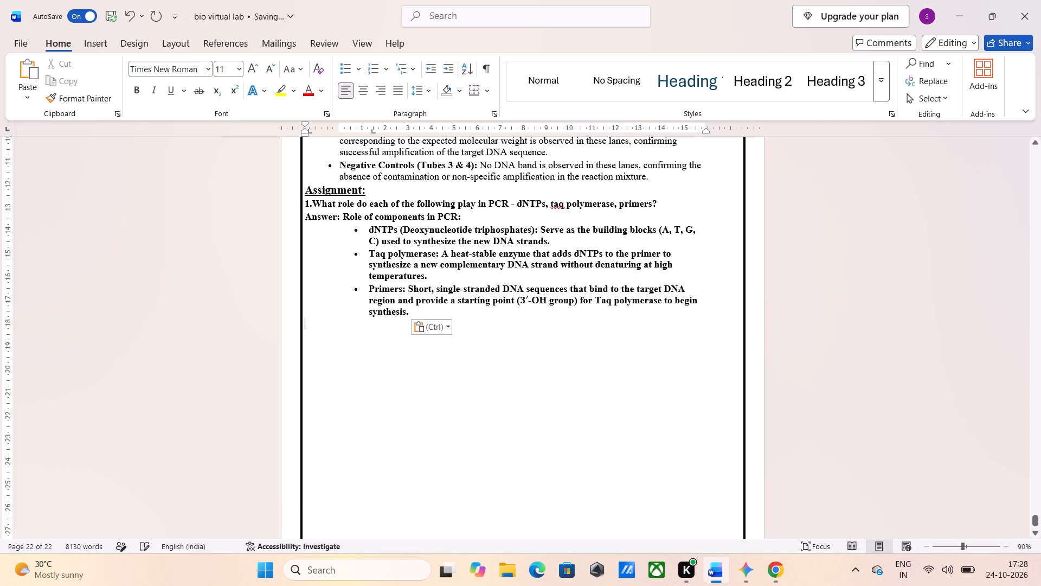
Turn off bold for the whole pasted answer to question 1, from "Role of components in PCR:" through the Primers bullet.
drag(341, 214, 432, 310)
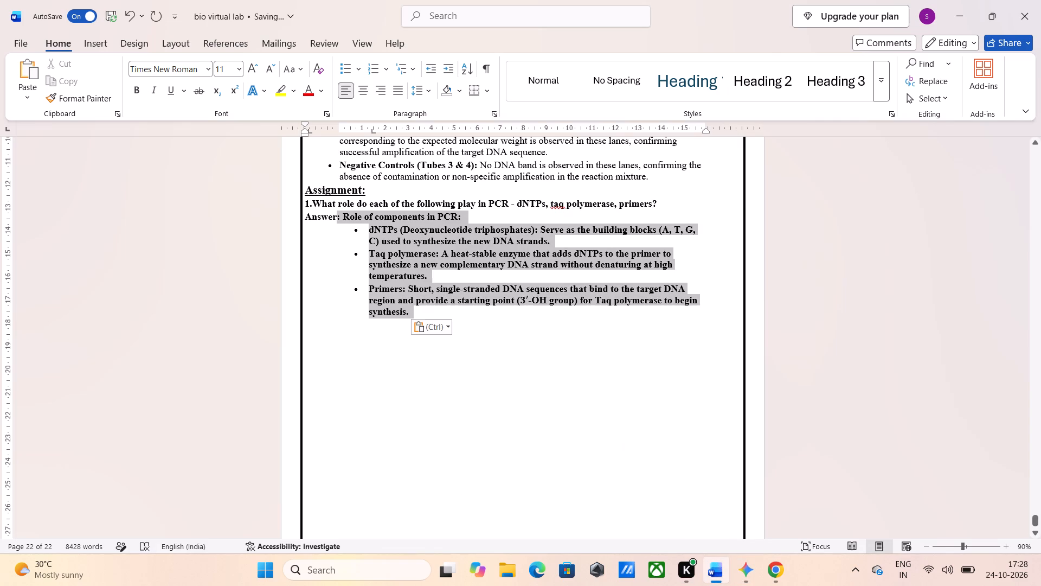
drag(432, 310, 435, 313)
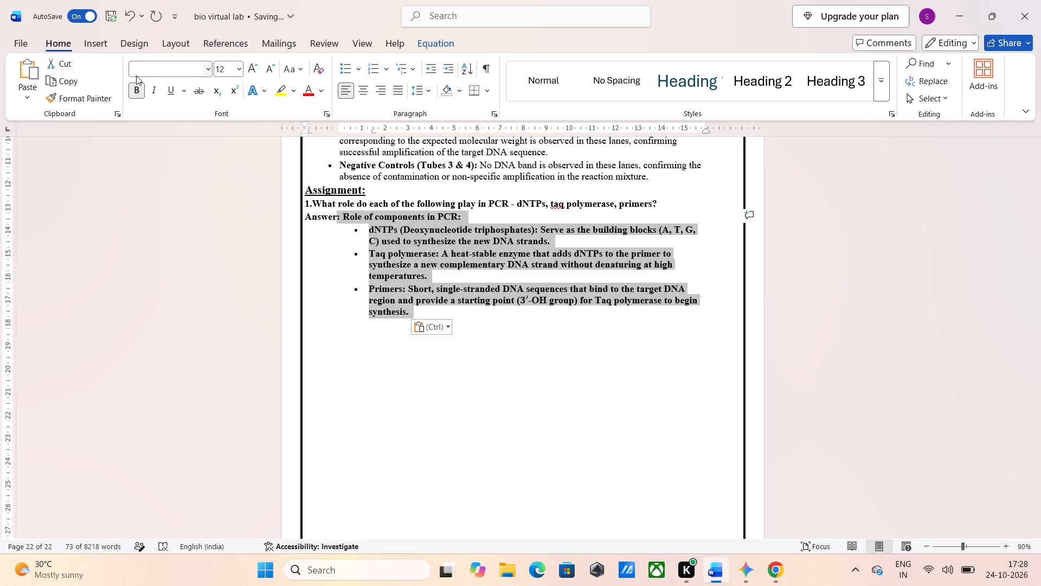
click(136, 82)
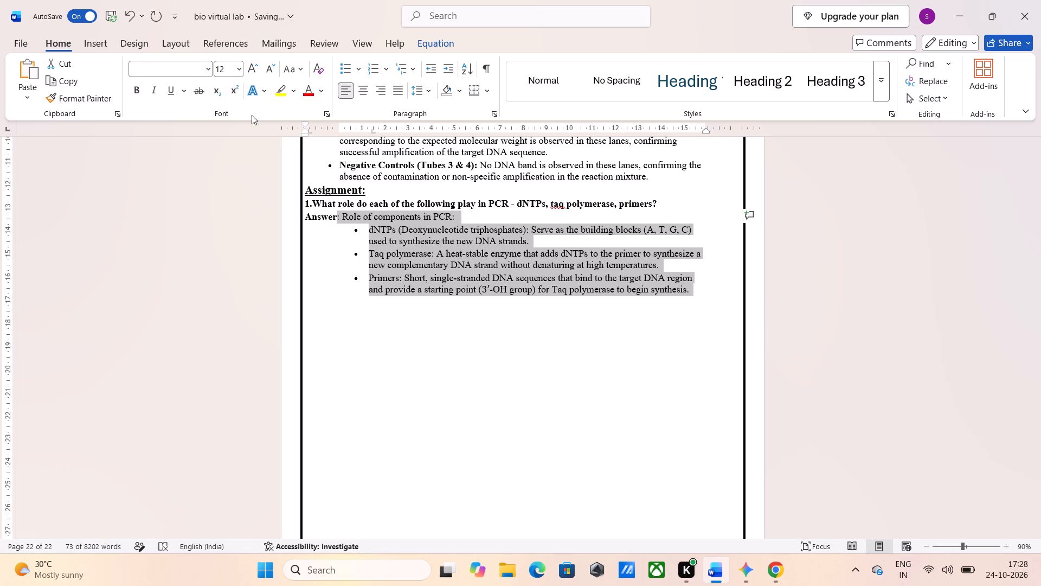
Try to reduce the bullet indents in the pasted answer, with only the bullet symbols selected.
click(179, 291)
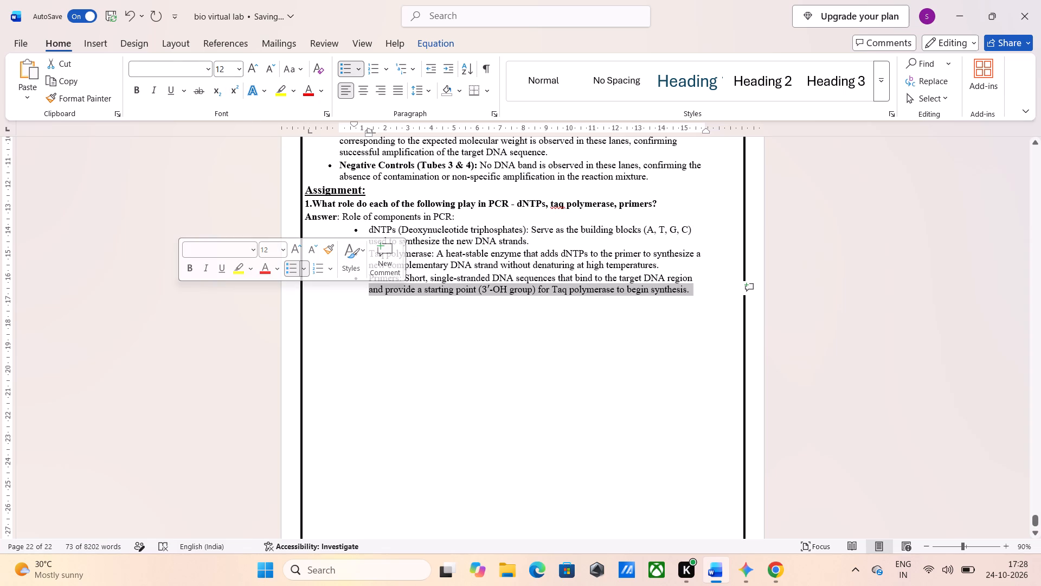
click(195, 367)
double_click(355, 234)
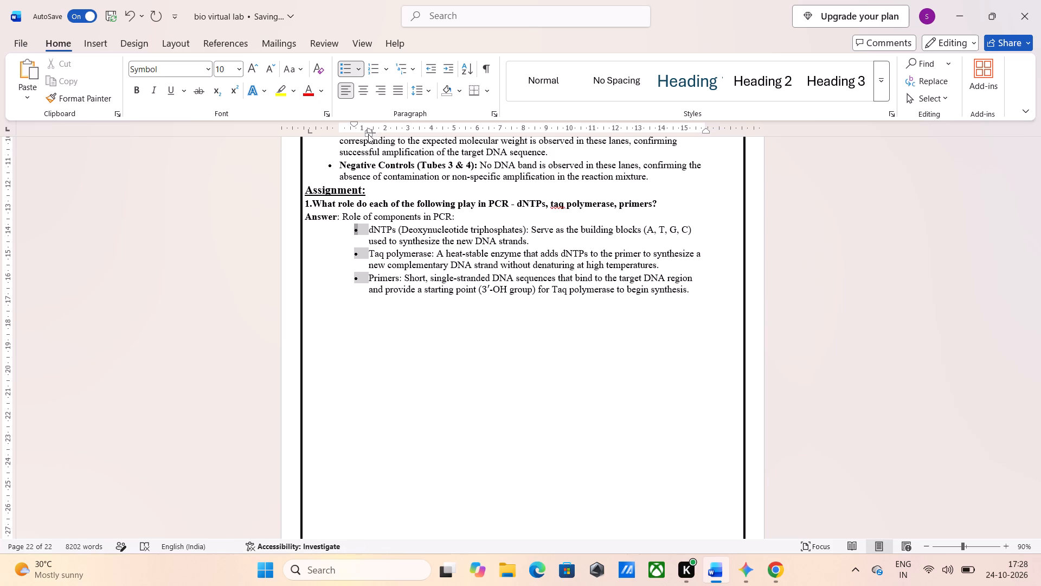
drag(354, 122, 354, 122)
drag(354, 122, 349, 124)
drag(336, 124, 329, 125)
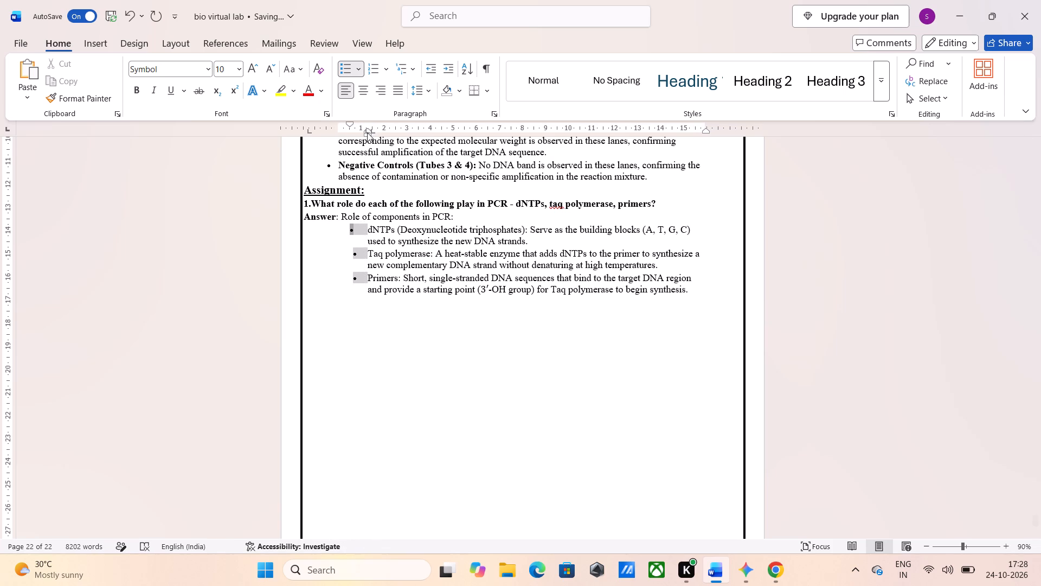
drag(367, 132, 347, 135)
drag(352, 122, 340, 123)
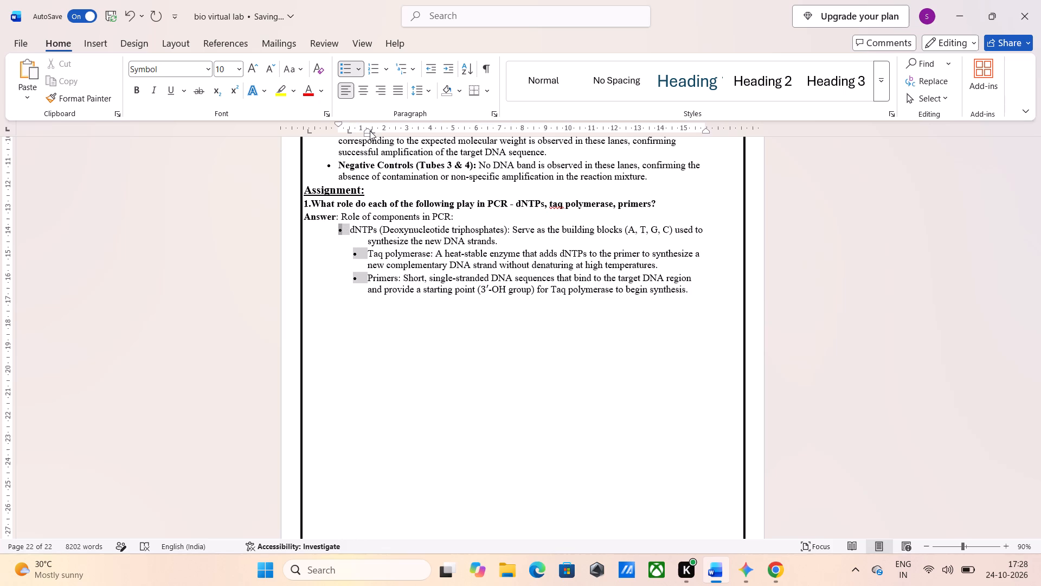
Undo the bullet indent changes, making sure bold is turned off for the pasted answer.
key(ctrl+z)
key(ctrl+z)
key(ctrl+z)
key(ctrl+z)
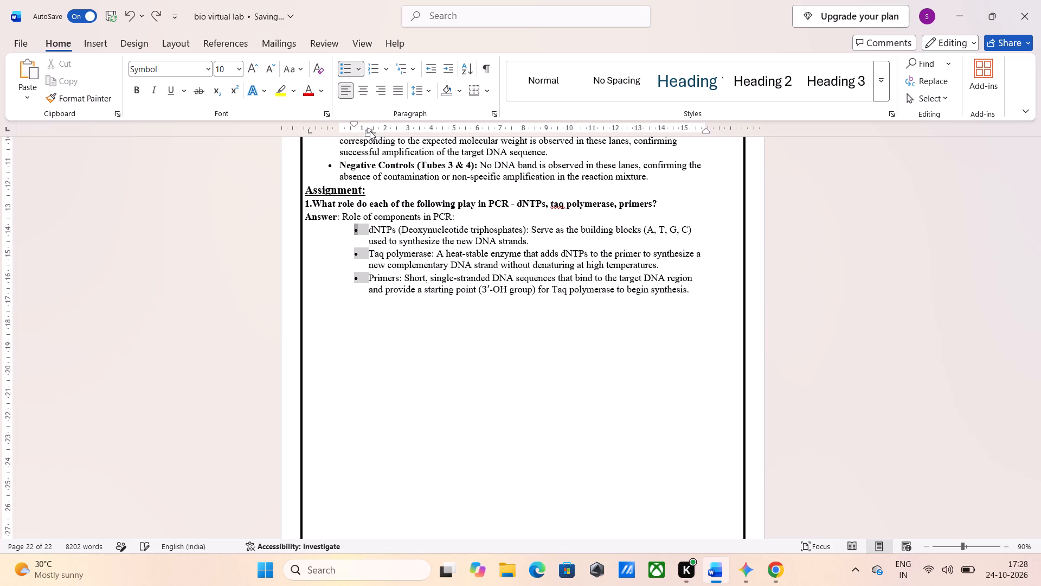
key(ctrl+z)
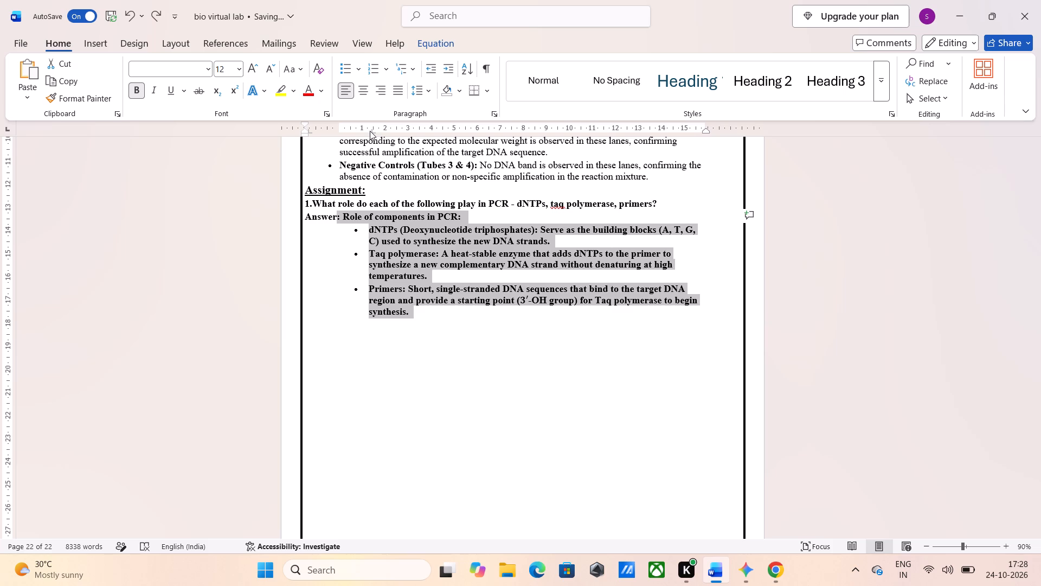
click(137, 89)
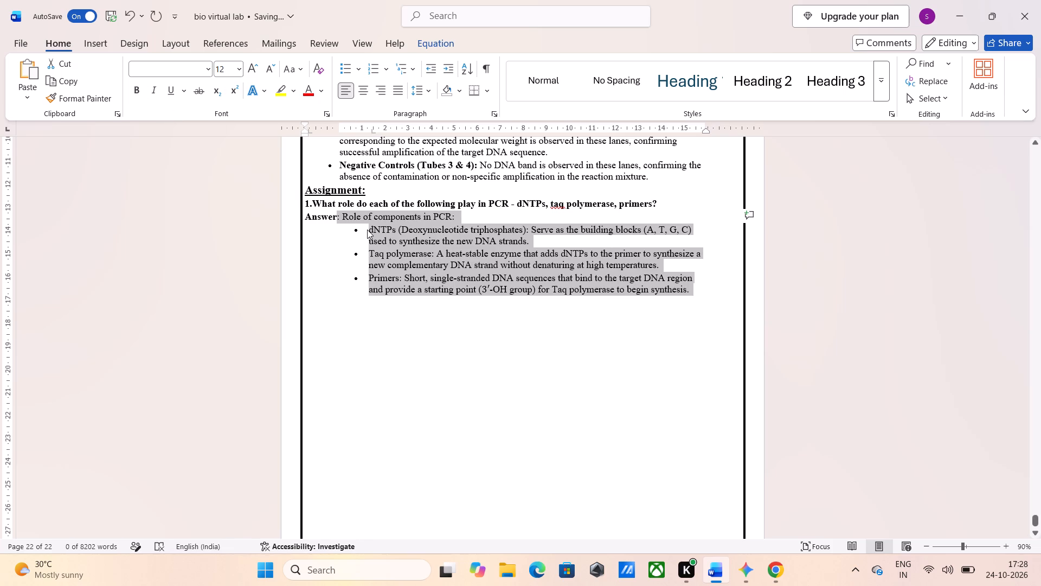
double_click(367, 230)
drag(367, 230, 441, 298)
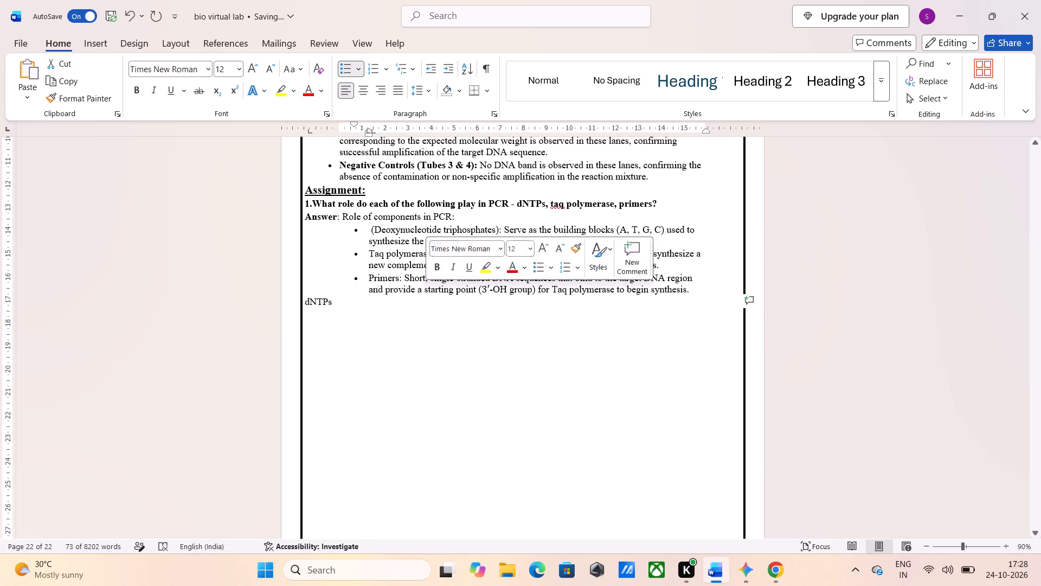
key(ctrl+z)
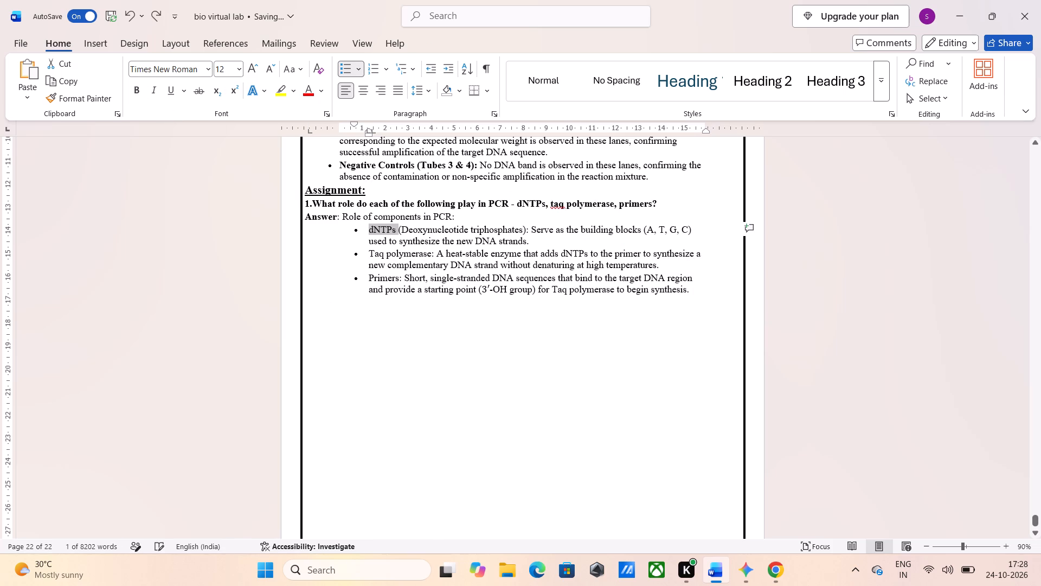
Reduce the indents of the dNTPs, Taq polymerase and Primers bullets to roughly match the list above, aligning wrapped lines with the bullet text.
click(367, 225)
drag(367, 225, 550, 294)
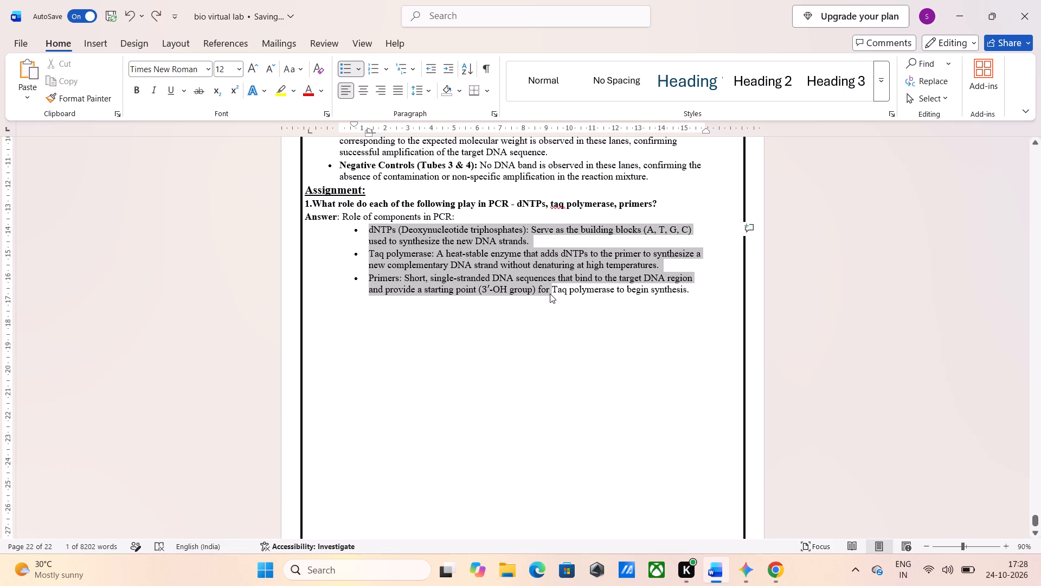
drag(550, 294, 682, 298)
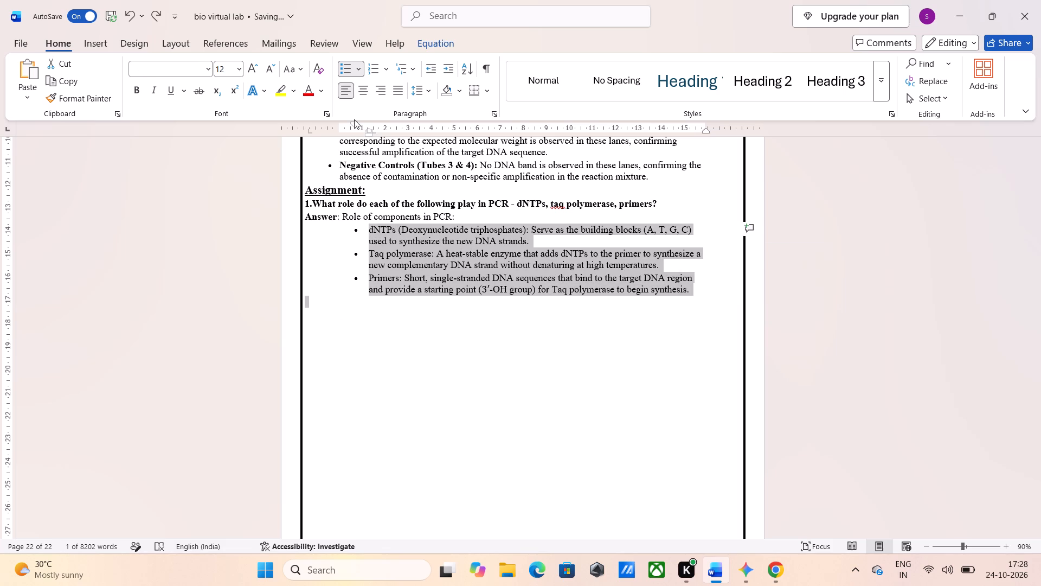
drag(356, 124, 333, 124)
drag(370, 134, 351, 131)
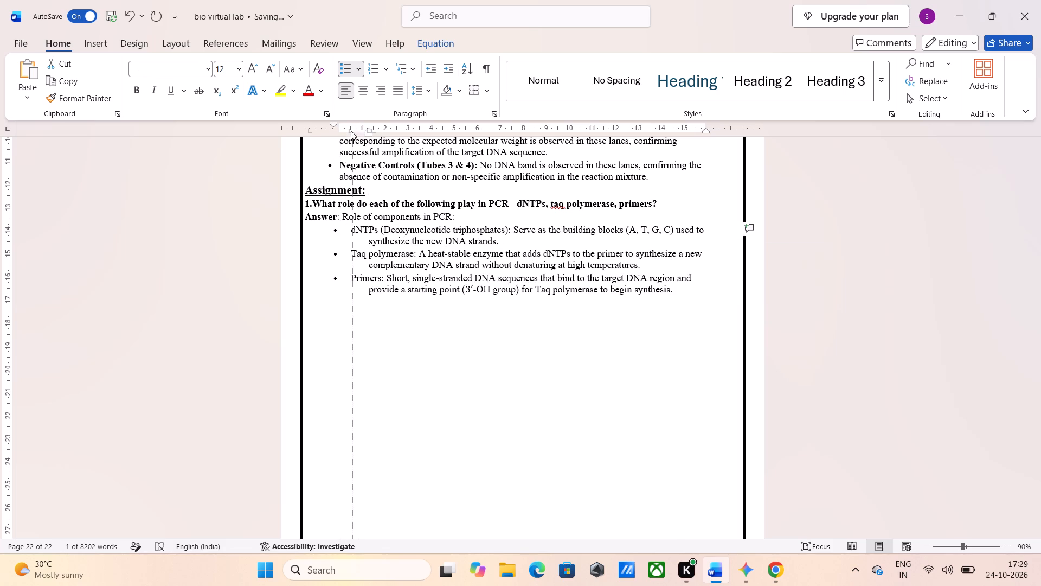
drag(351, 131, 346, 129)
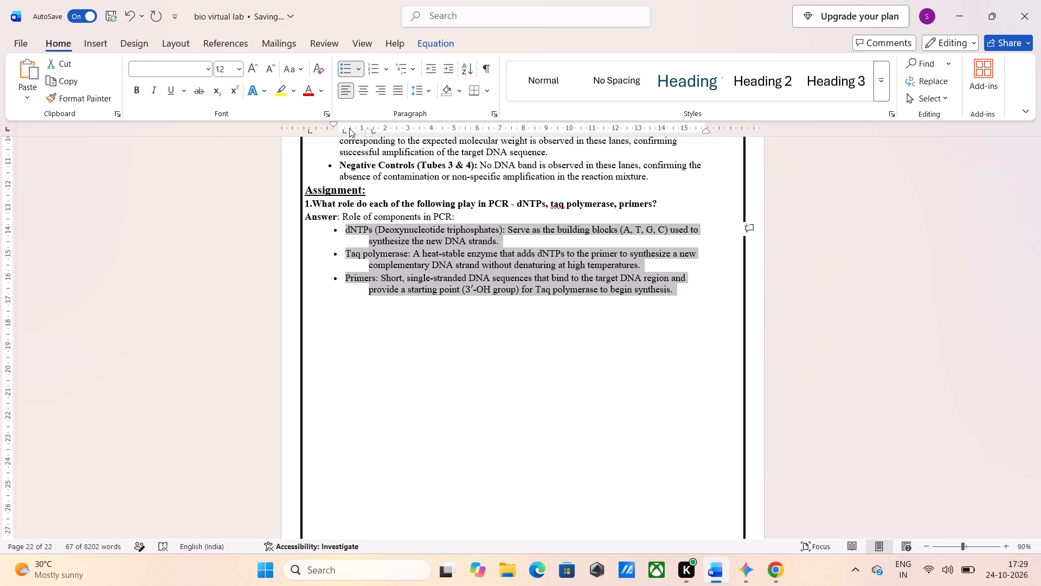
drag(367, 132, 348, 128)
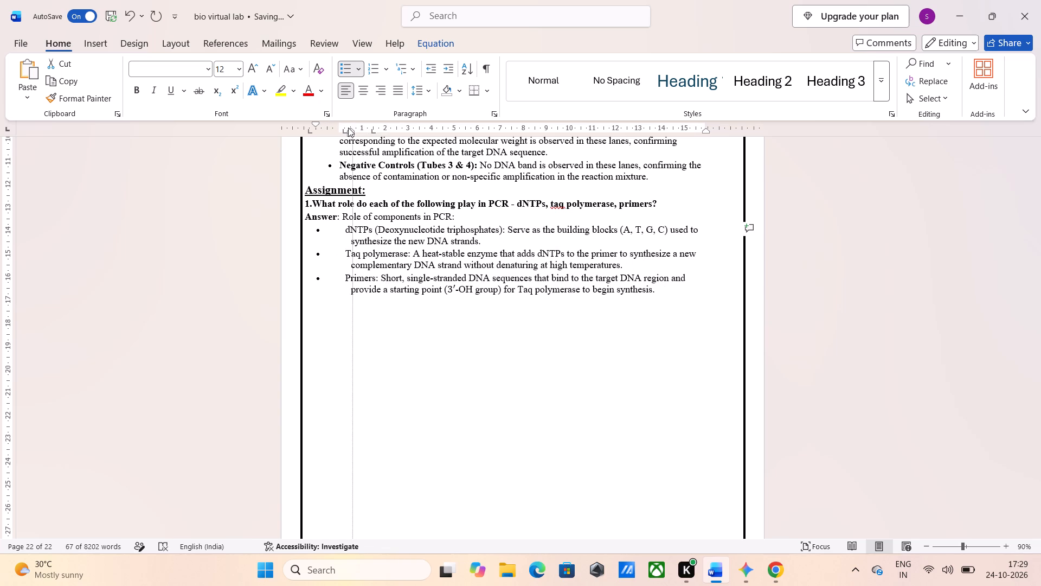
drag(348, 128, 345, 126)
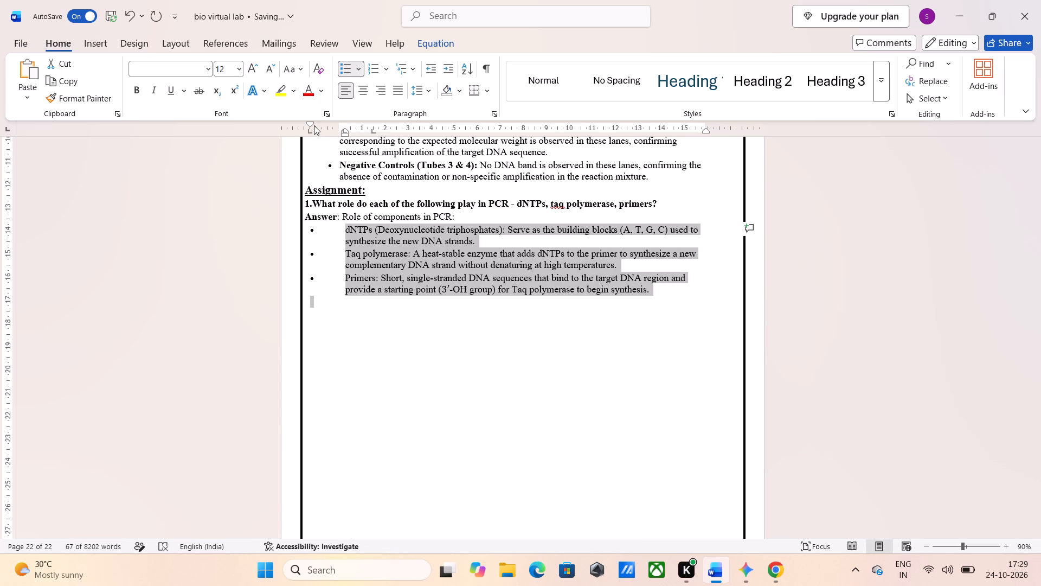
drag(310, 122, 334, 127)
click(472, 315)
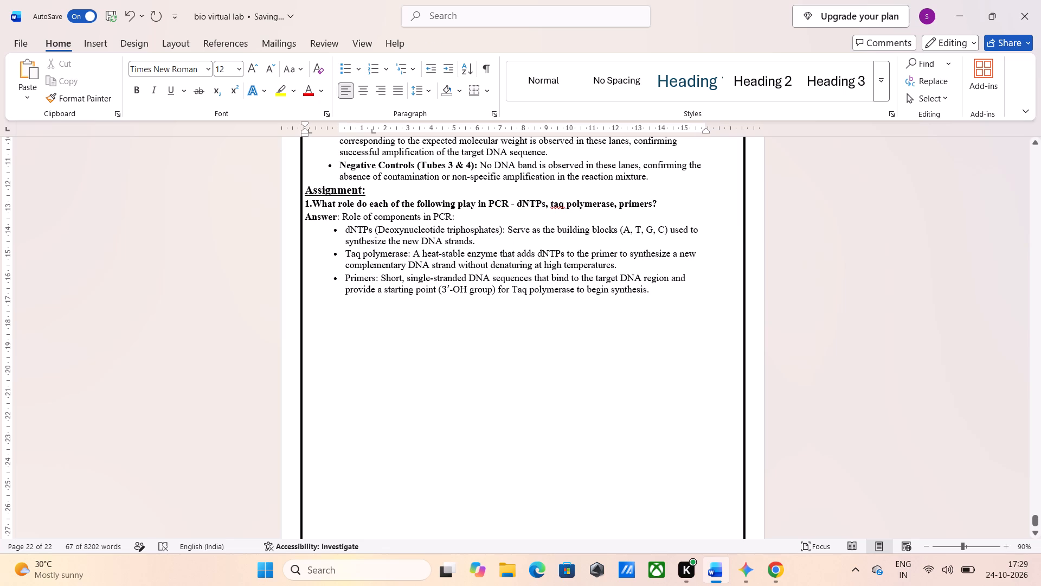
click(309, 298)
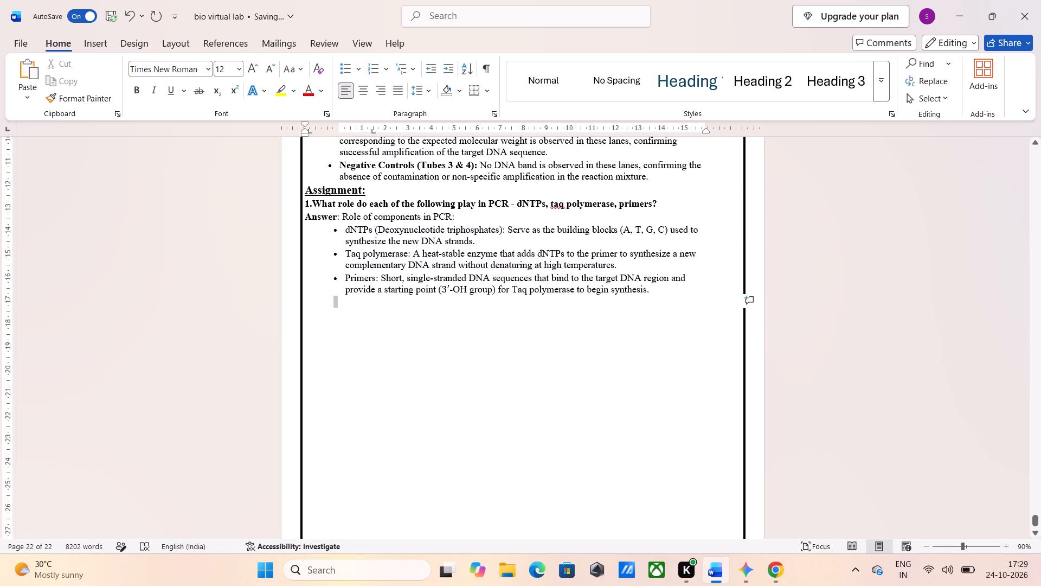
Move the first-line indent of the empty line below the Primers bullet out to align with the "Answer" line.
click(309, 298)
drag(333, 124, 300, 132)
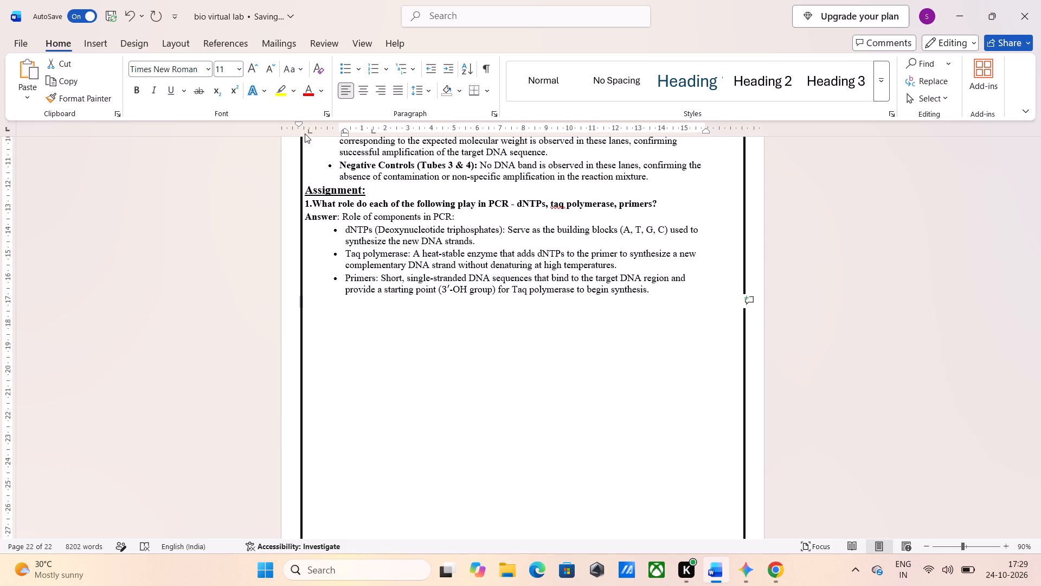
click(299, 123)
drag(296, 124, 298, 124)
drag(298, 124, 303, 124)
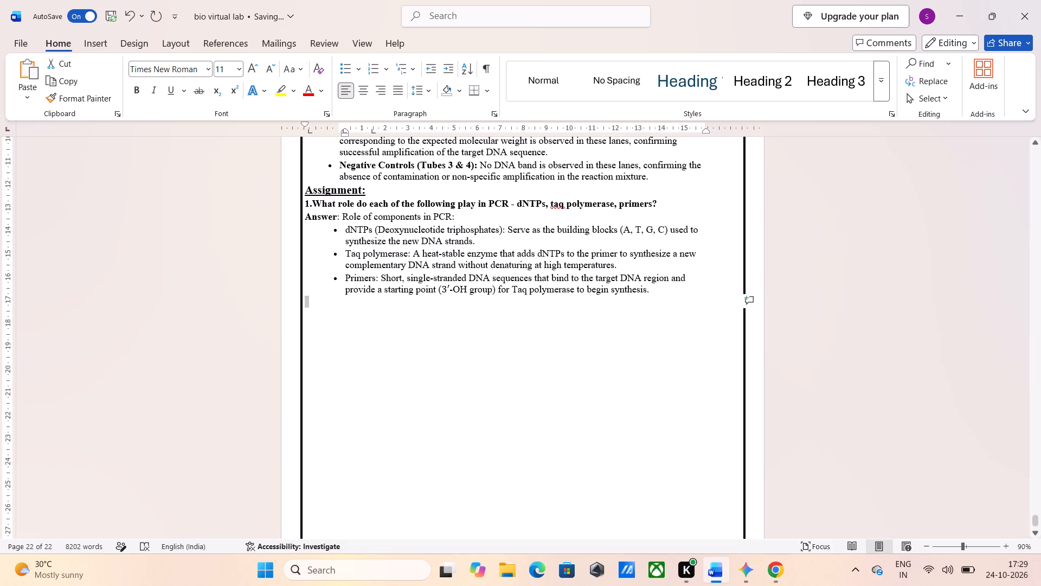
click(320, 310)
click(306, 302)
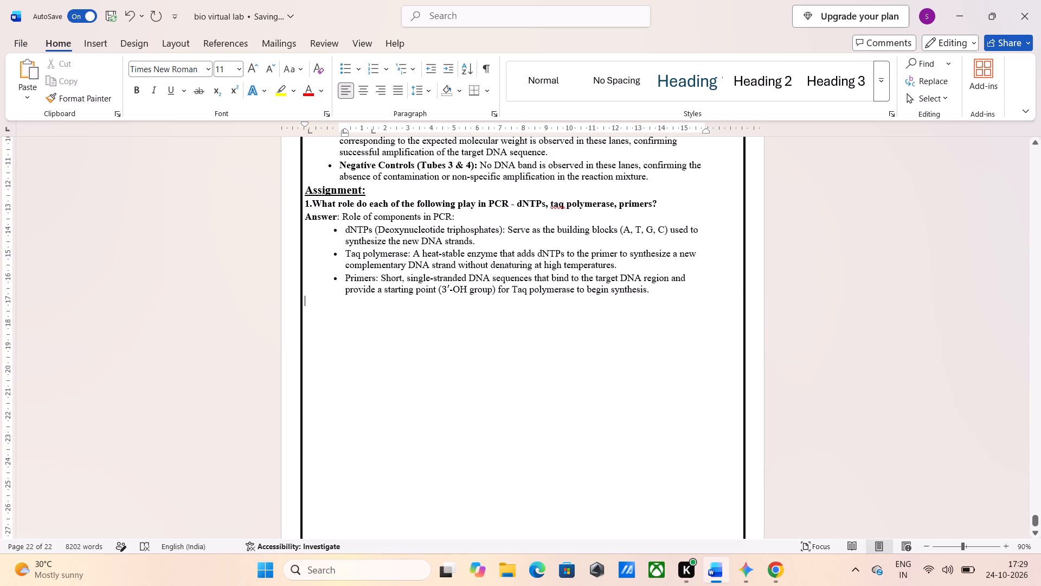
key(2)
key(period)
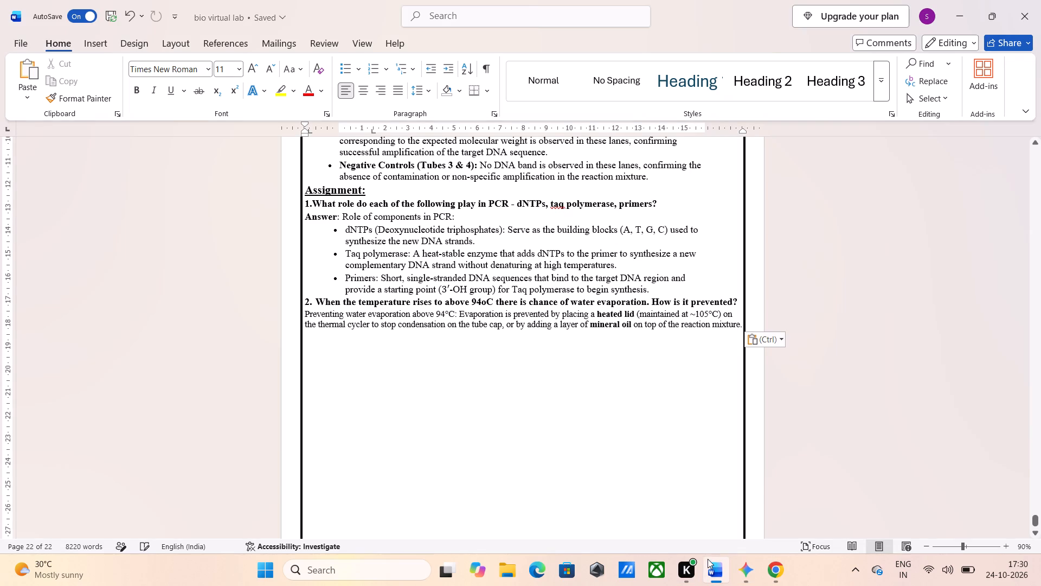
Insert the label "Answer:" at the start of the pasted answer to question 2.
click(303, 313)
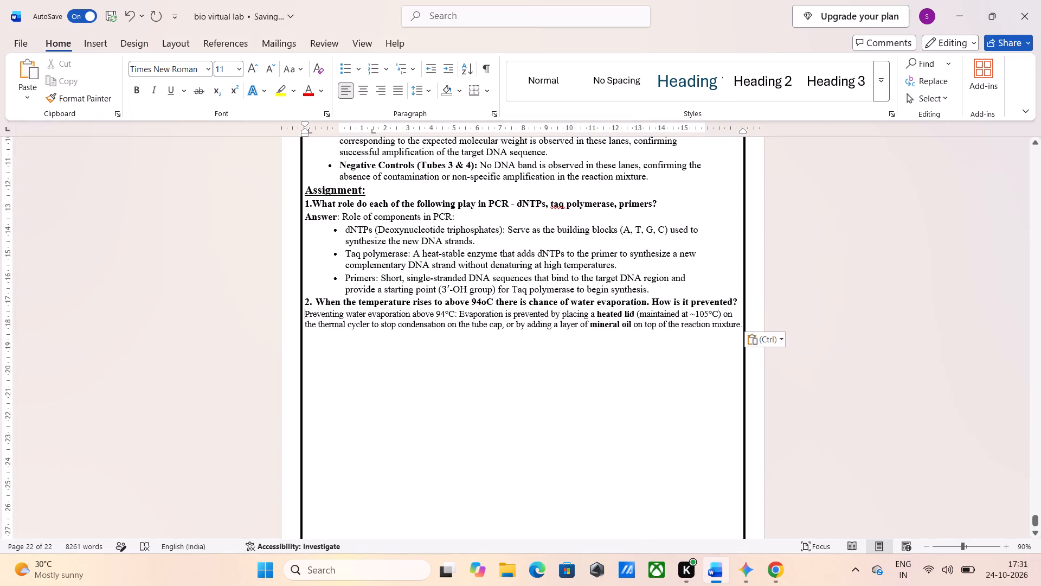
text(AN)
text(swer)
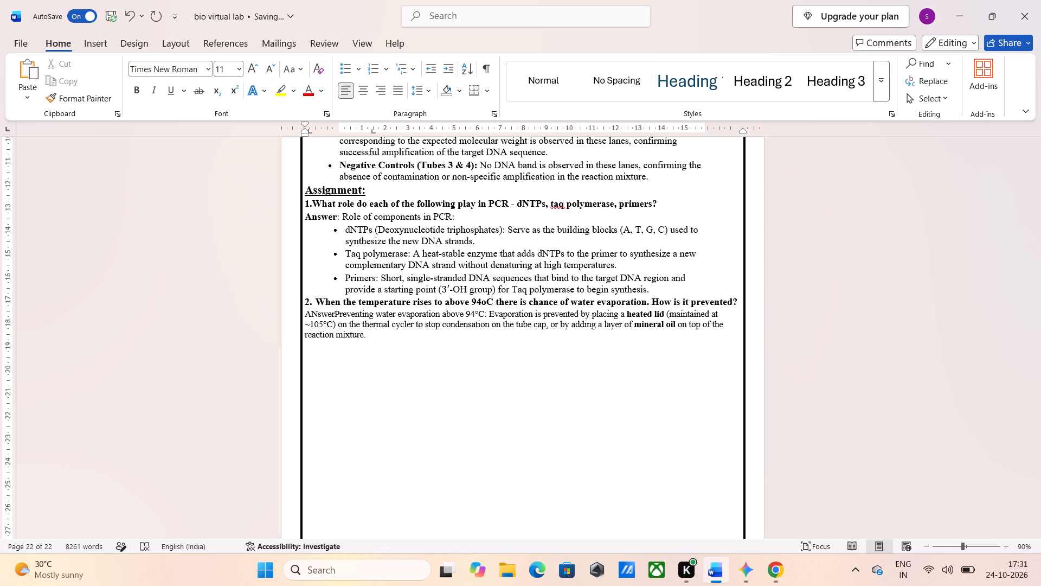
key(BackSpace)
key(BackSpace)
key(BackSpace)
key(BackSpace)
key(BackSpace)
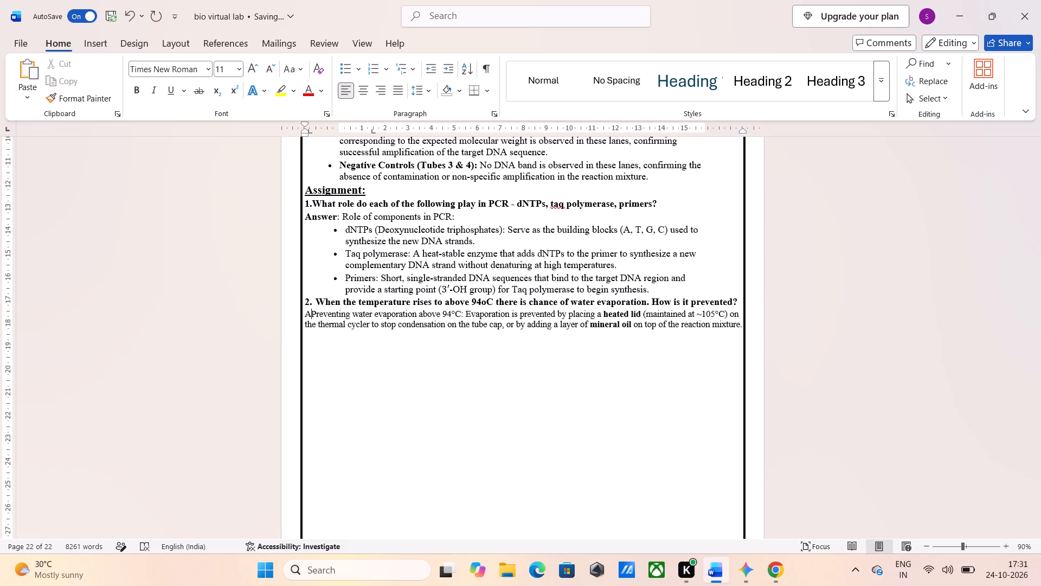
key(n)
text(swer)
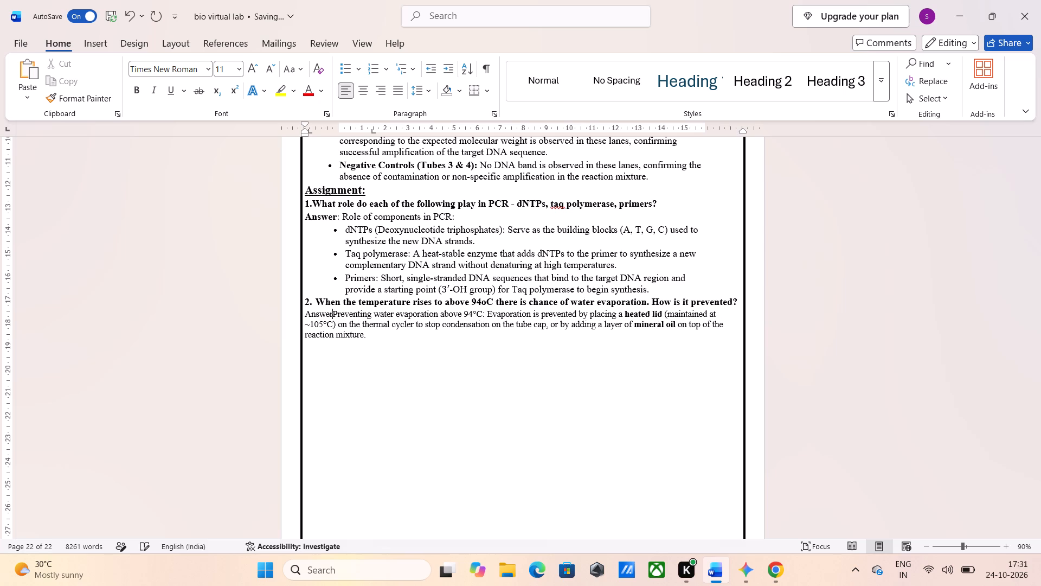
key(shift+colon)
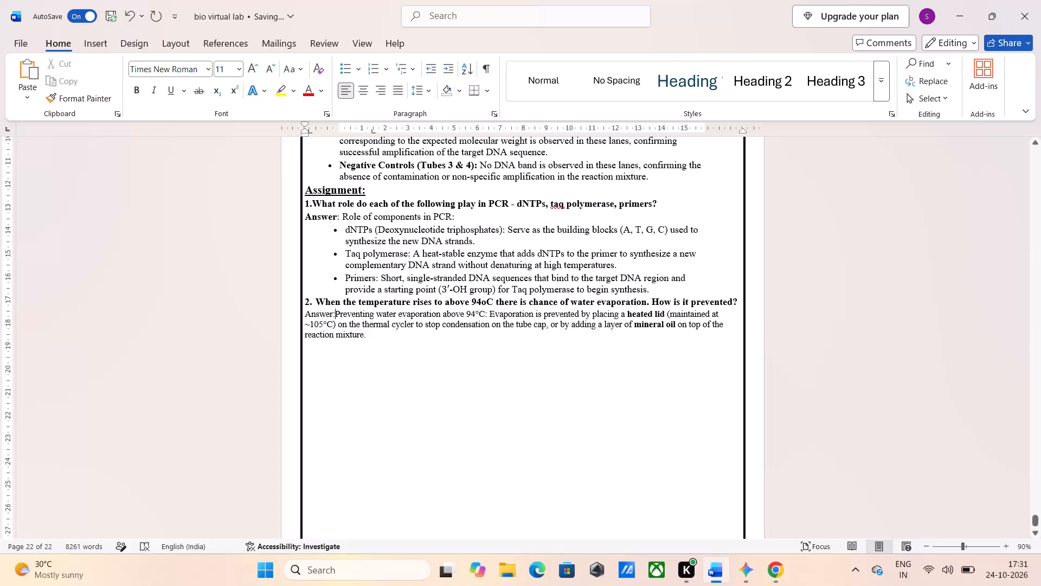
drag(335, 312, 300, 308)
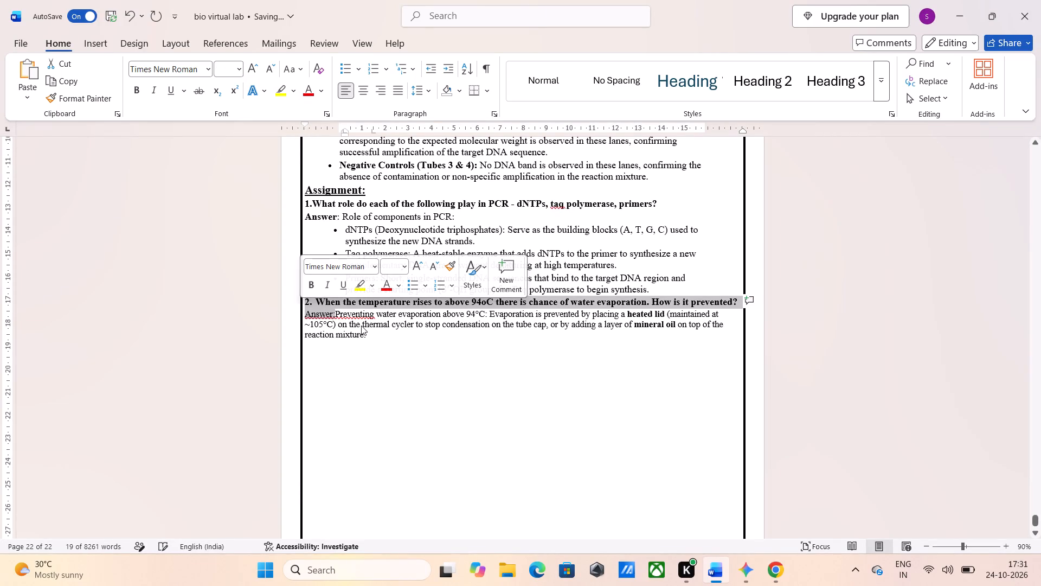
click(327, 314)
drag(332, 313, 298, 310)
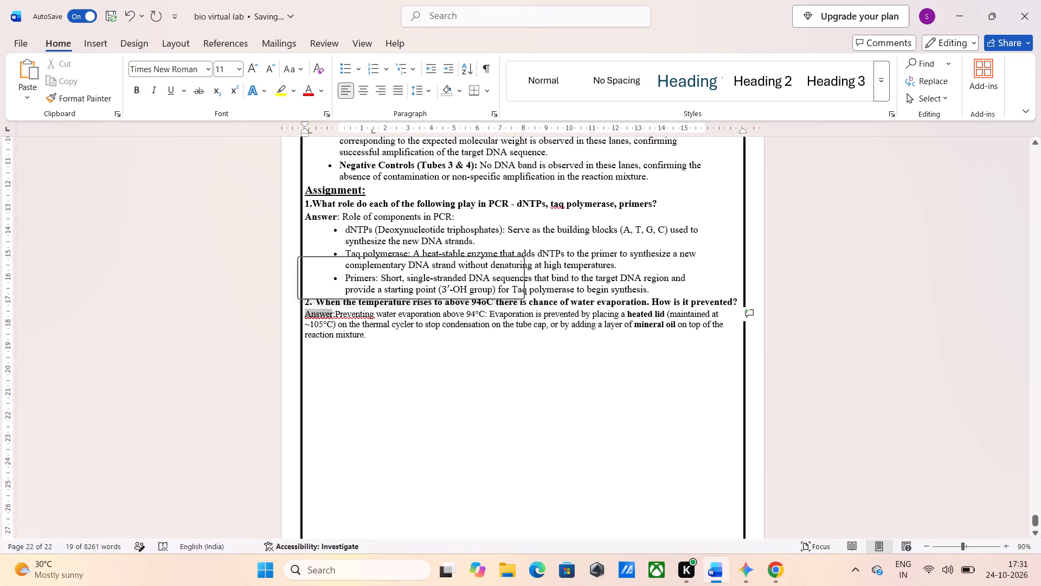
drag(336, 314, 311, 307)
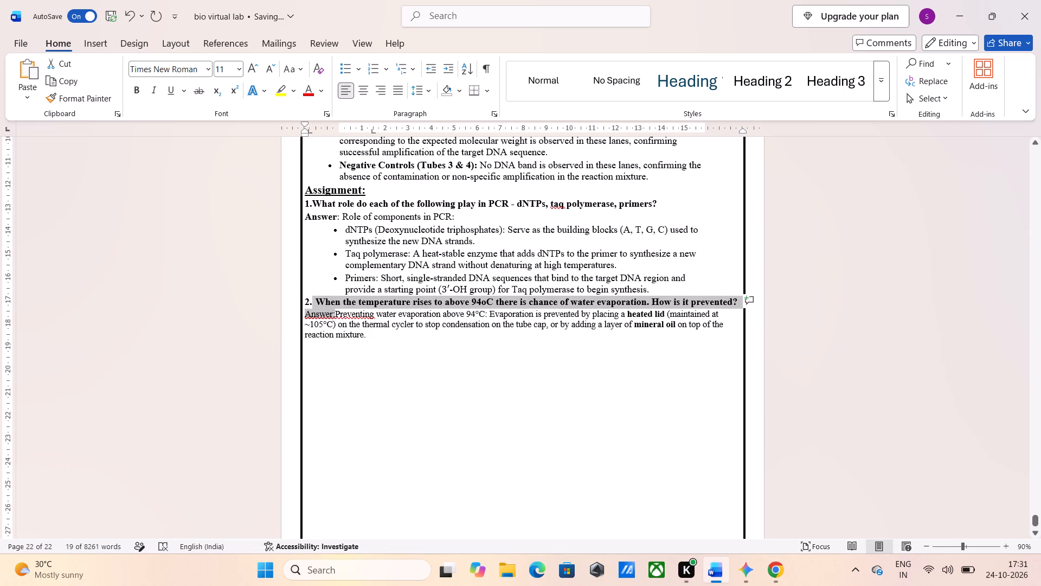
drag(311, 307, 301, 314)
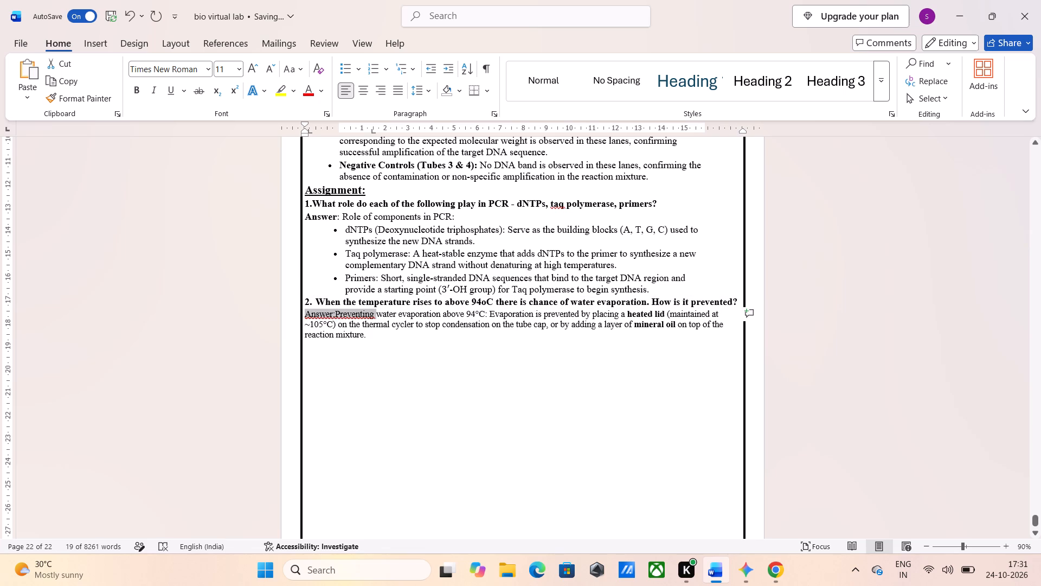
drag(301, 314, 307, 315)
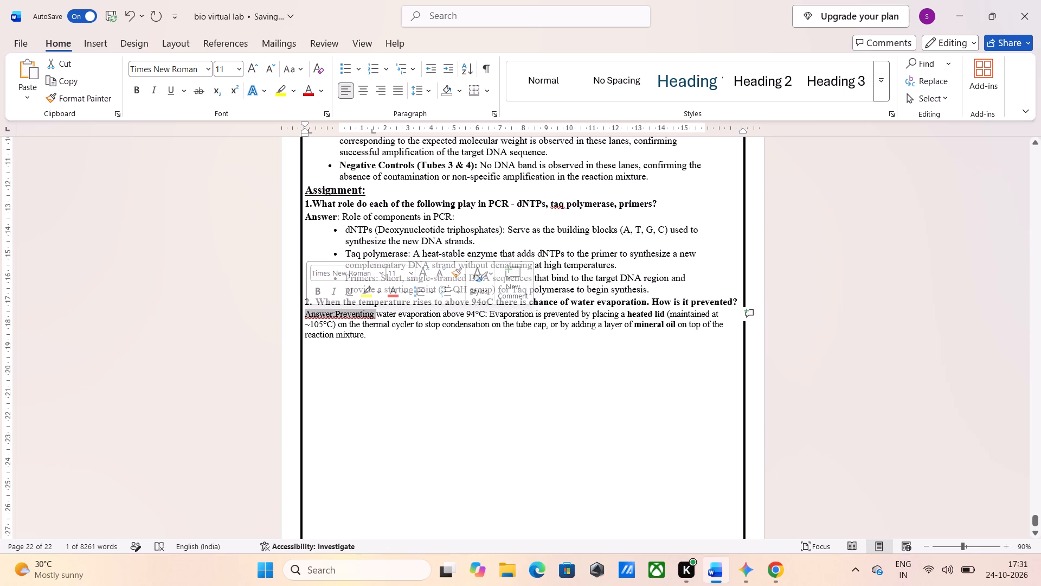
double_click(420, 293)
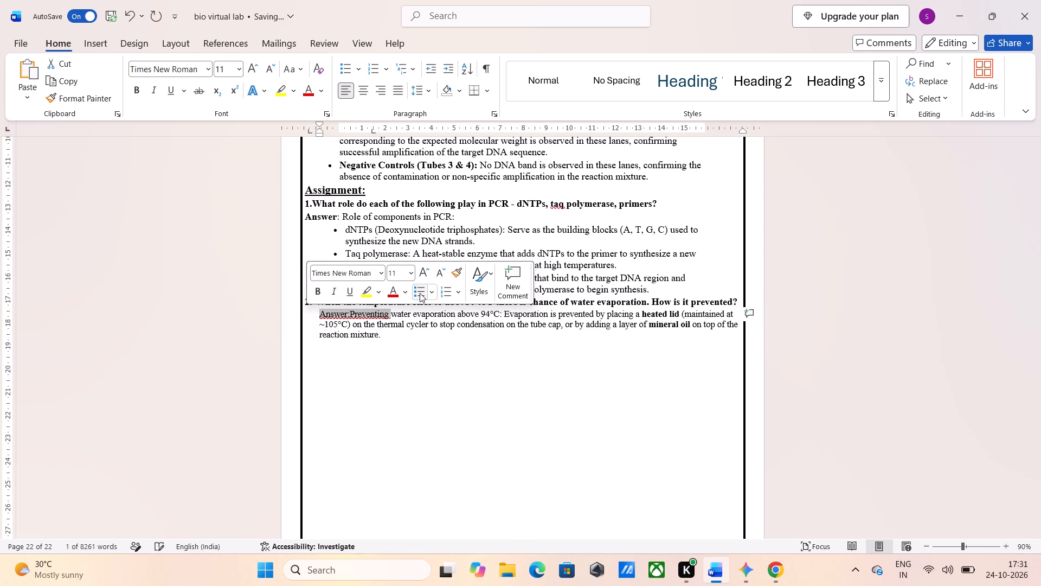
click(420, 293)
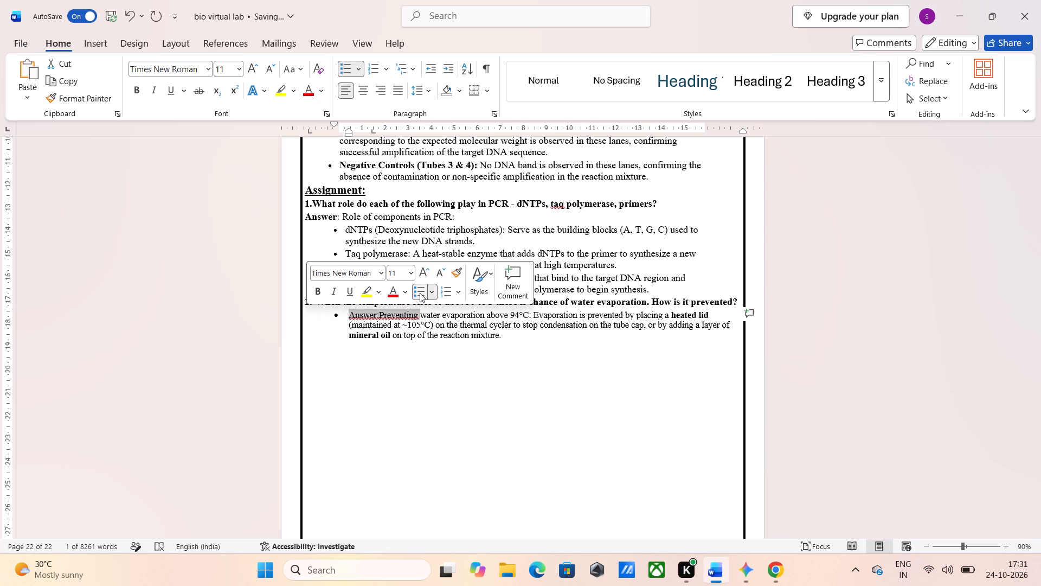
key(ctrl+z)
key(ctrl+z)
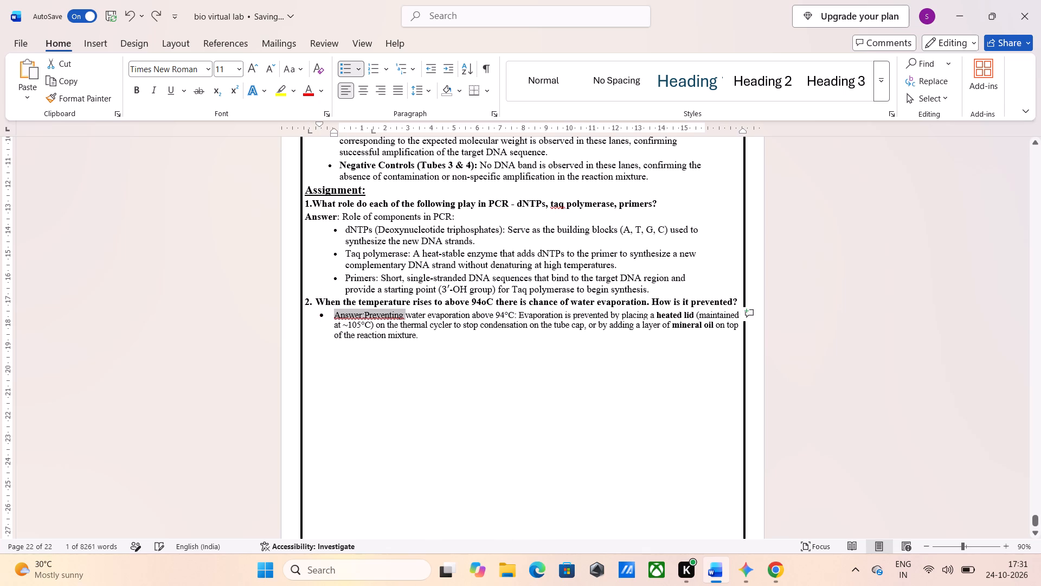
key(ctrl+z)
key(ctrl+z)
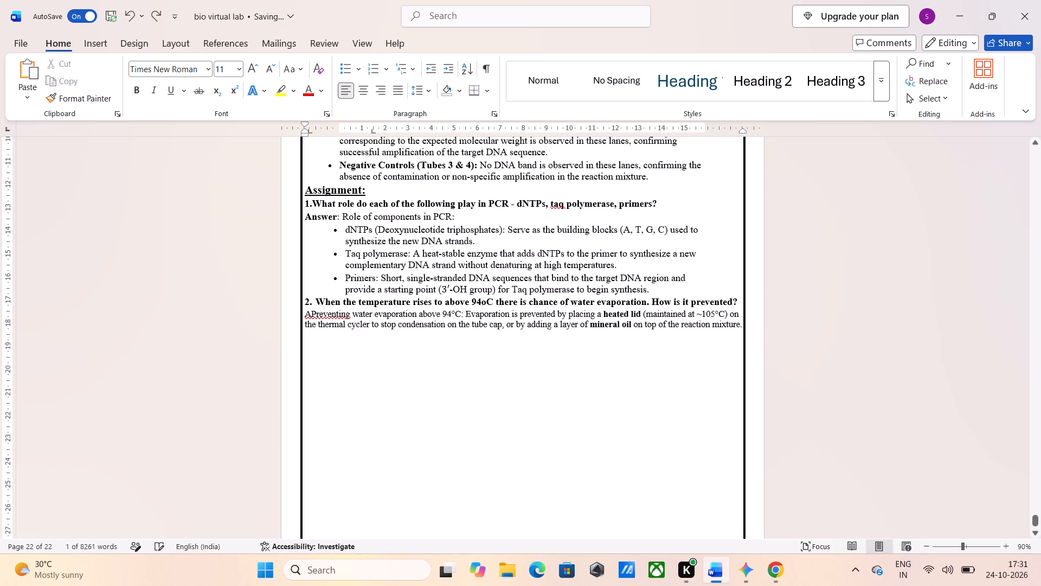
Complete the label before "Preventing water evaporation" so that it reads "Answer:".
click(395, 405)
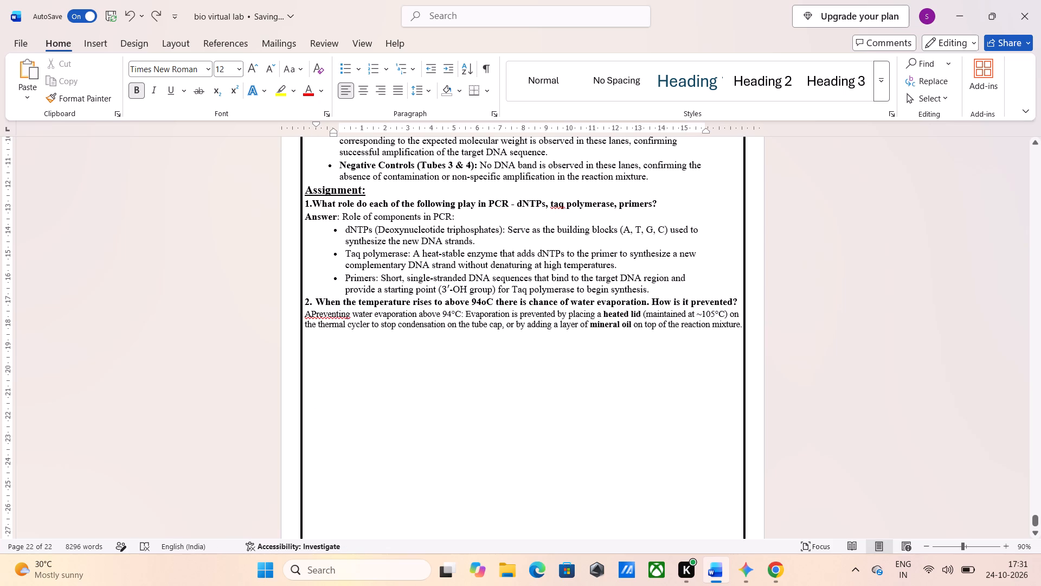
click(312, 309)
key(n)
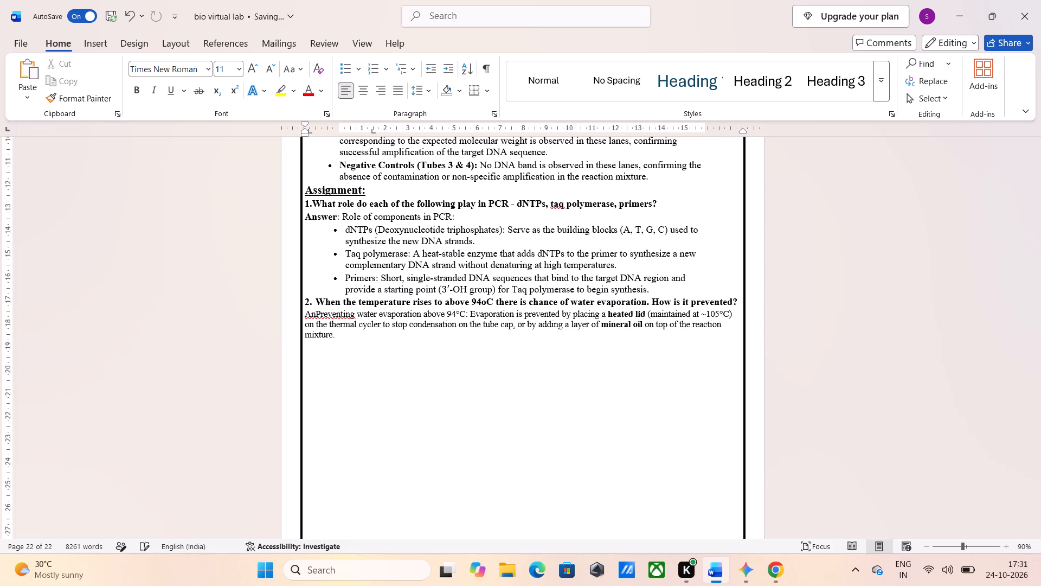
text(swer)
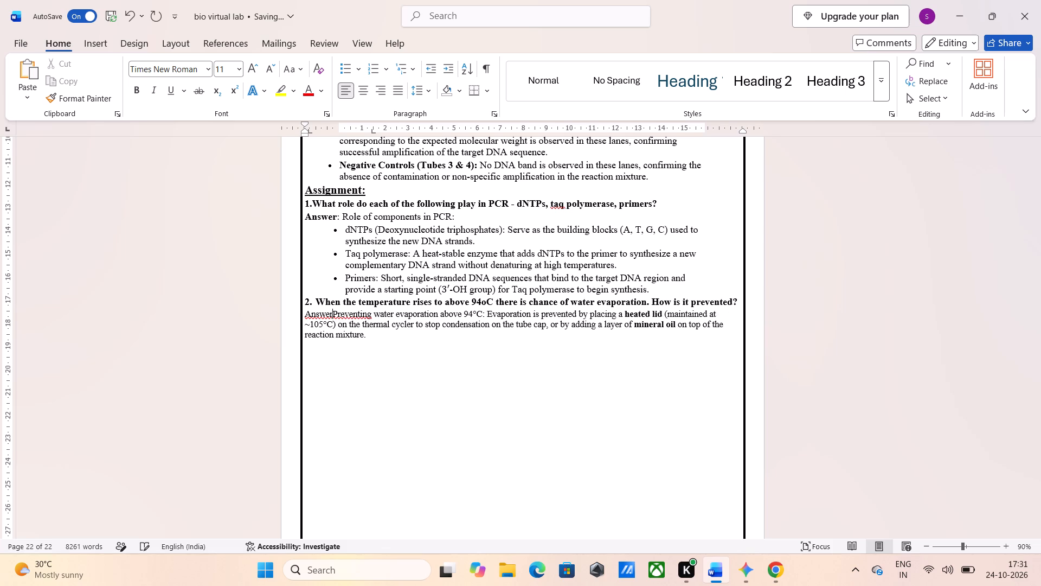
key(shift+colon)
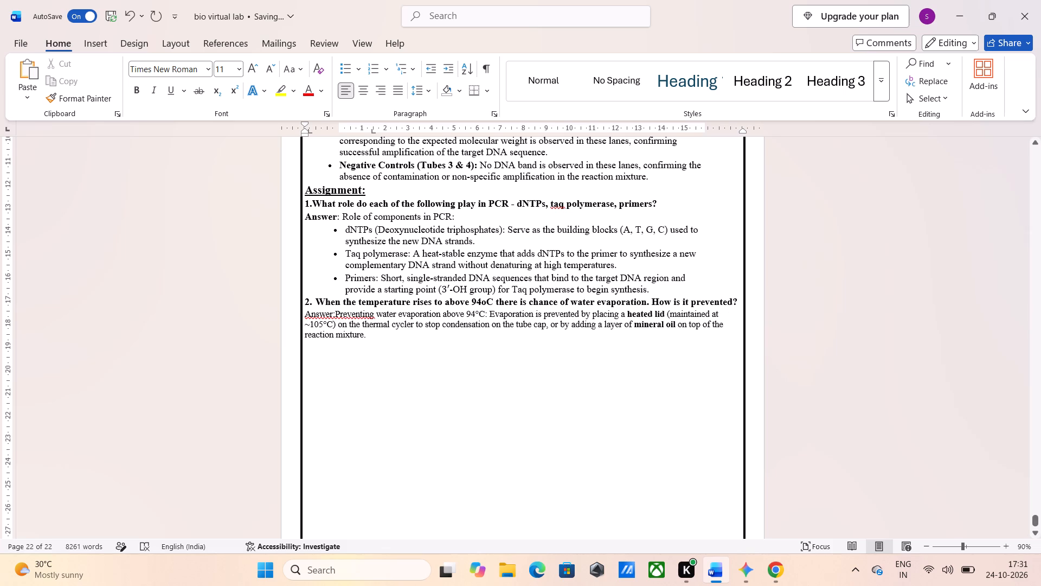
Make the "Answer:" label of question 2 bold.
drag(324, 309, 295, 306)
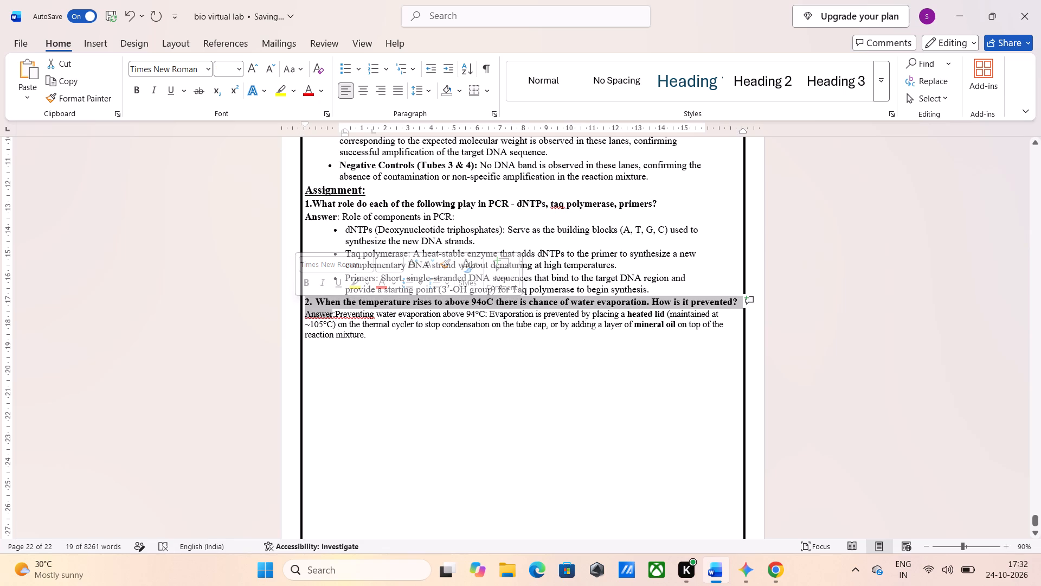
drag(334, 313, 316, 311)
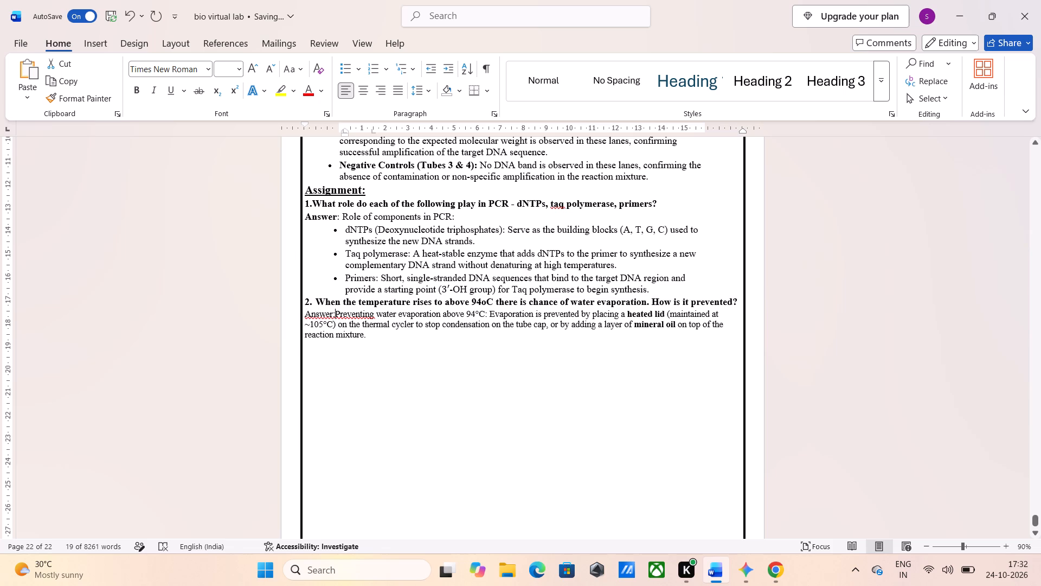
drag(316, 311, 299, 312)
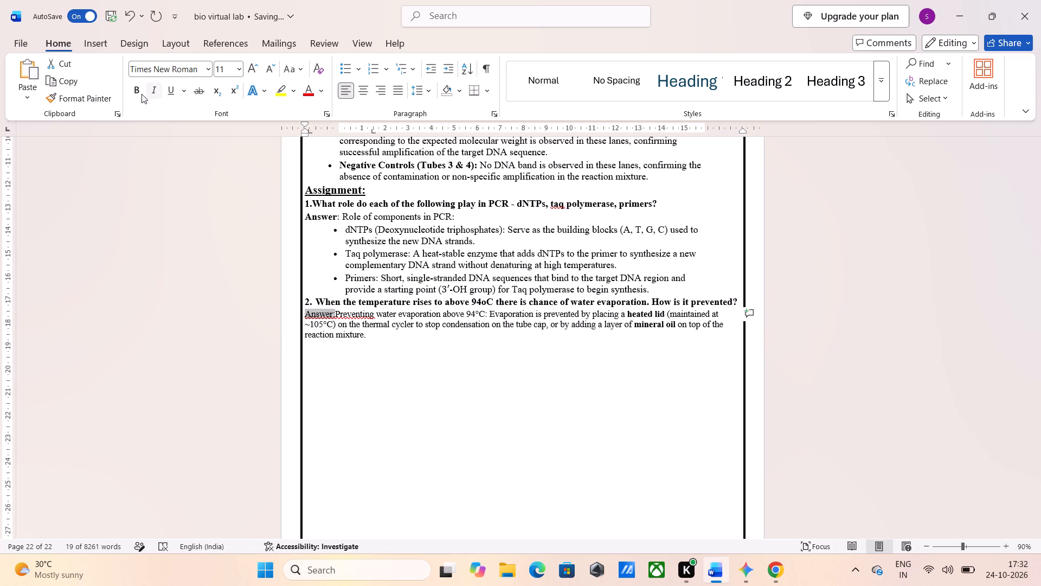
click(139, 91)
click(358, 348)
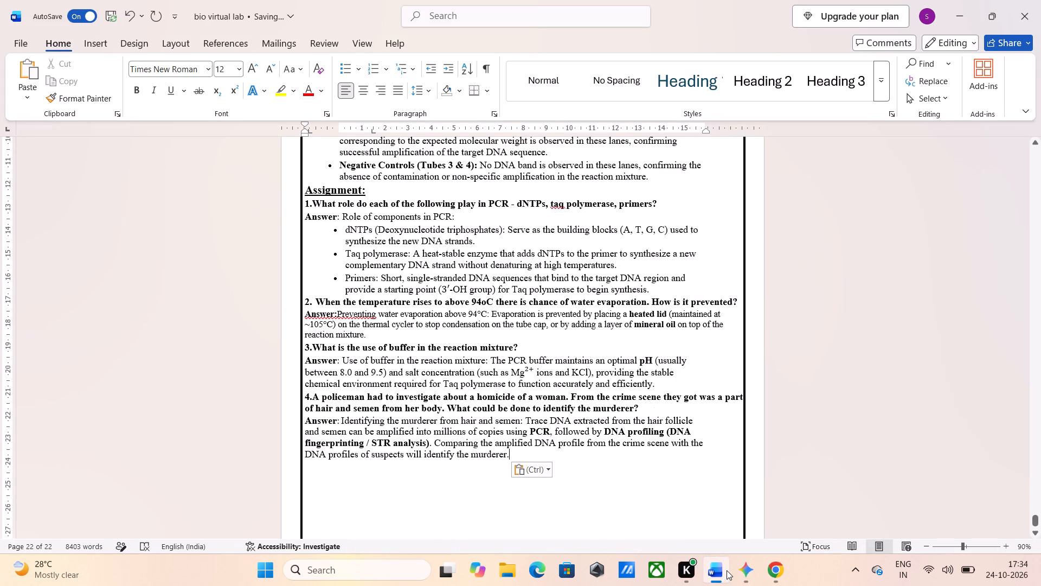
Resize the reagent table under the Method heading to make it slightly narrower within the page border.
scroll(727, 570, down, 3)
scroll(914, 399, down, 1)
scroll(883, 260, down, 1)
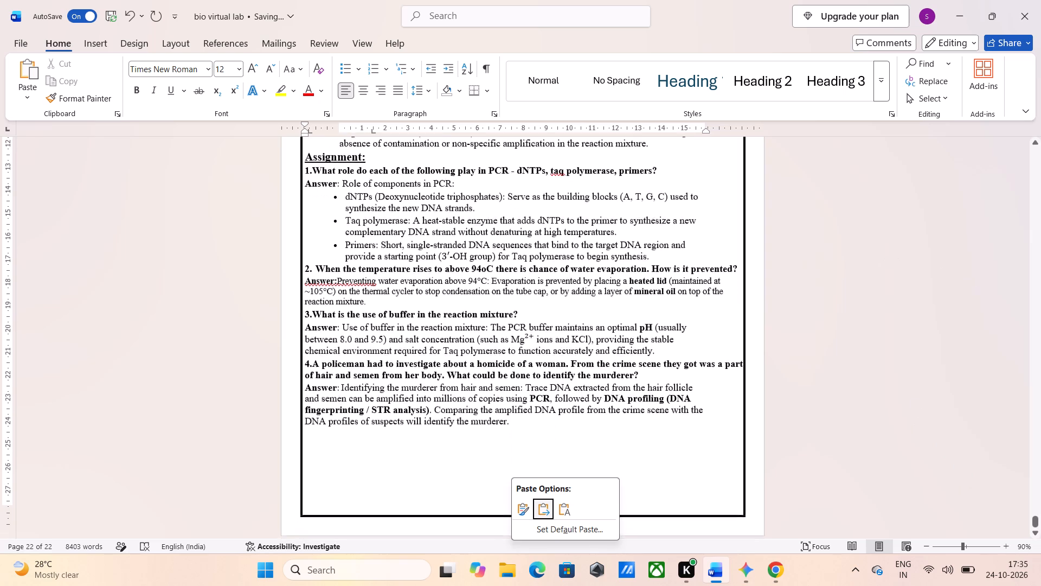
scroll(883, 260, down, 1)
scroll(883, 260, up, 2)
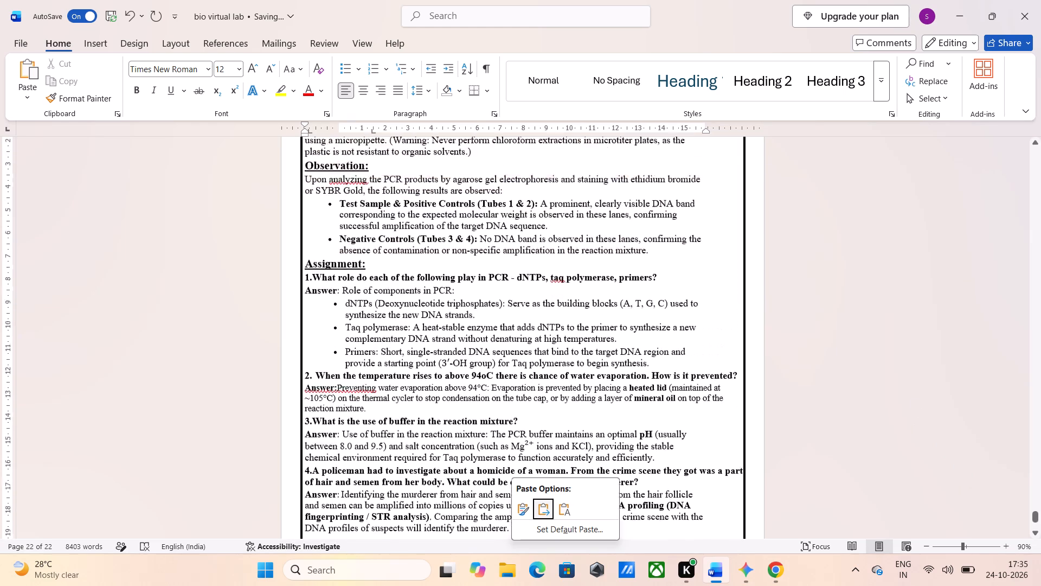
scroll(883, 260, up, 4)
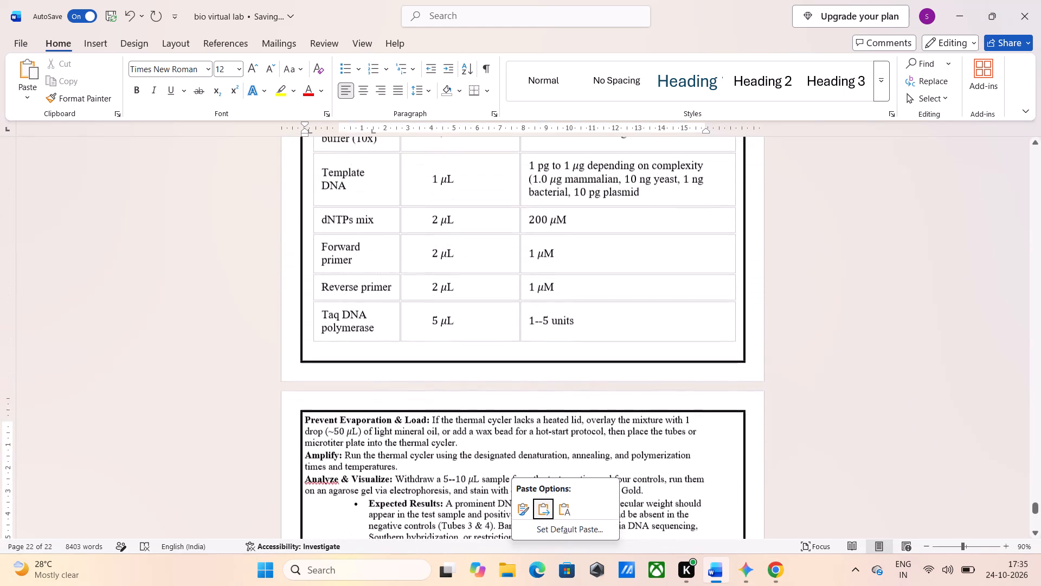
scroll(883, 260, up, 2)
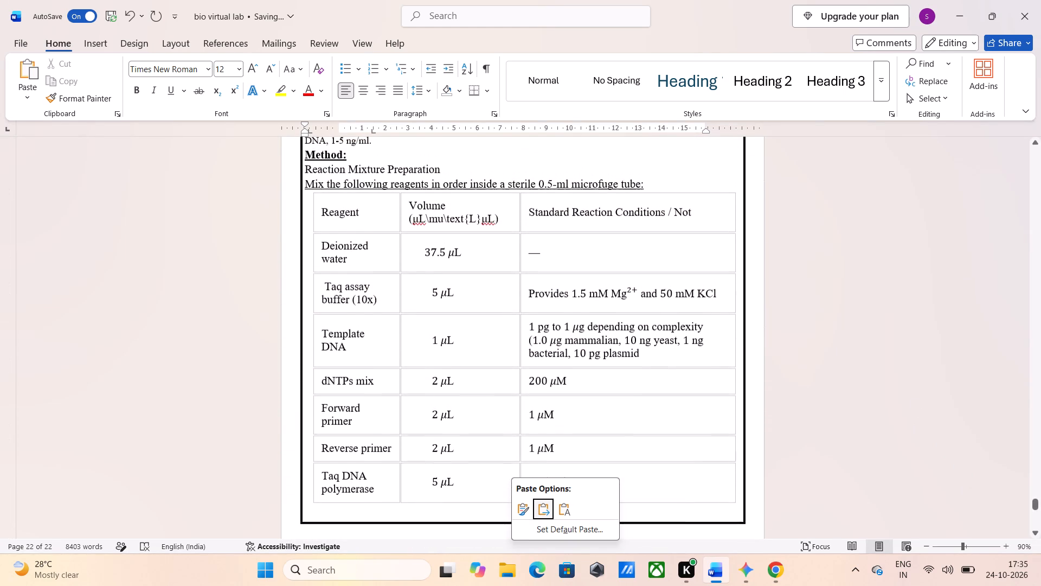
click(883, 260)
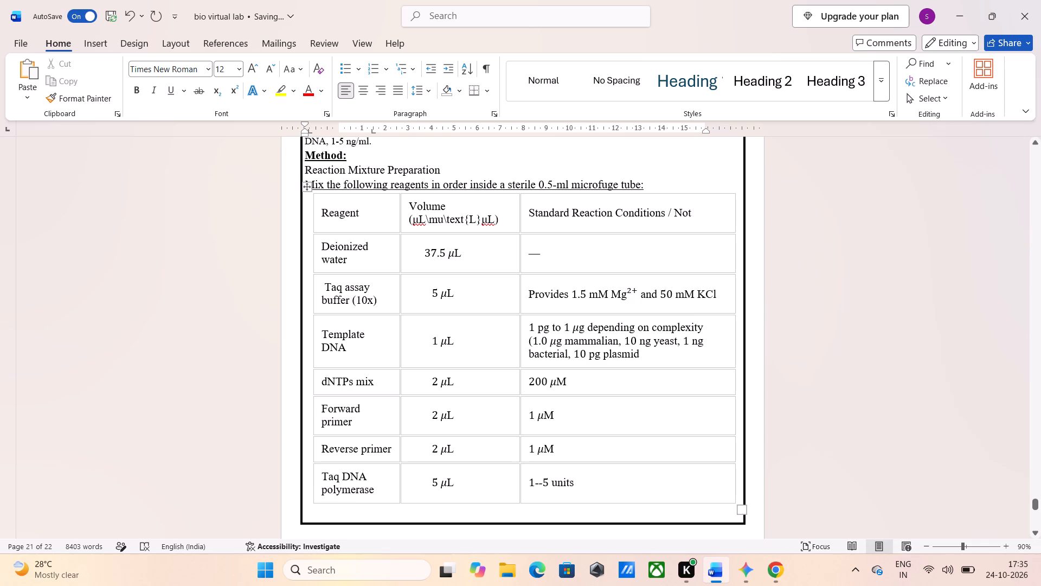
drag(744, 508, 717, 482)
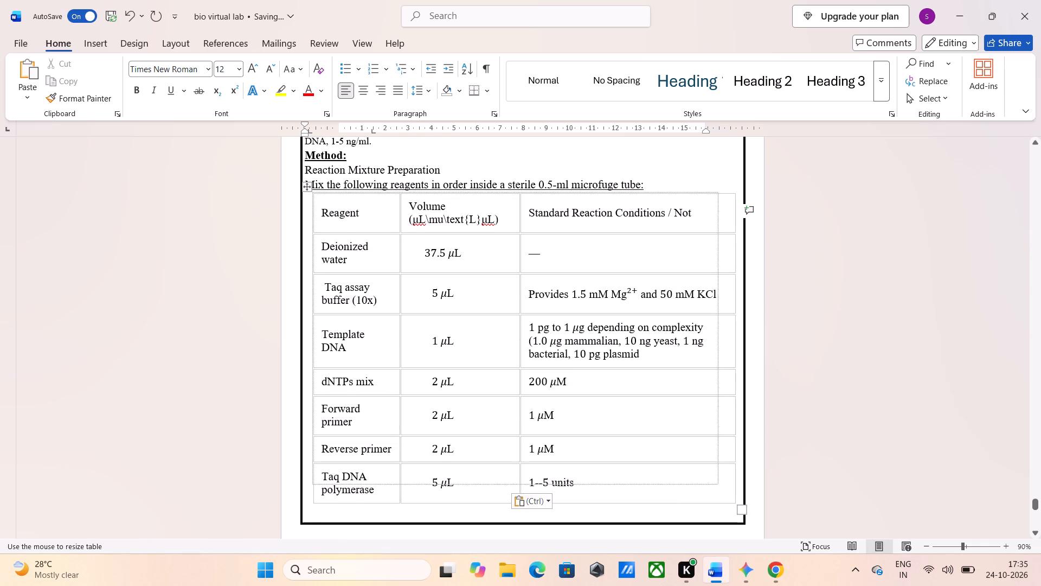
drag(717, 482, 715, 481)
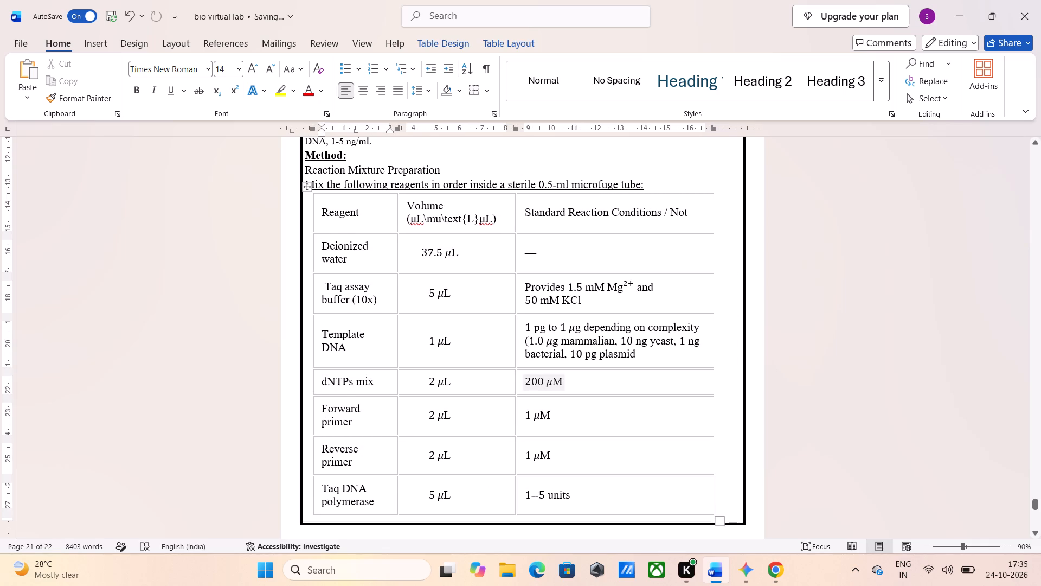
Set the font size of the whole reagent table under the Method heading to 11.
click(192, 209)
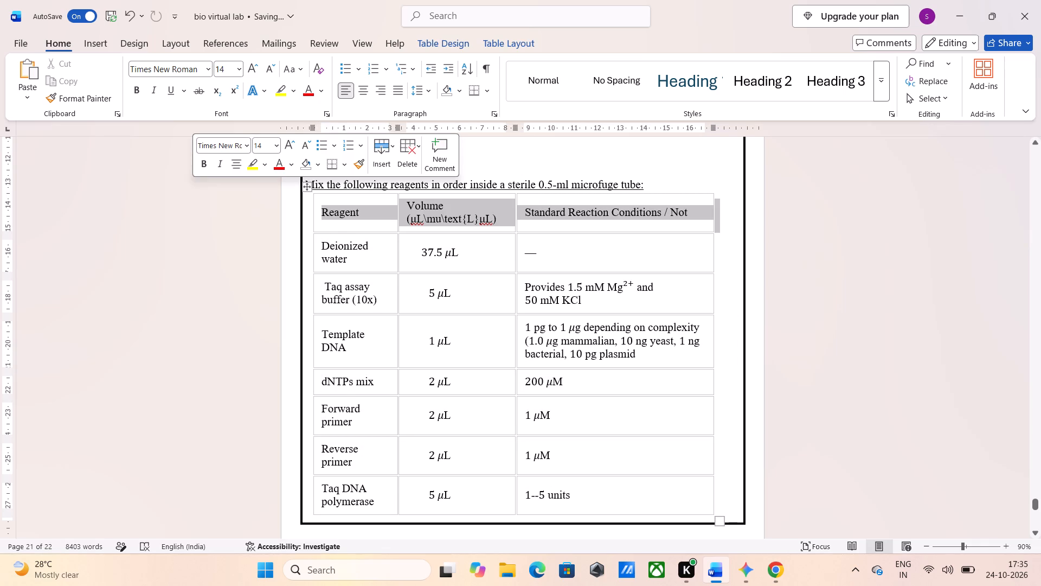
click(310, 183)
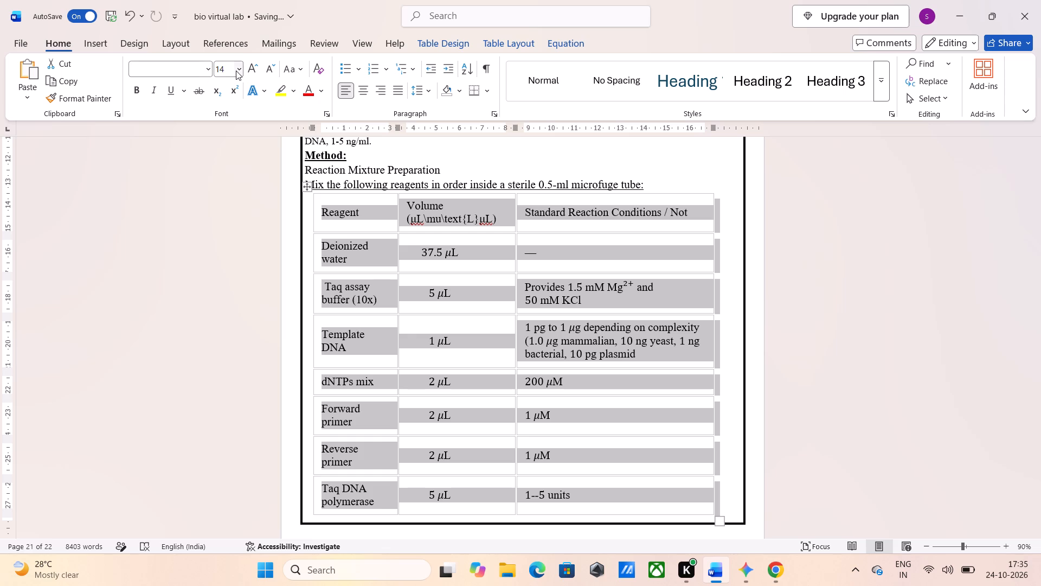
click(236, 71)
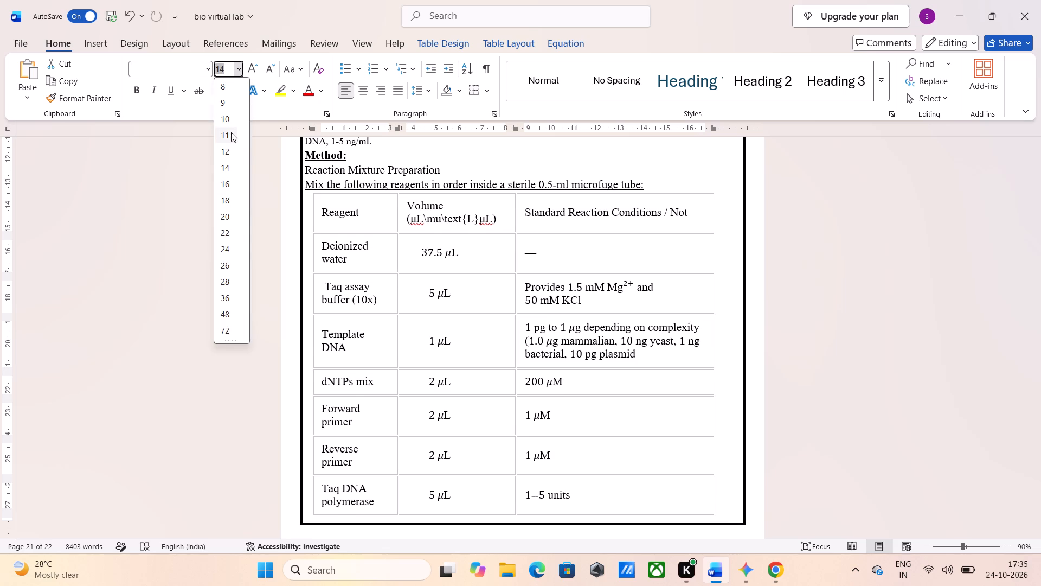
click(231, 132)
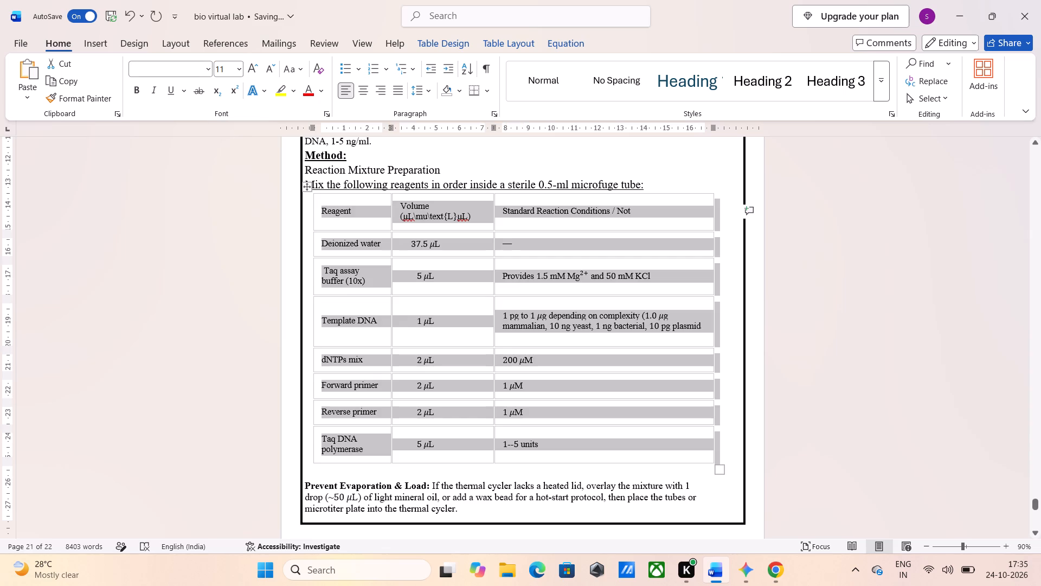
click(801, 330)
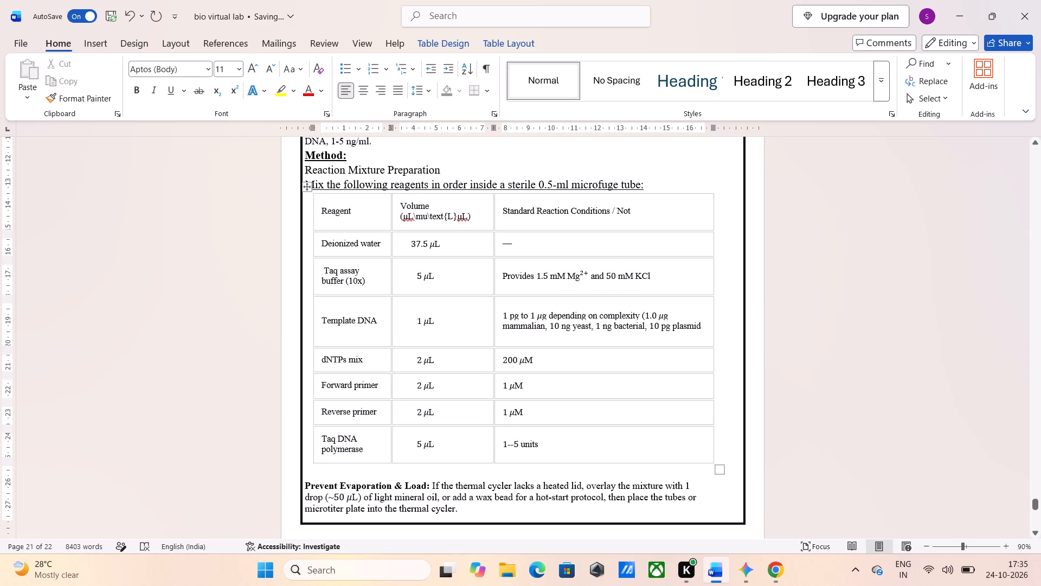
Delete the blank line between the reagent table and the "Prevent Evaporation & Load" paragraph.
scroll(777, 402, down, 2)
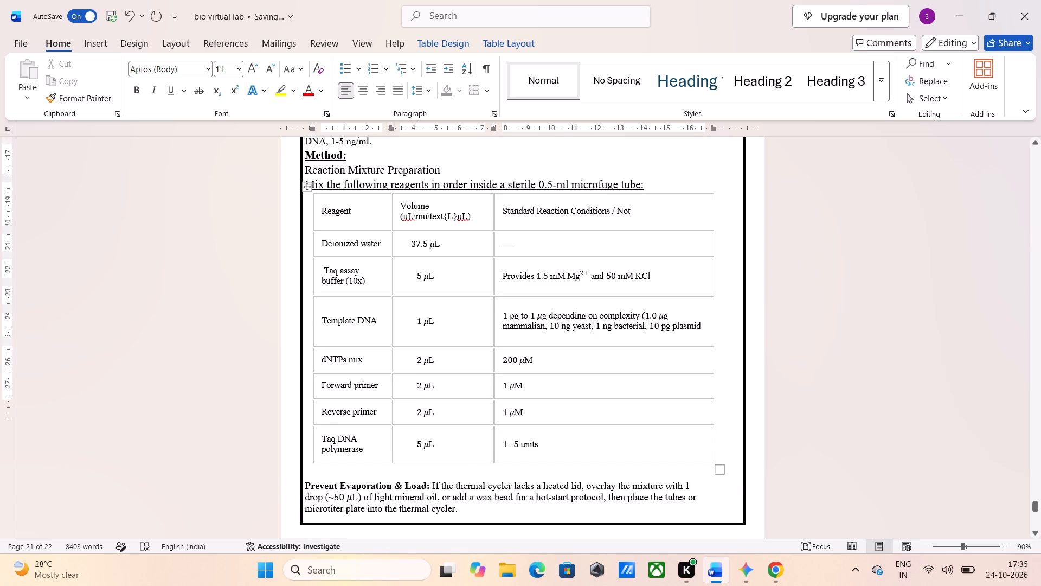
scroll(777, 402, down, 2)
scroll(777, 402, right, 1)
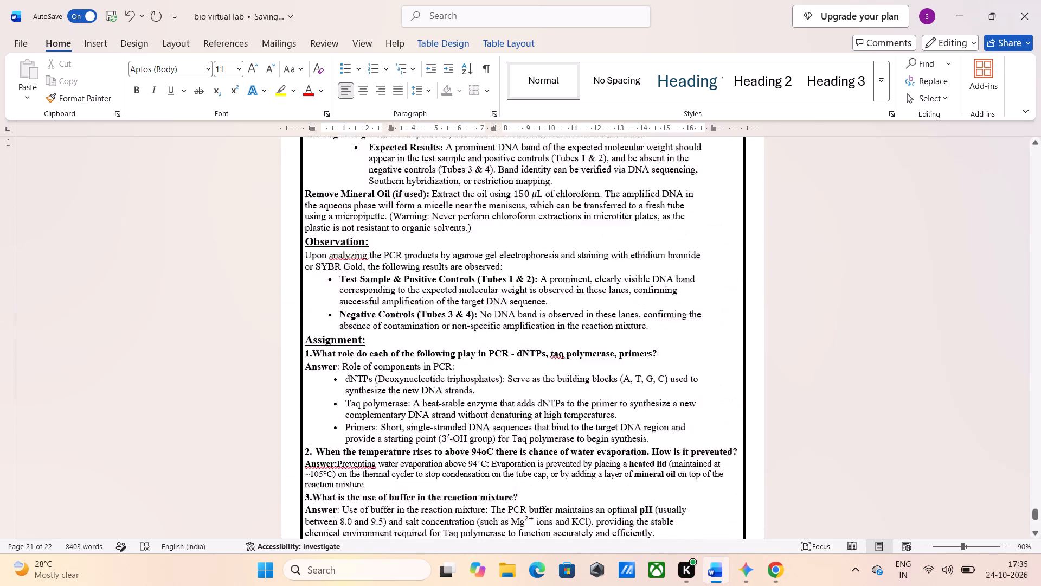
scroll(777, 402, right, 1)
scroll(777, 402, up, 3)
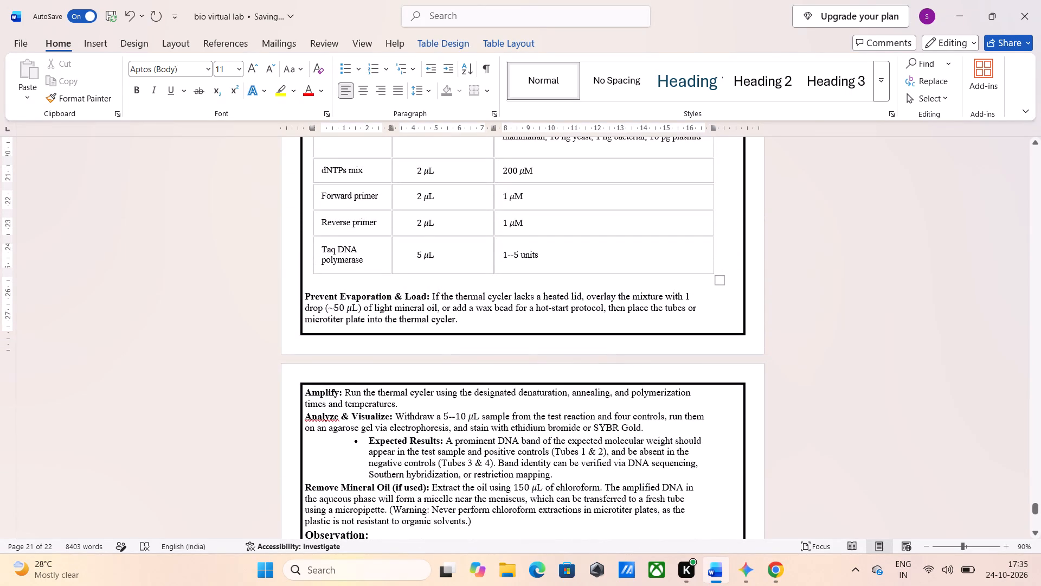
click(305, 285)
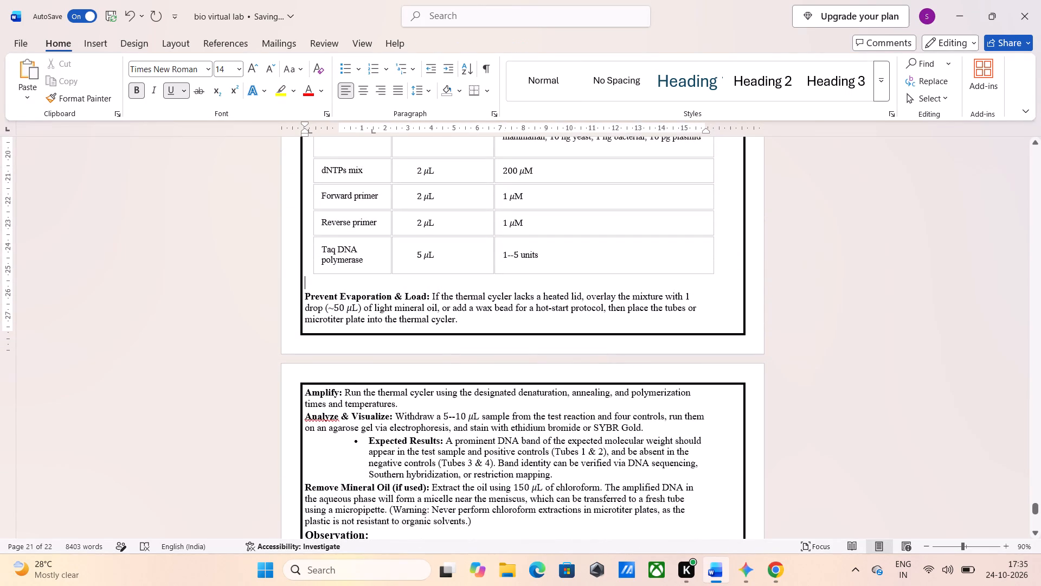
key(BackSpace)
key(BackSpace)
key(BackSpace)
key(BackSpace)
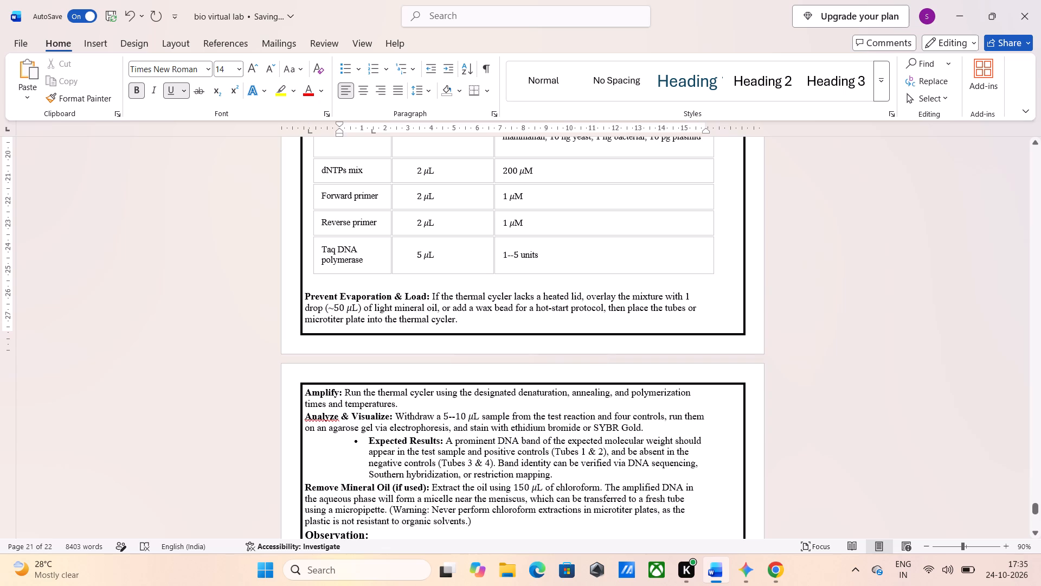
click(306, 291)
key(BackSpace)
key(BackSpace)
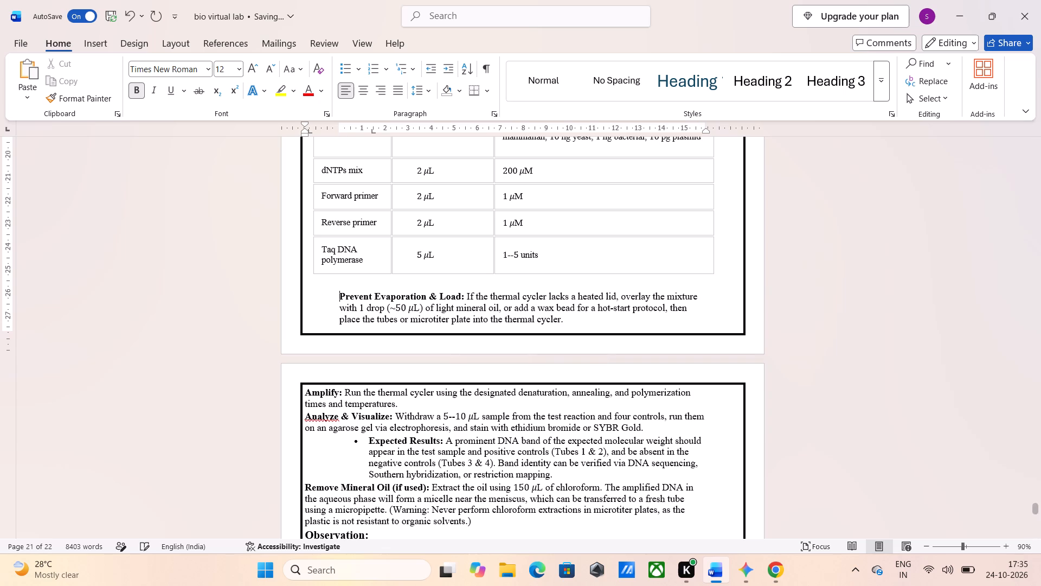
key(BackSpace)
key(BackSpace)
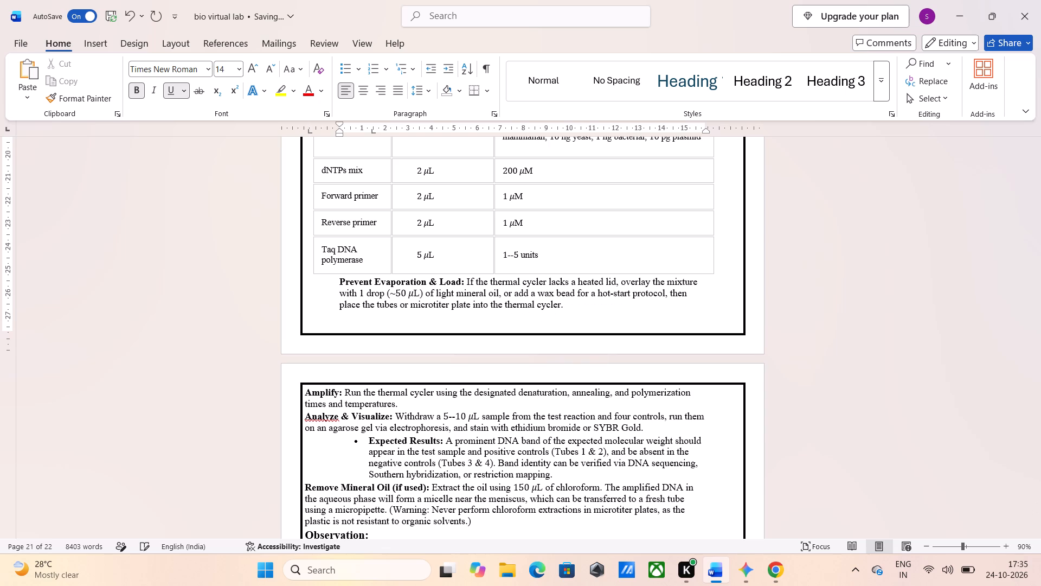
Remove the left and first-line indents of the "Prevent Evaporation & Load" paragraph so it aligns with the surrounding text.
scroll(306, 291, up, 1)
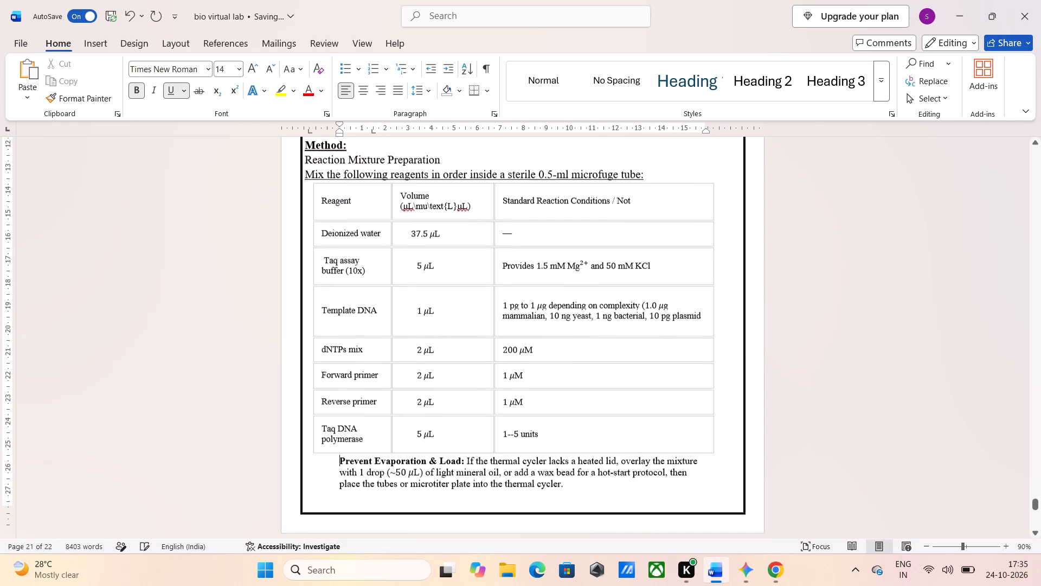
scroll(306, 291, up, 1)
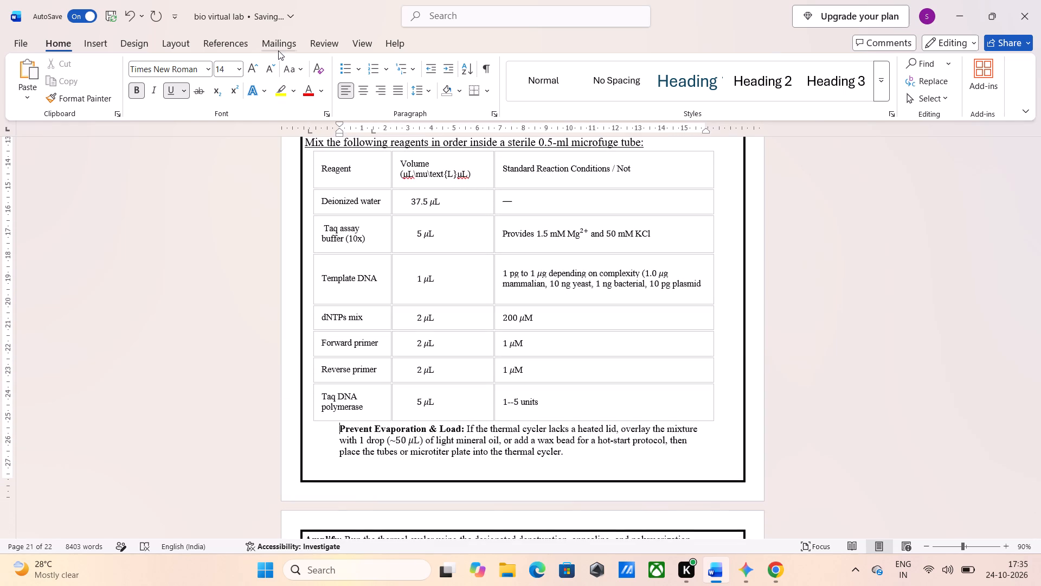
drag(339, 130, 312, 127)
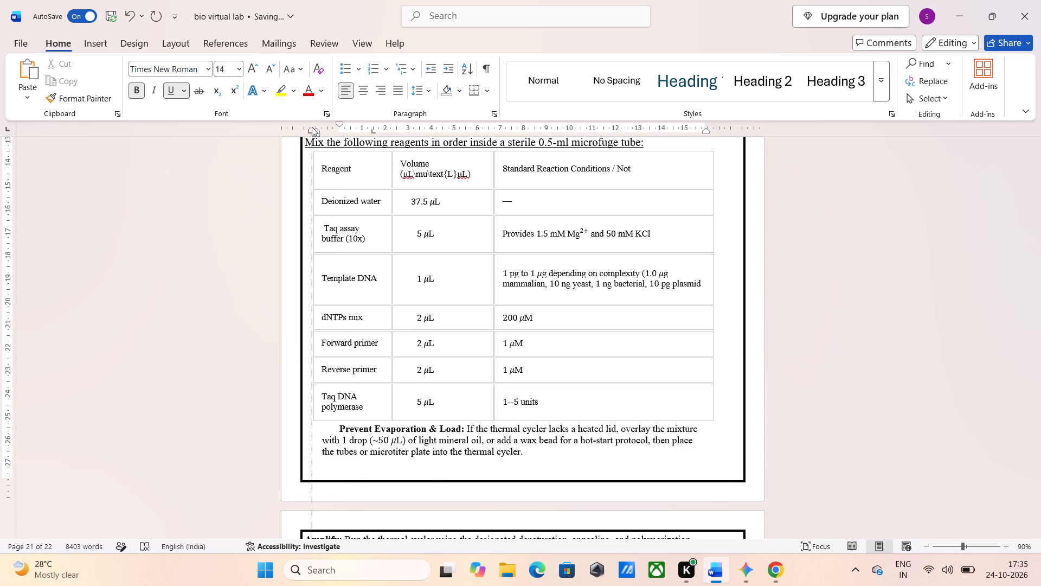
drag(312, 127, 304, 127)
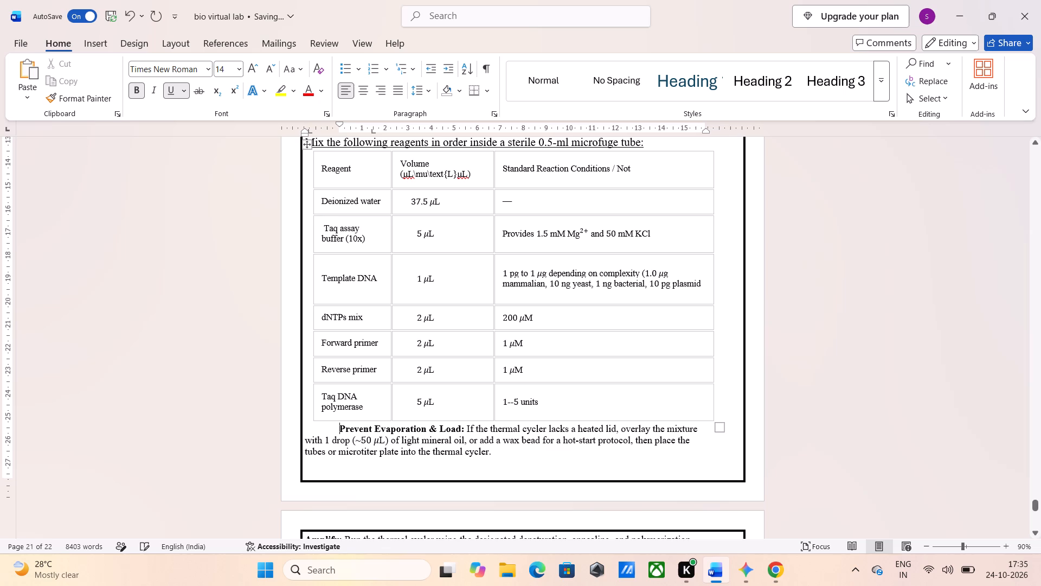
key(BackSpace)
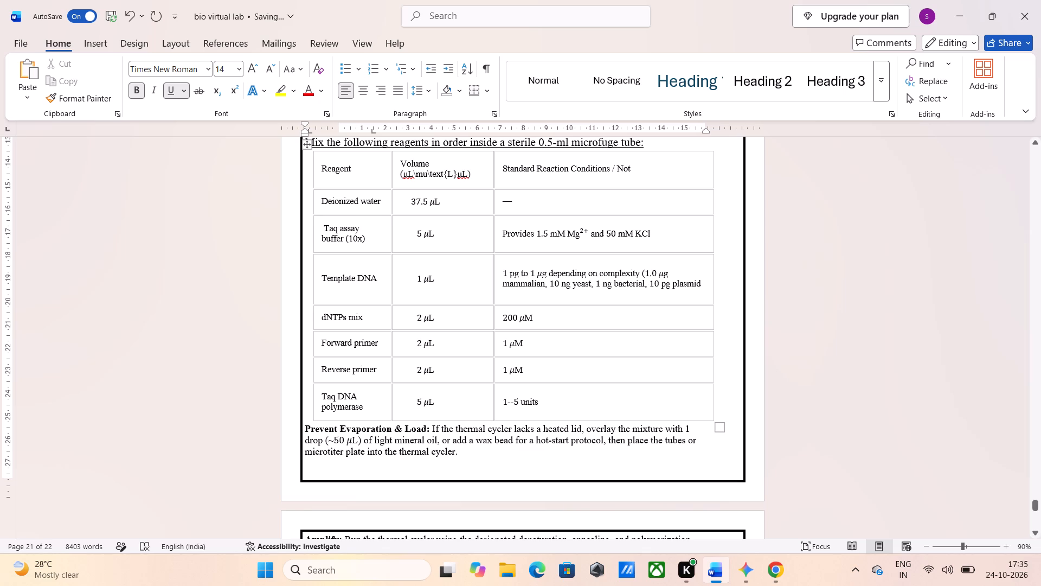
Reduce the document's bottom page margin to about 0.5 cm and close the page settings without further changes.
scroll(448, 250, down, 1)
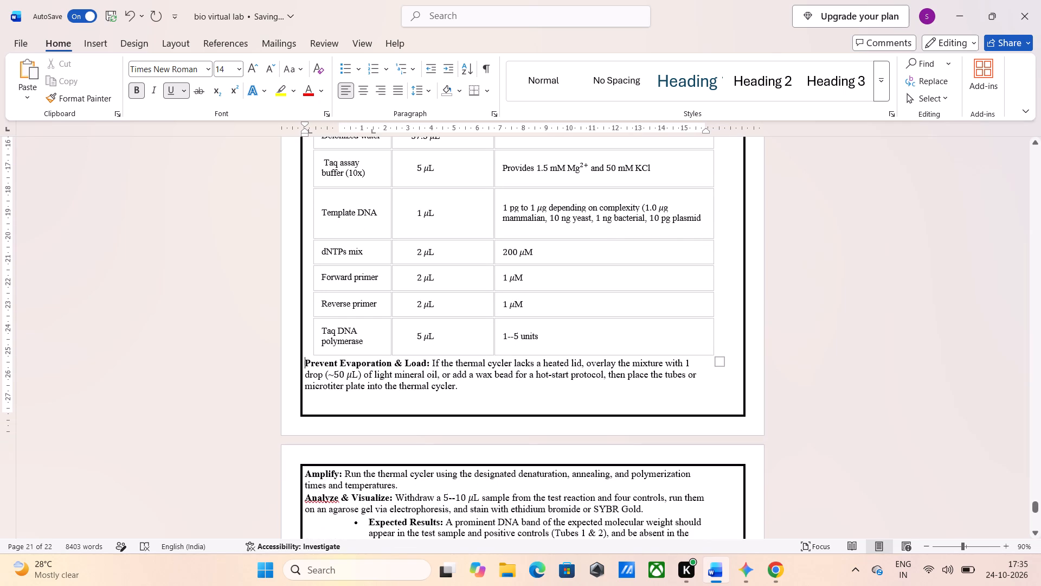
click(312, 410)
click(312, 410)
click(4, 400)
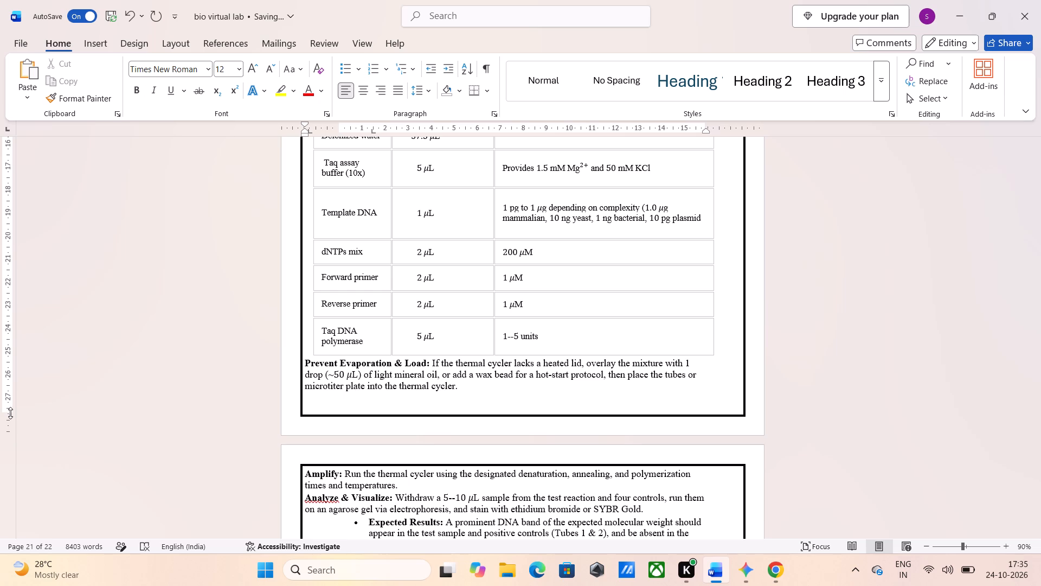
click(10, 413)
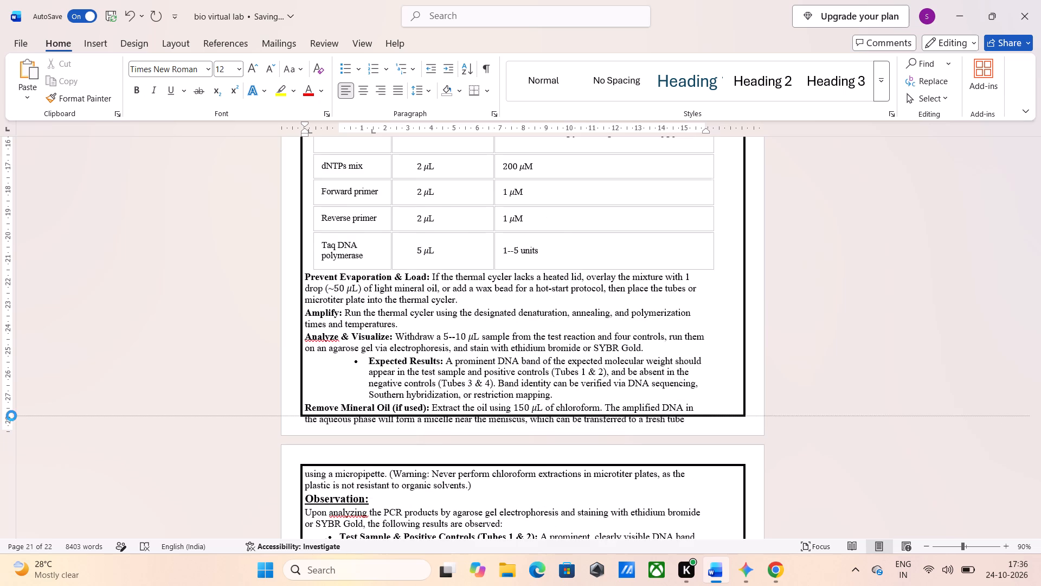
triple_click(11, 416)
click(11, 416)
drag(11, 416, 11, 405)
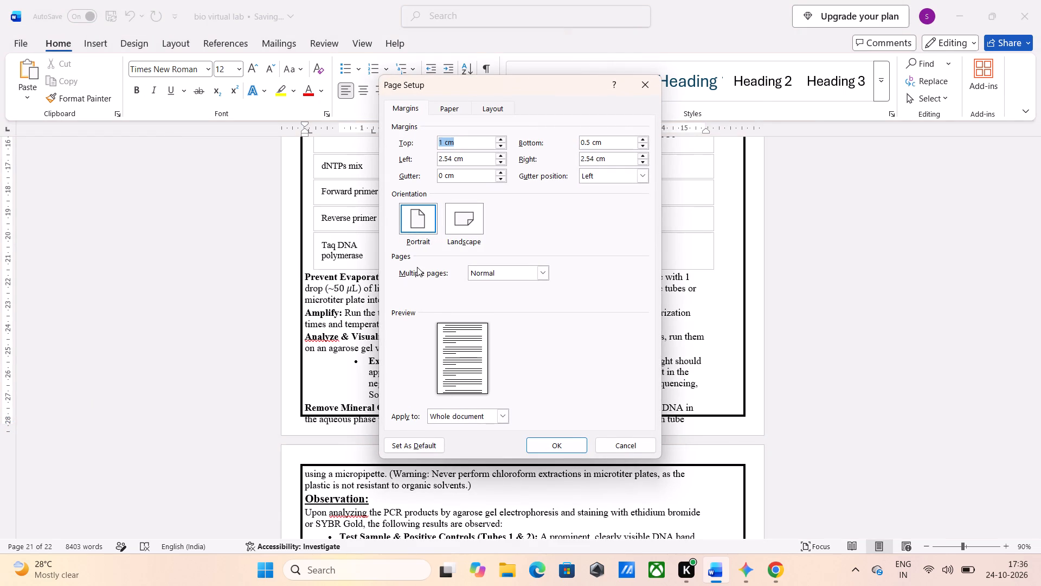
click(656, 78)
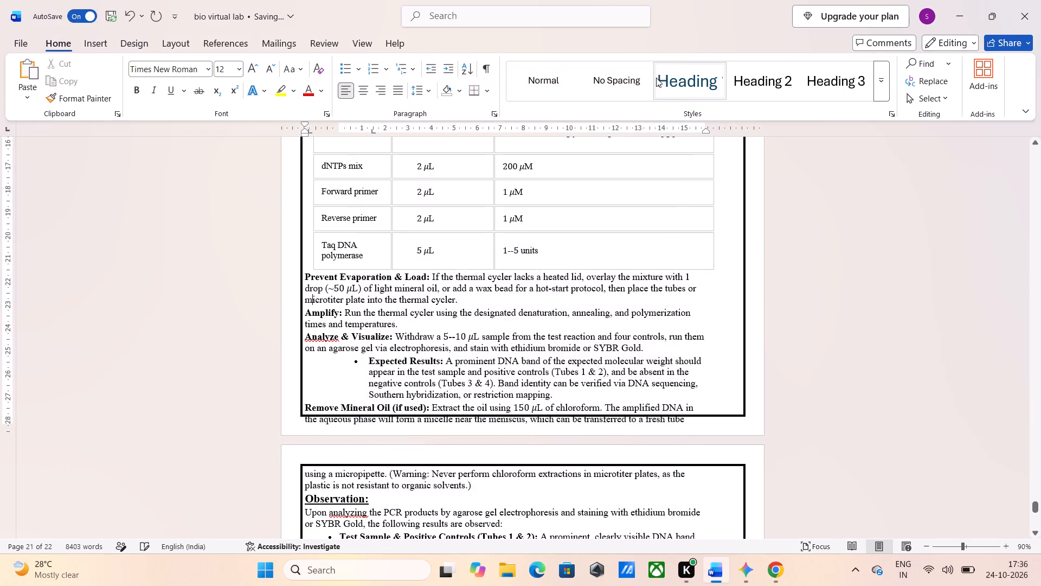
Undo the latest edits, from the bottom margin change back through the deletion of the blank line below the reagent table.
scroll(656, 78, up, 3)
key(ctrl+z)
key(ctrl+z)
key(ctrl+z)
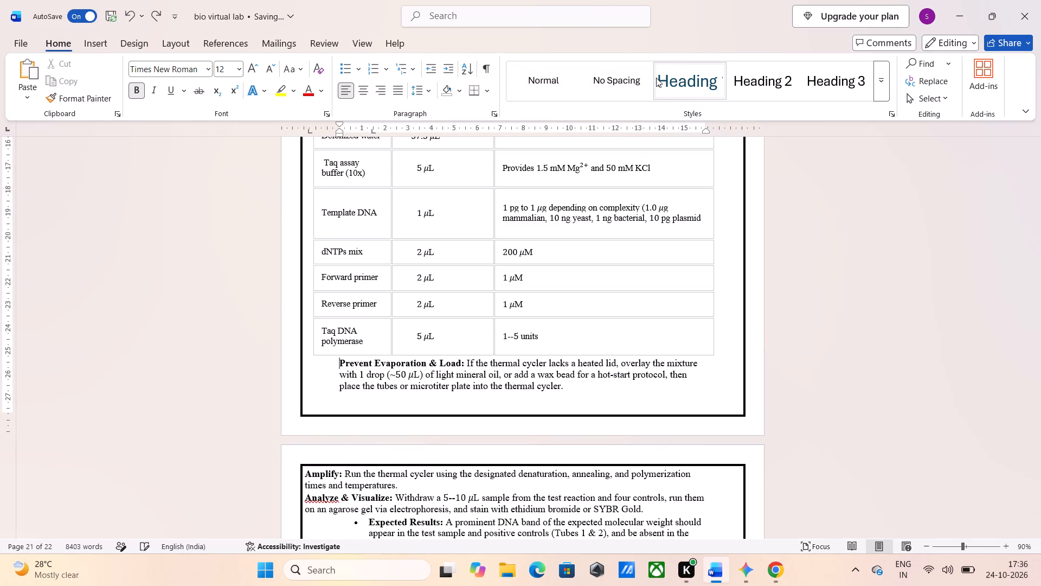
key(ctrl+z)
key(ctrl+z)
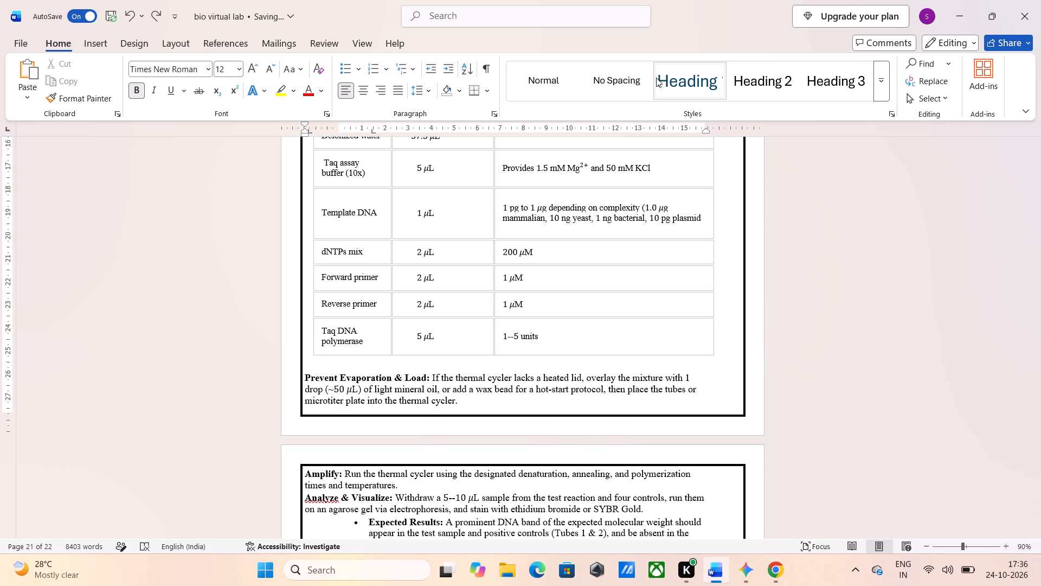
Delete the blank line between the reagent table and the "Prevent Evaporation & Load" paragraph, keeping the paragraph unindented.
key(ctrl+BackSpace)
Reduce the "Reaction Mixture Preparation" line and the "Mix the following reagents" line under Method to 12 pt.
scroll(656, 78, down, 1)
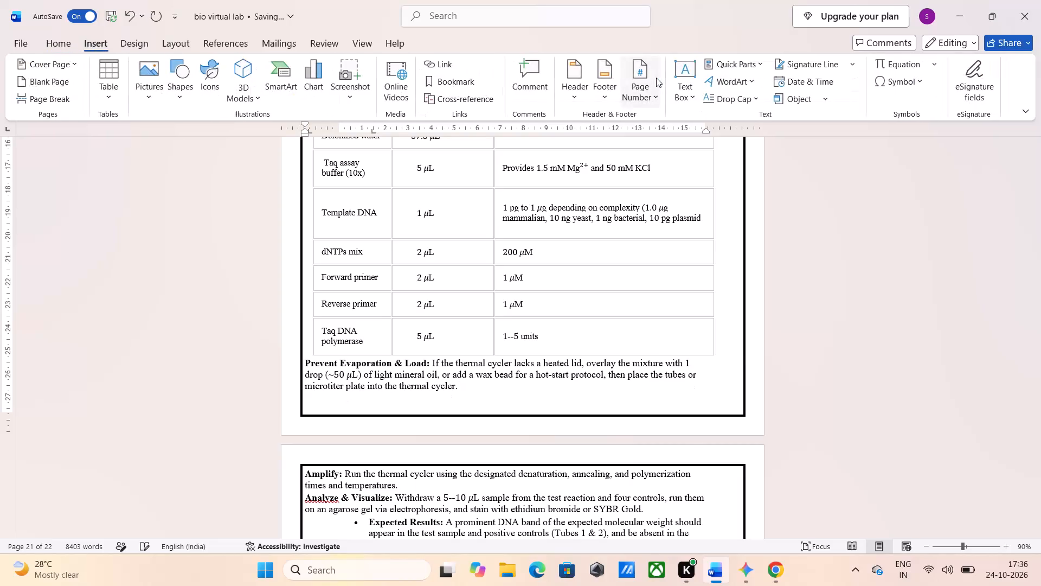
scroll(773, 110, down, 1)
scroll(944, 118, up, 2)
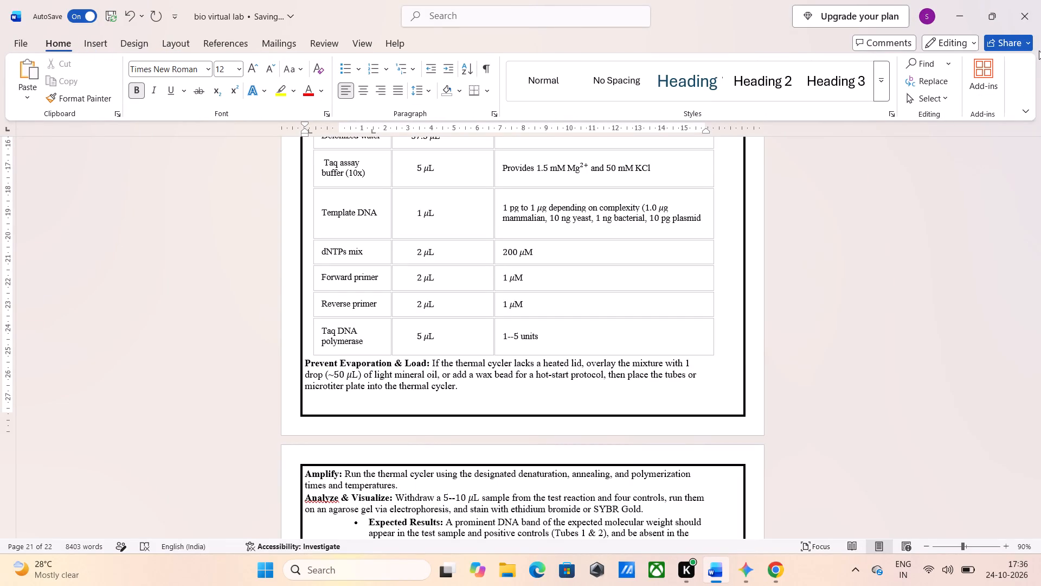
scroll(1039, 50, up, 2)
scroll(728, 227, up, 3)
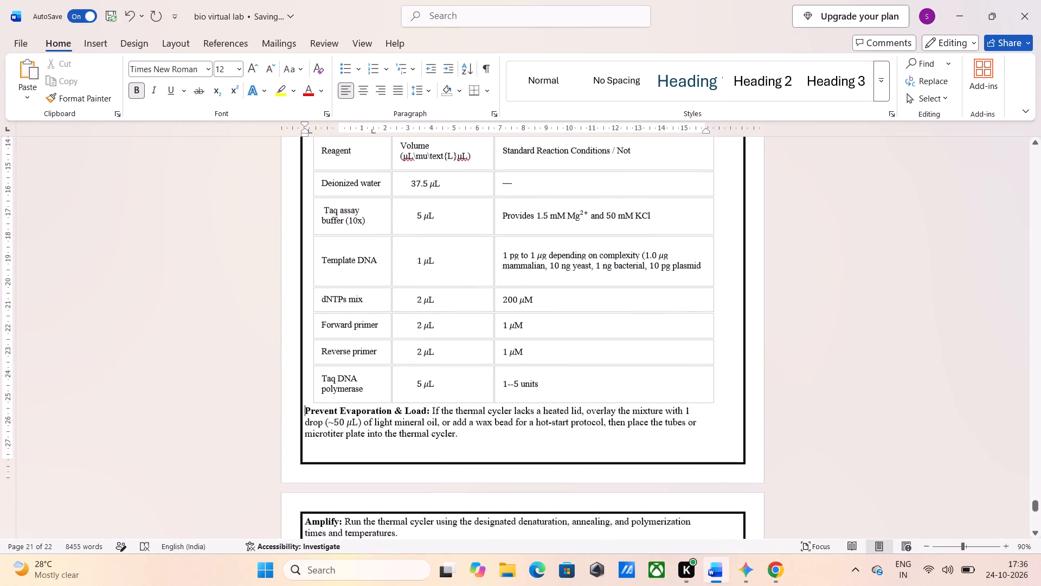
scroll(728, 227, up, 1)
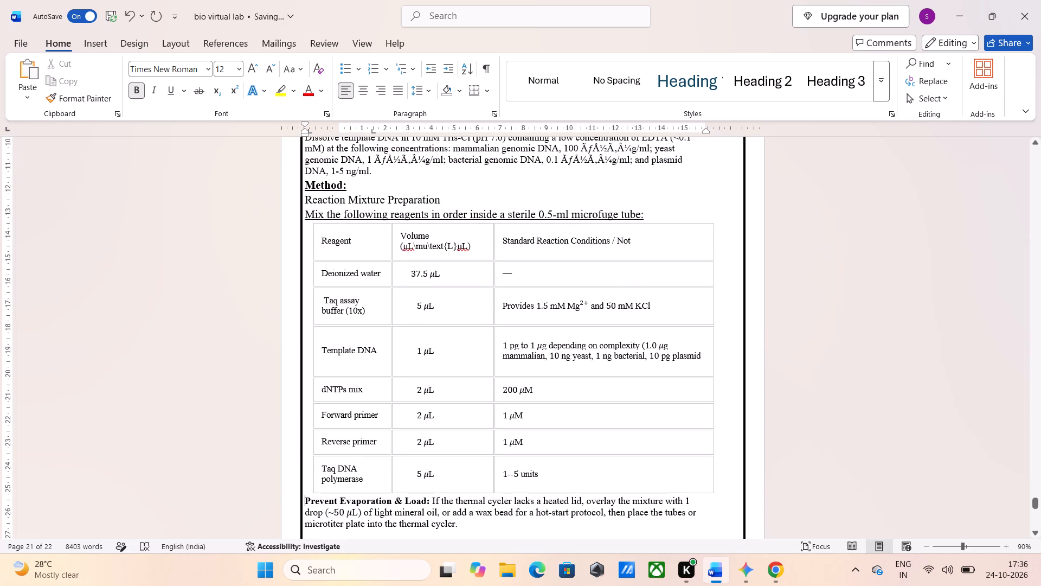
drag(264, 200, 267, 220)
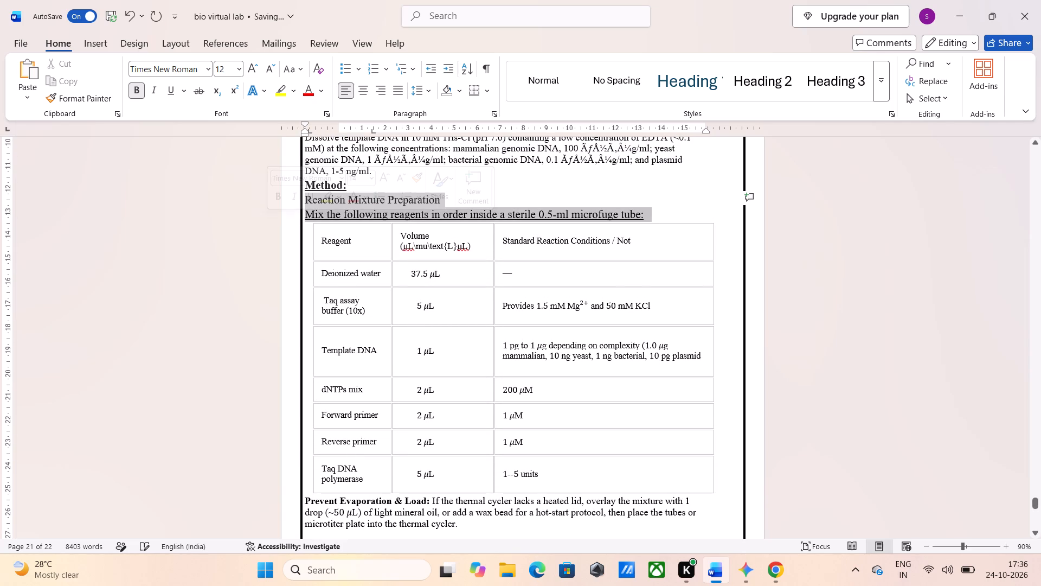
click(267, 67)
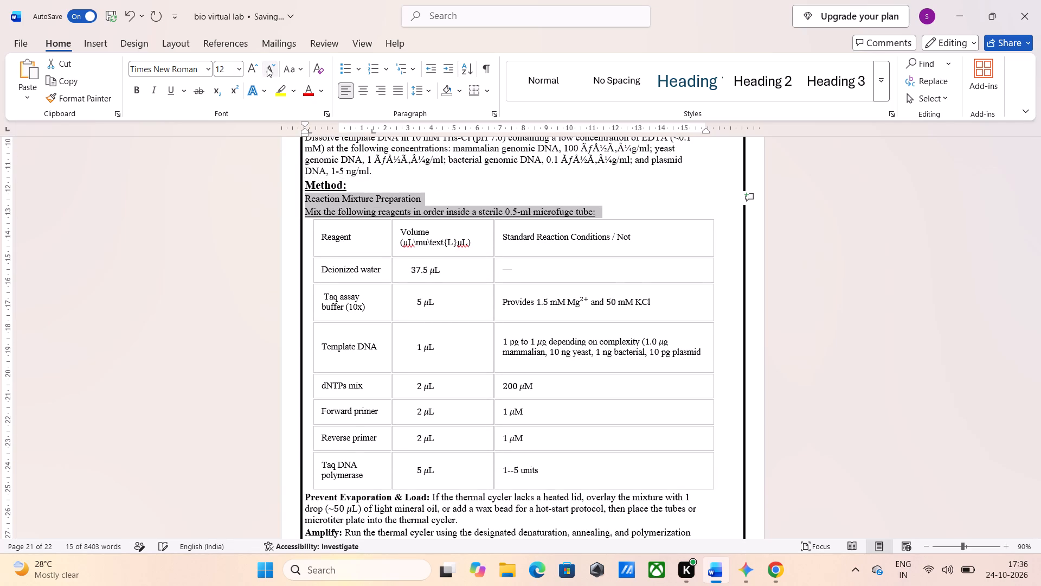
scroll(344, 247, down, 1)
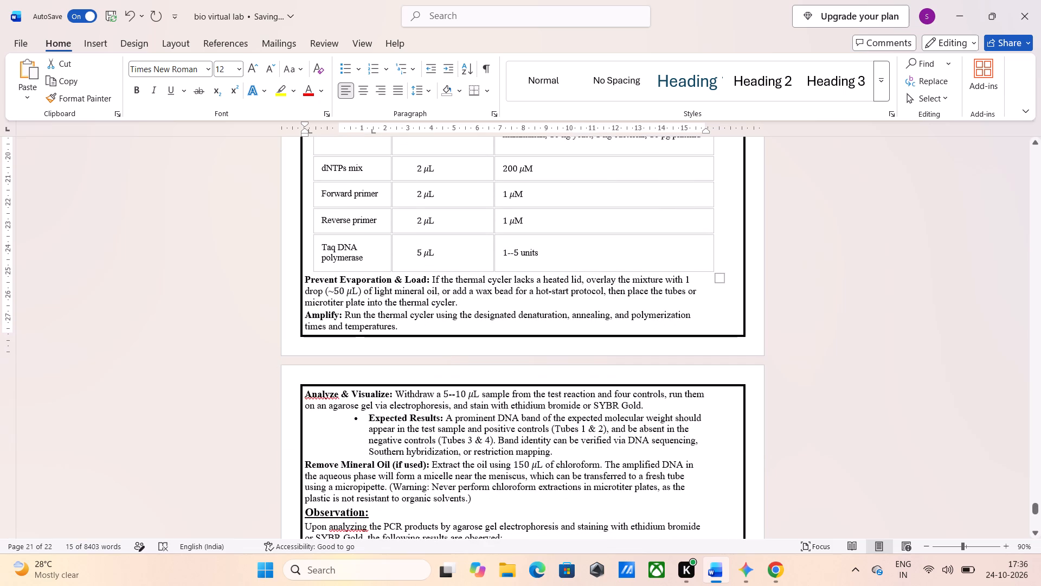
scroll(344, 247, up, 3)
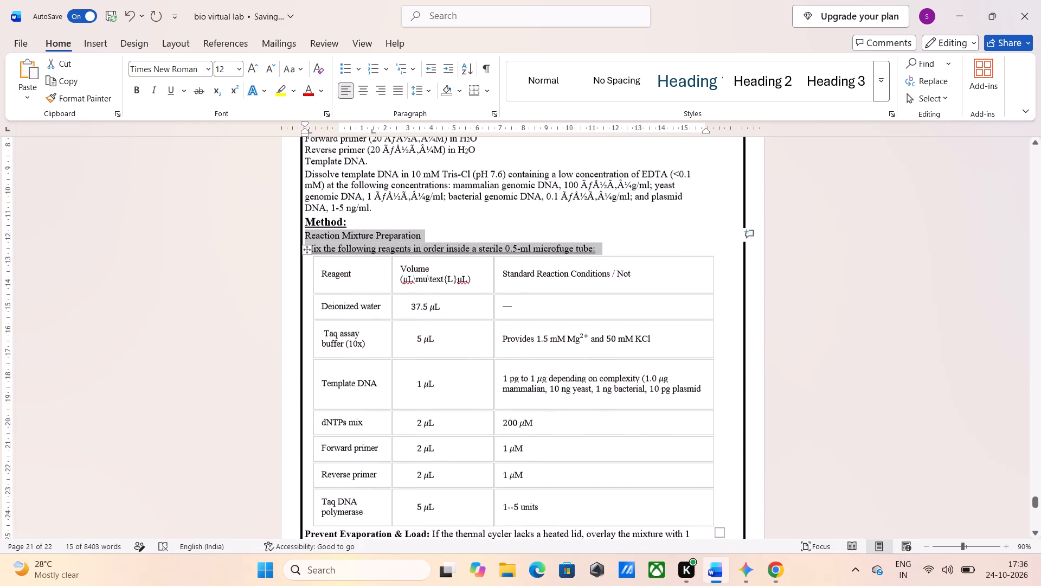
click(233, 270)
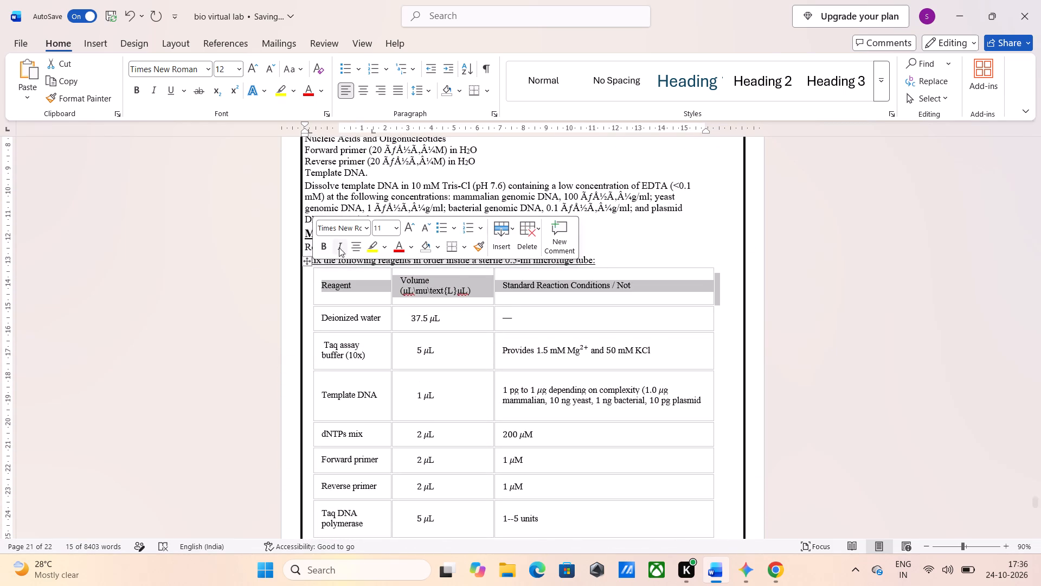
click(240, 241)
click(252, 234)
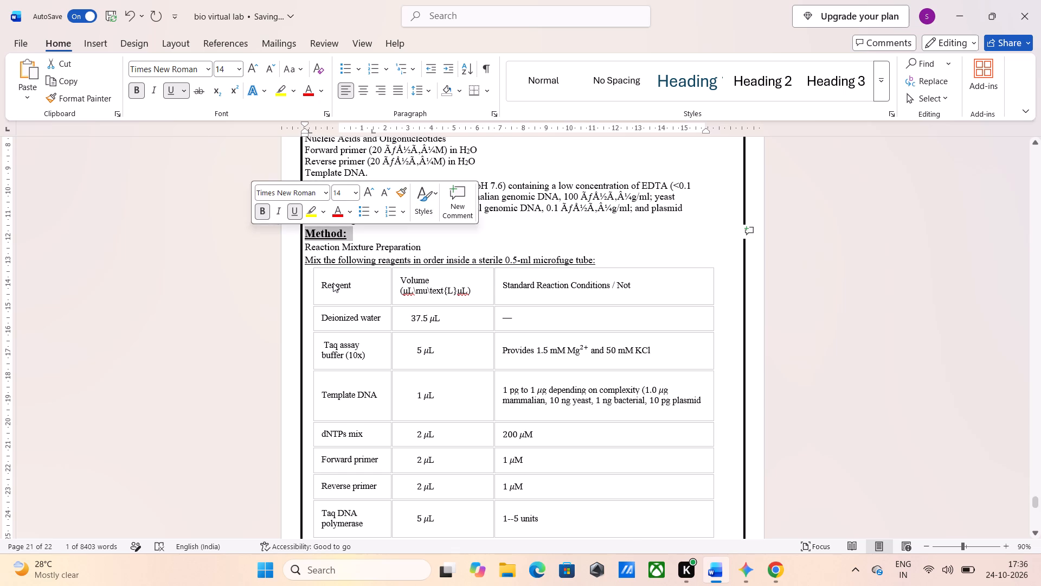
Review the page layout from the reagent table through the Observation and Assignment sections to the document's end.
scroll(333, 283, down, 2)
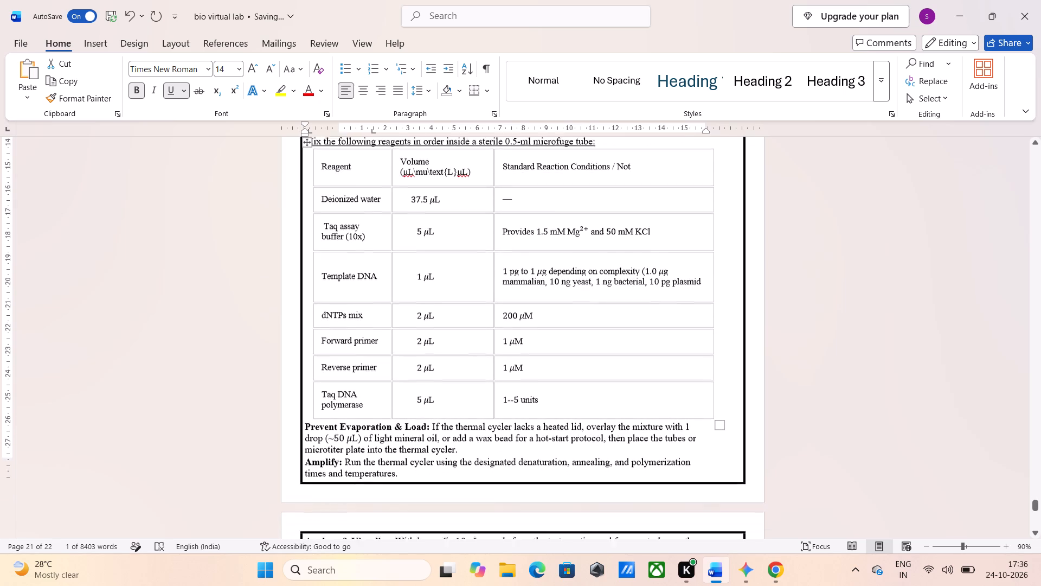
scroll(333, 283, down, 4)
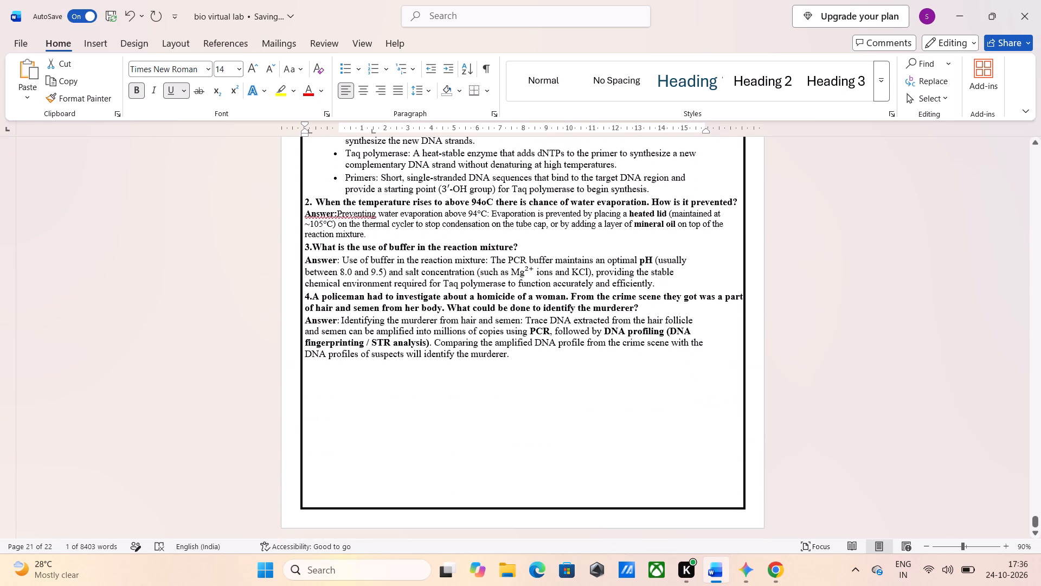
scroll(333, 283, down, 1)
scroll(333, 283, up, 1)
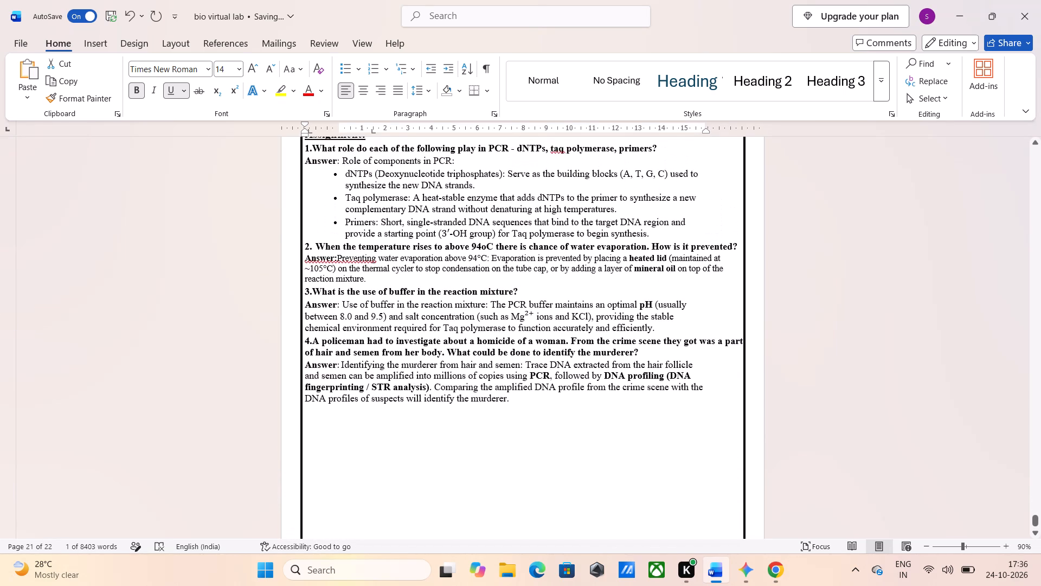
scroll(333, 283, up, 1)
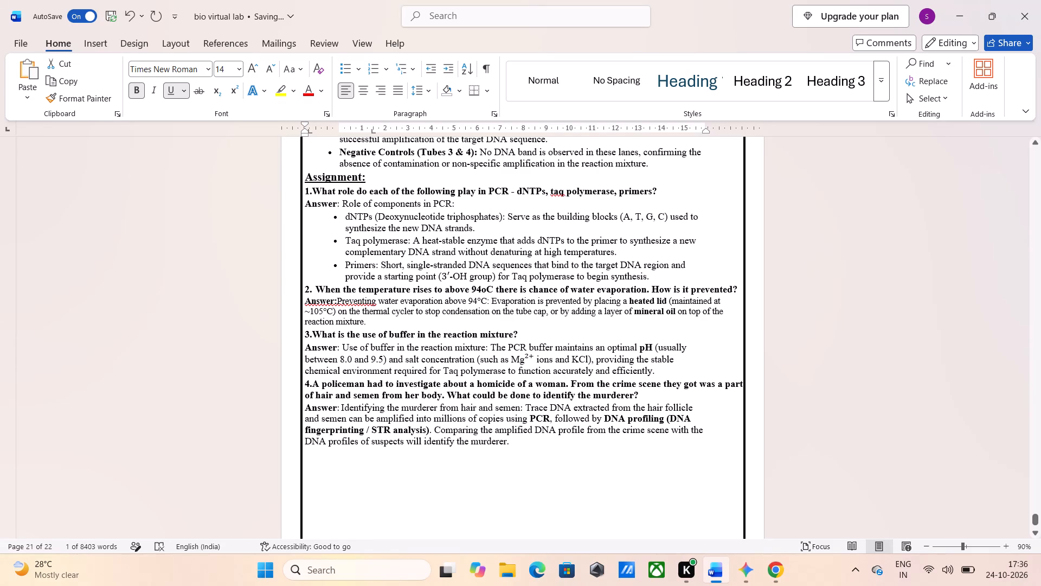
scroll(289, 189, up, 2)
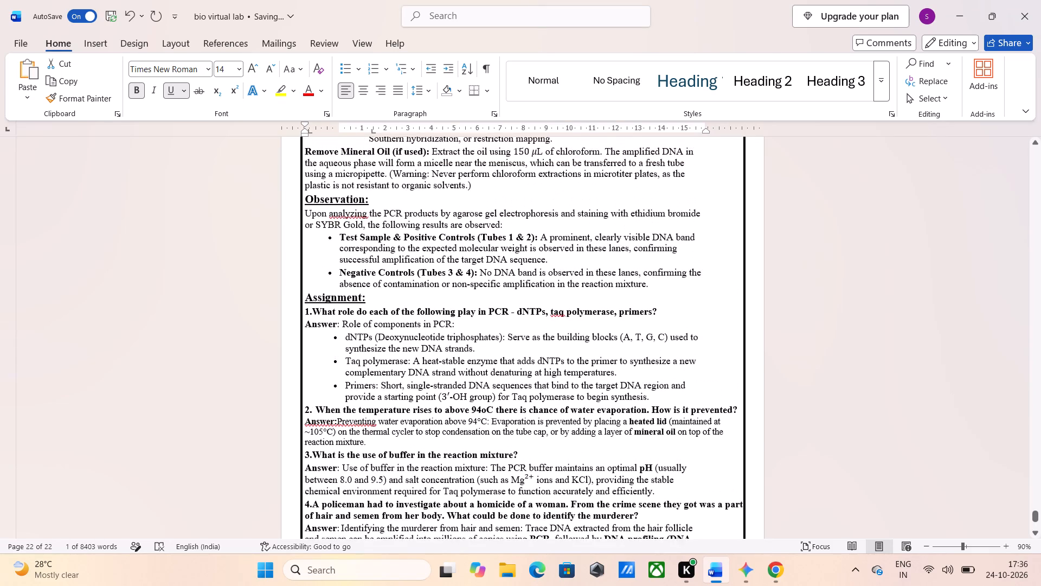
scroll(289, 189, up, 5)
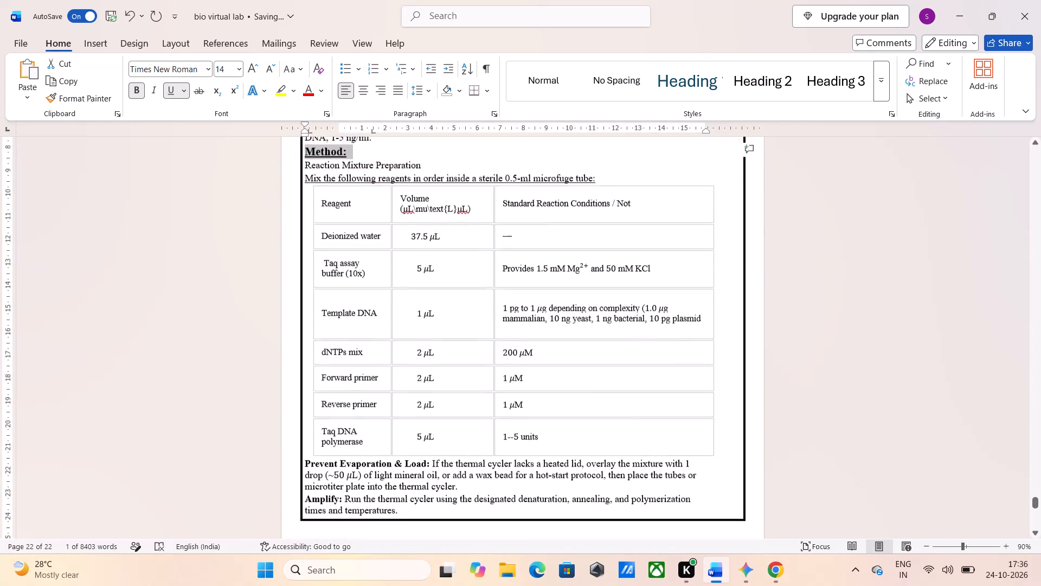
Shrink the height of the 3-Step PCR Cycle table so the "Number of Cycles" paragraph fits below it on the same page.
scroll(289, 189, up, 2)
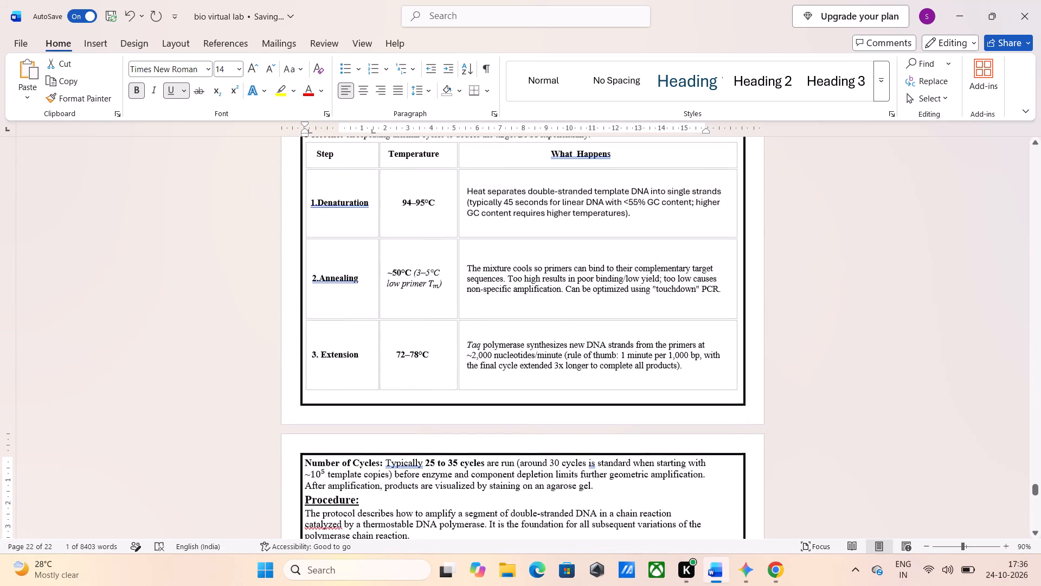
scroll(289, 189, up, 1)
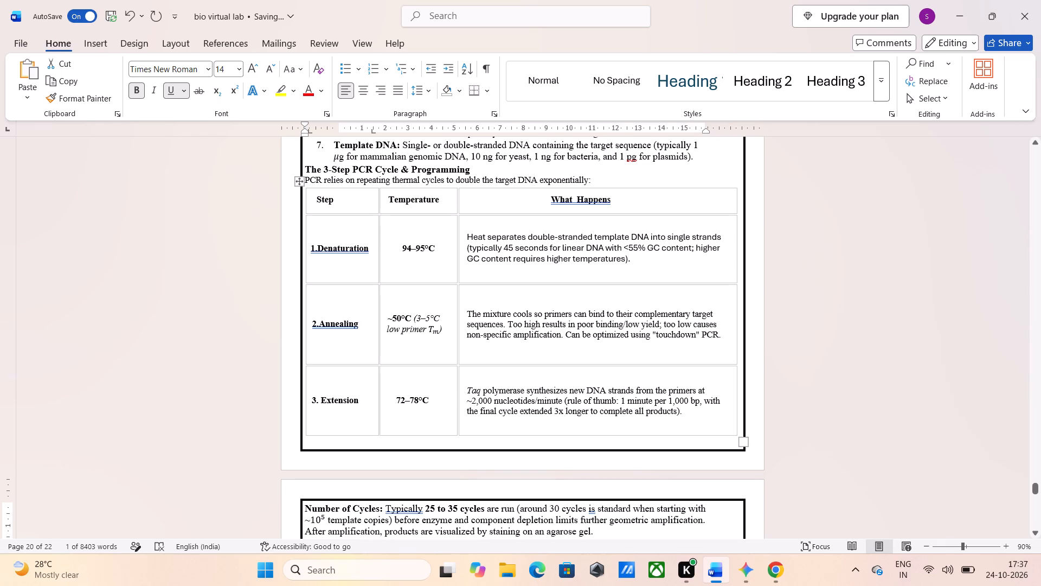
drag(743, 442, 734, 431)
drag(738, 437, 737, 424)
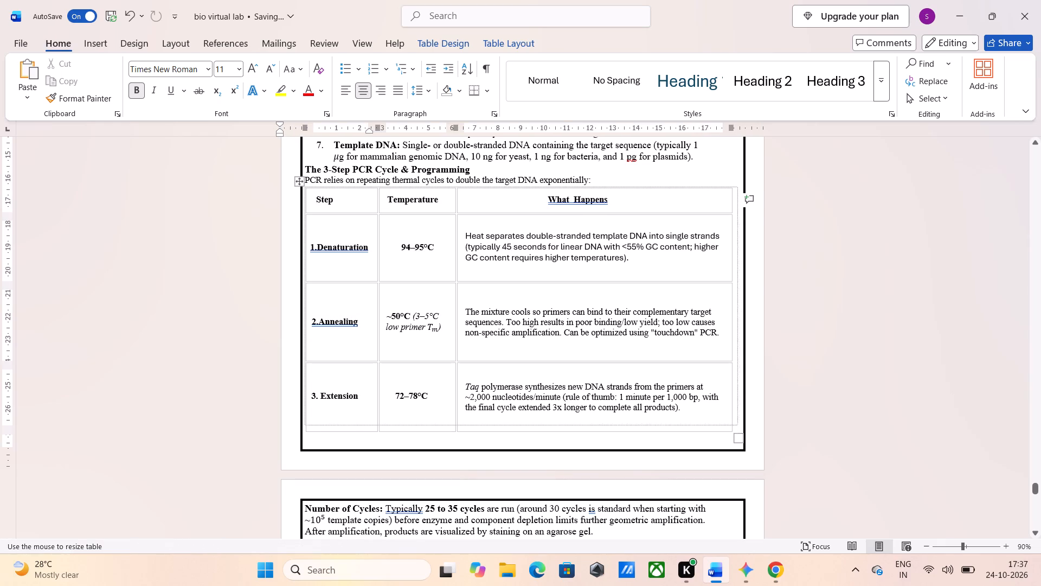
drag(737, 424, 738, 419)
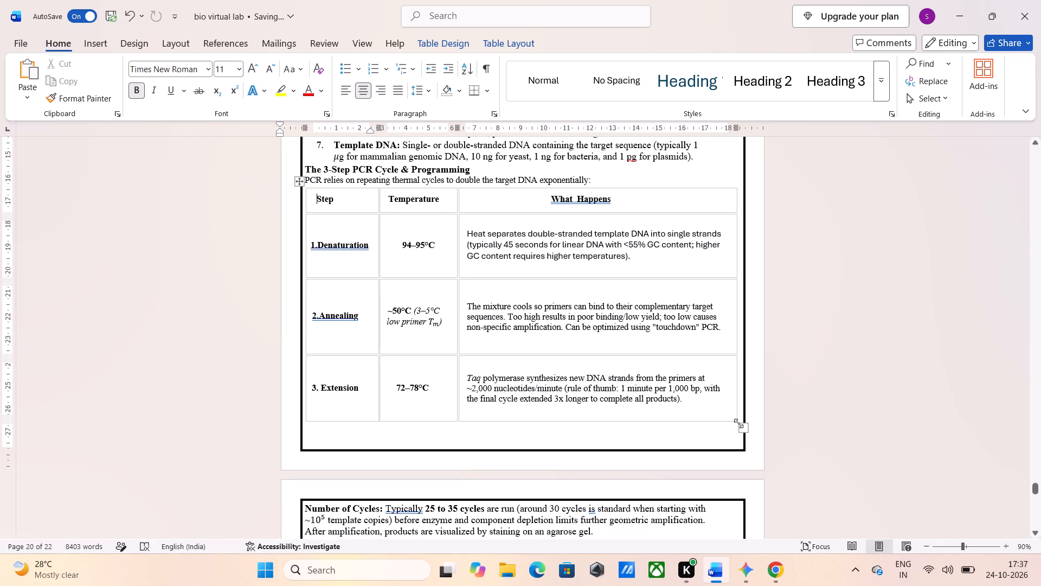
drag(743, 427, 740, 407)
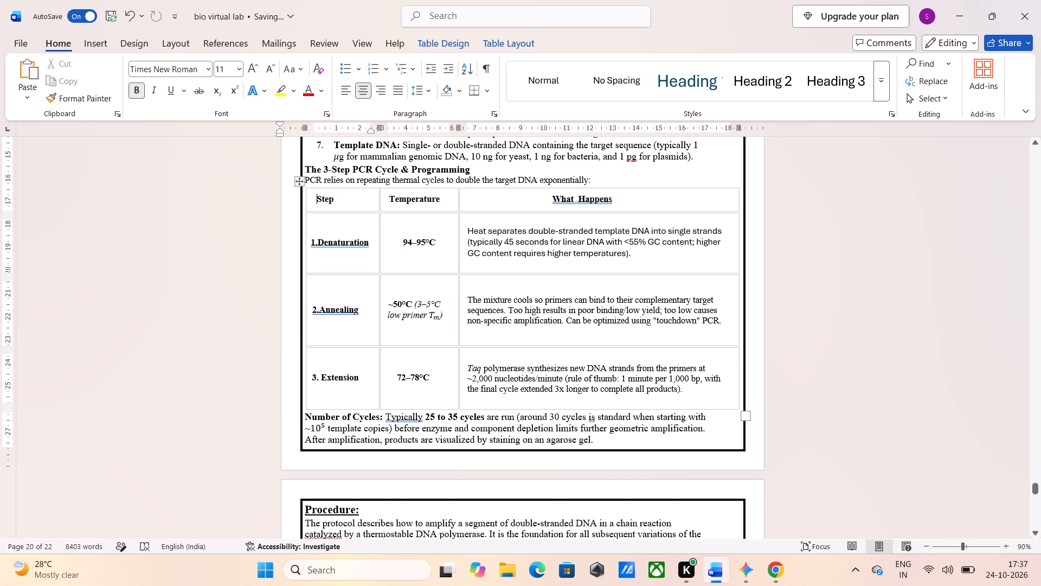
click(877, 269)
Review the PCR write-up's page flow from the Theory section through the final Assignment answer.
scroll(877, 269, down, 3)
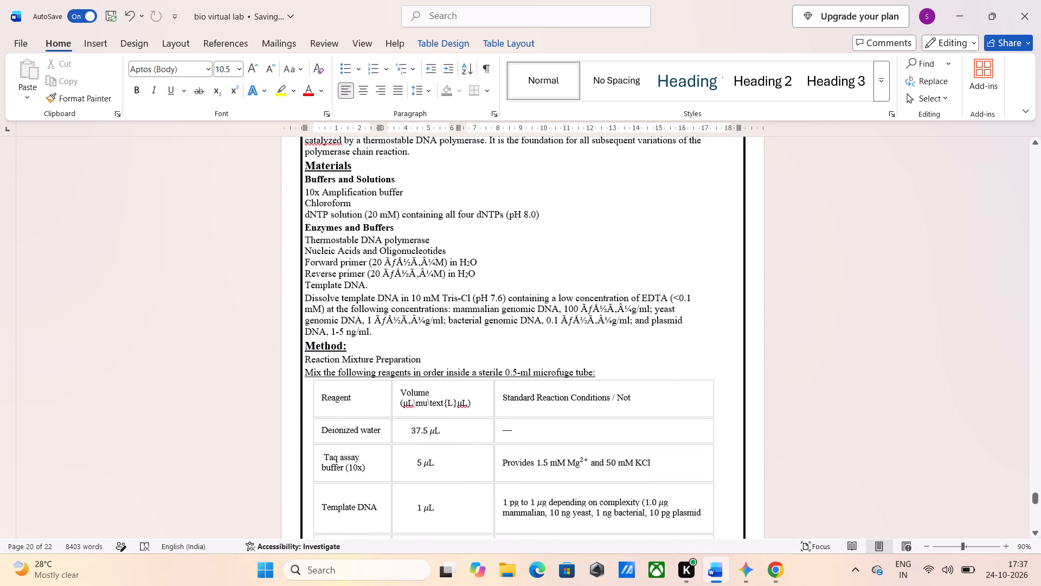
scroll(877, 269, down, 3)
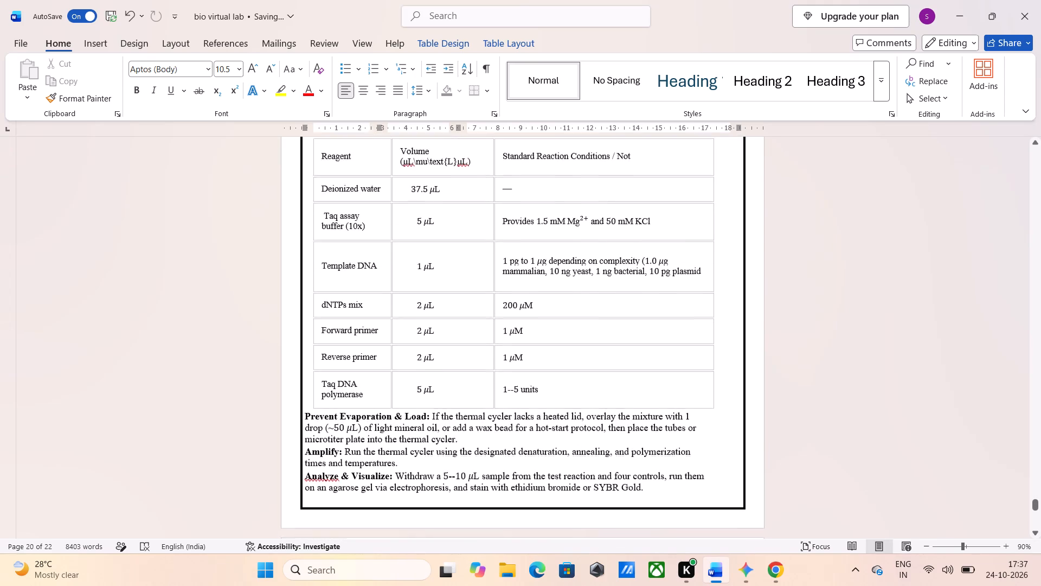
scroll(877, 269, down, 2)
scroll(877, 269, up, 1)
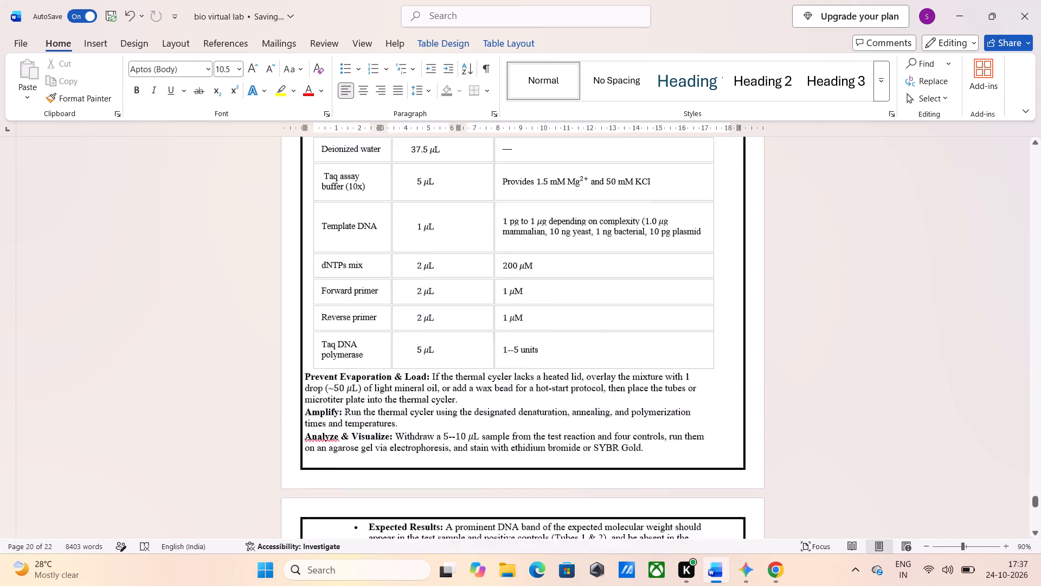
scroll(877, 269, up, 5)
scroll(877, 269, down, 1)
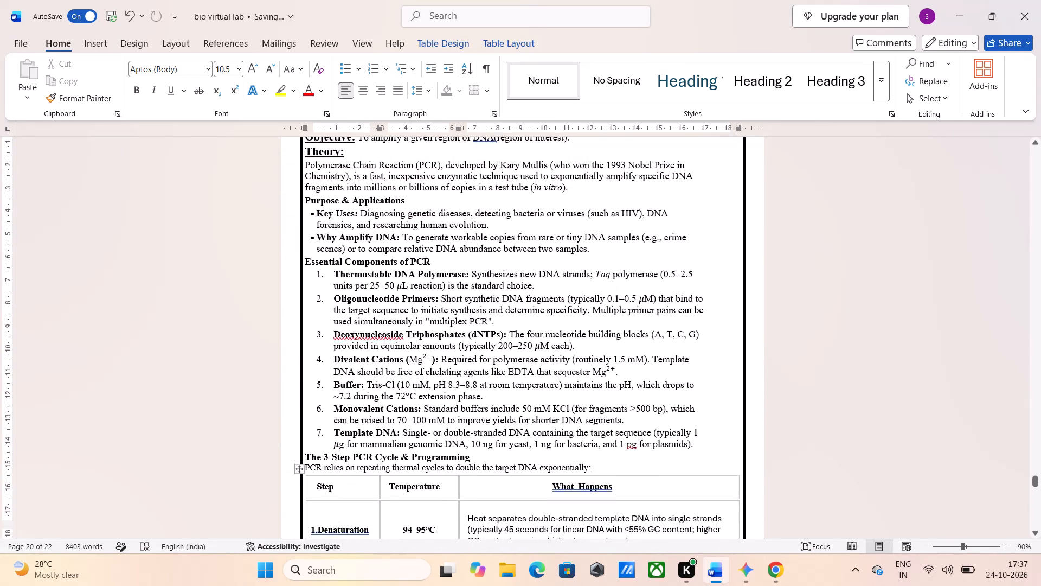
scroll(877, 269, down, 4)
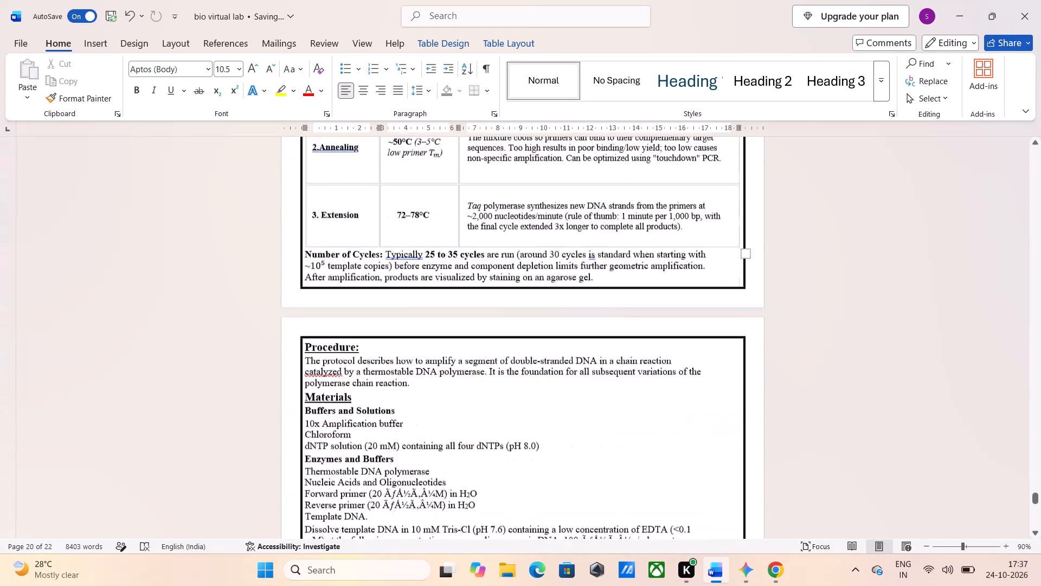
scroll(877, 269, down, 6)
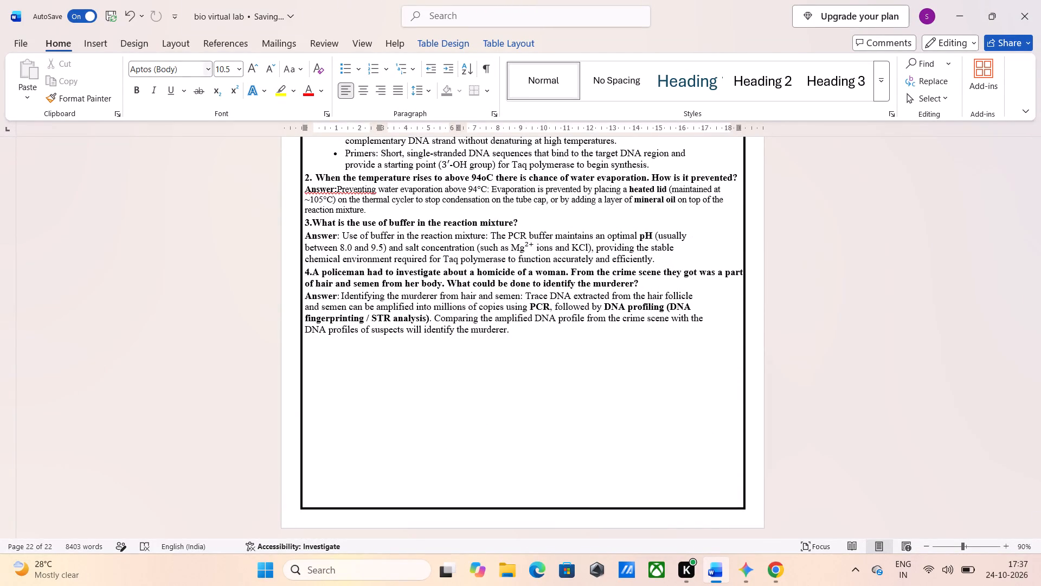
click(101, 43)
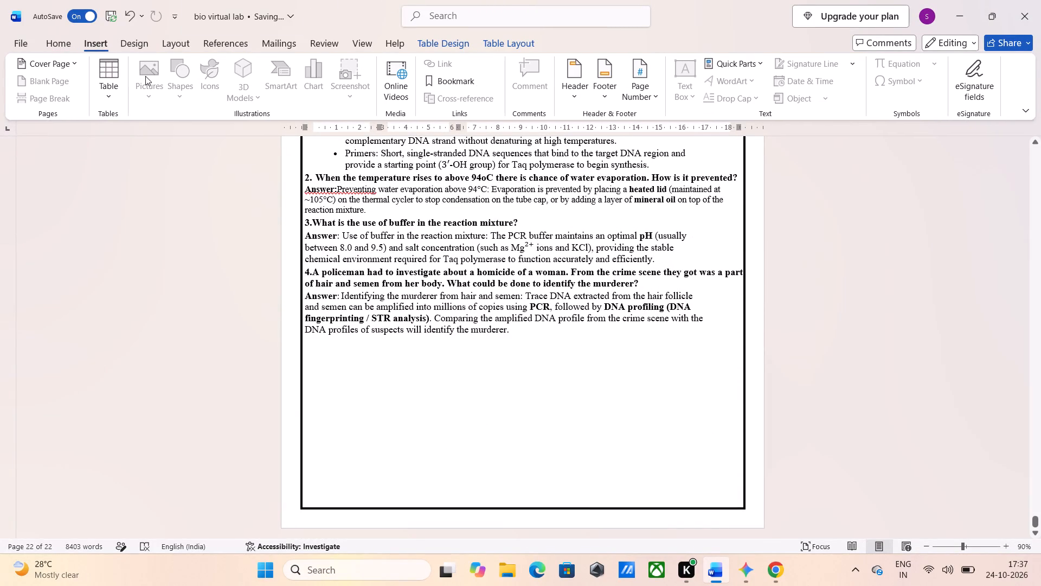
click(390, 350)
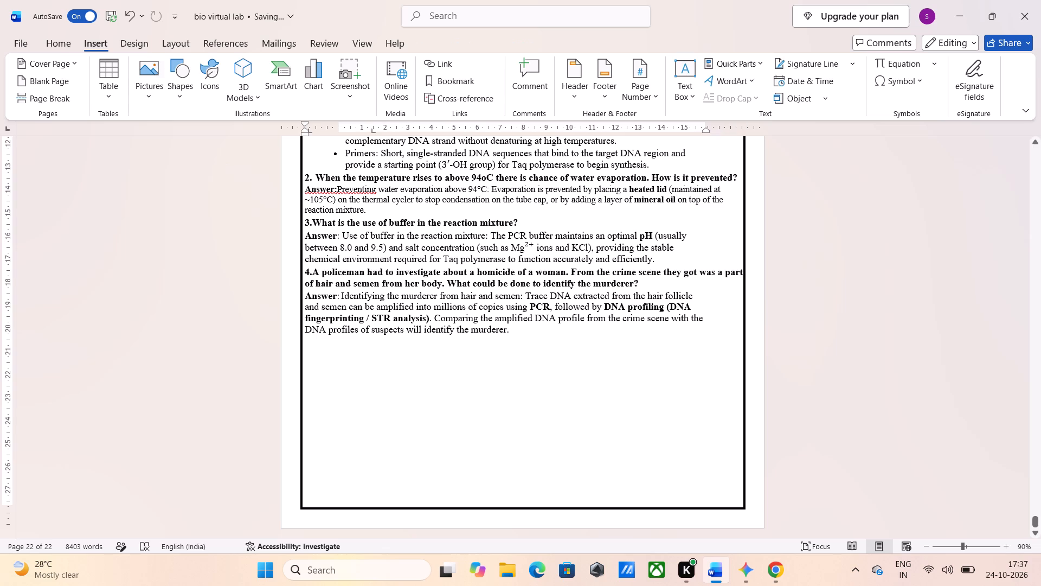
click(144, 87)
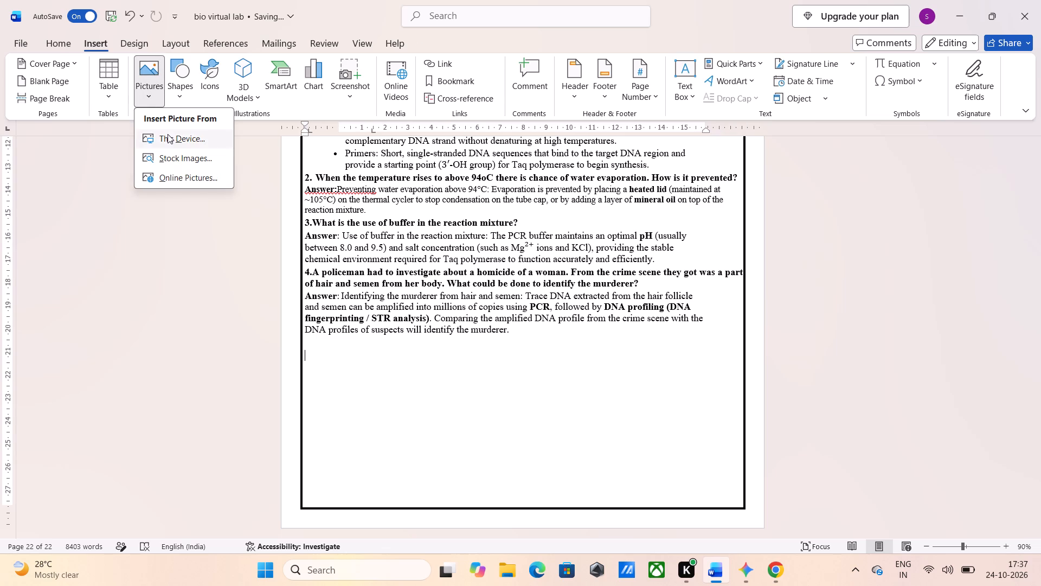
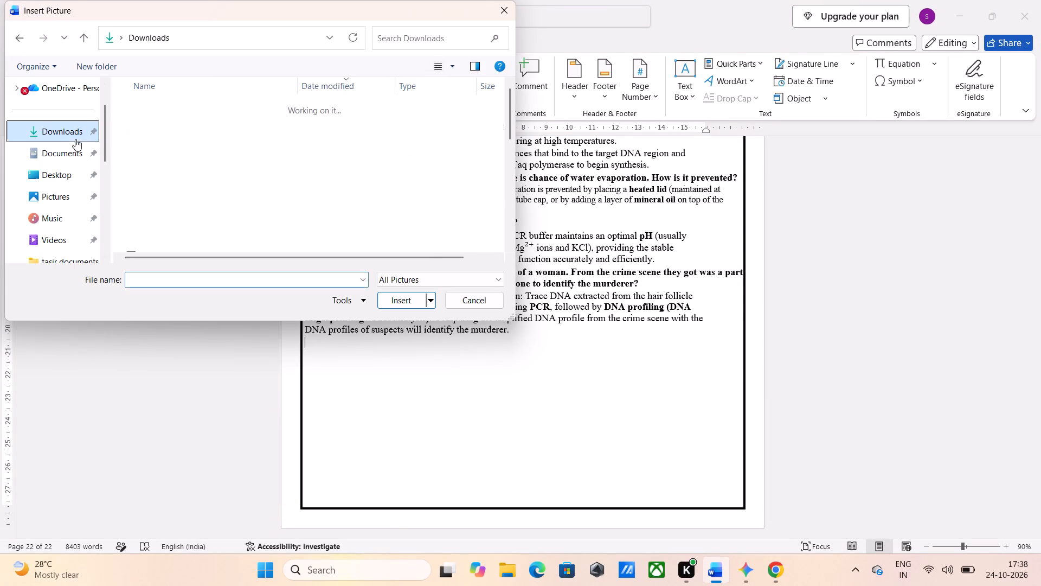
click(162, 127)
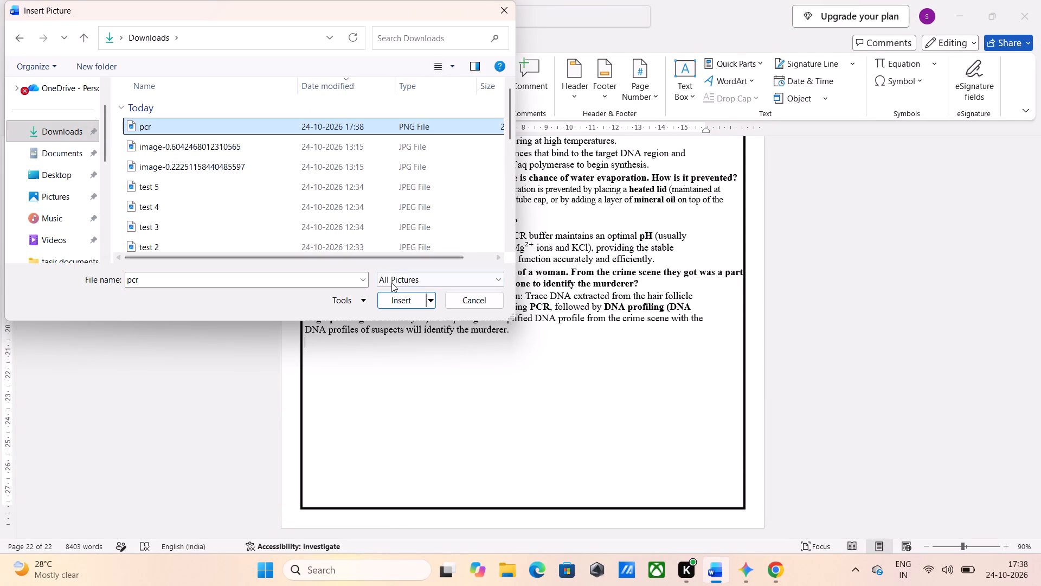
click(399, 294)
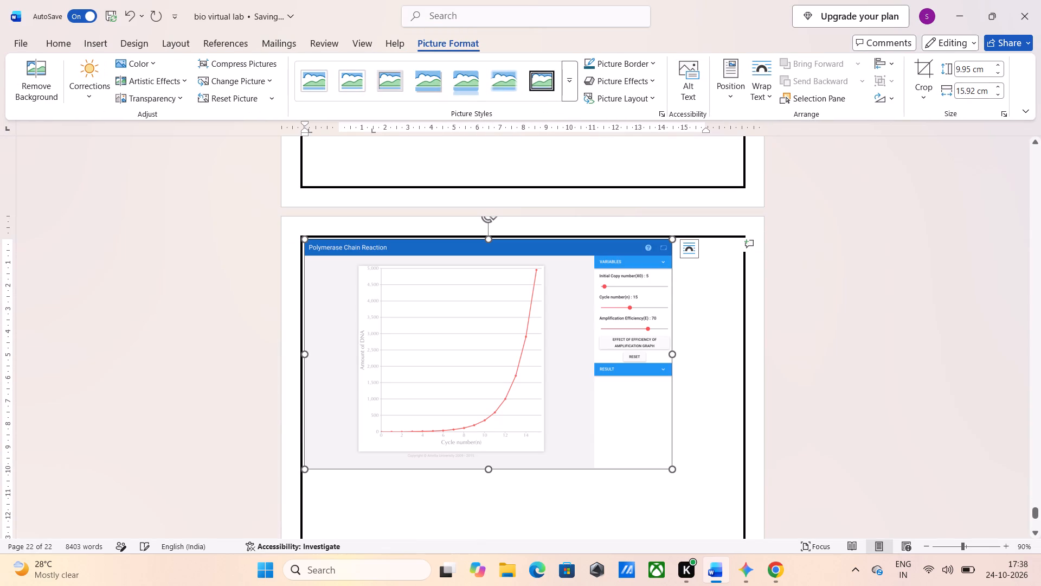
Resize the PCR graph picture to about 7.2 cm high by 12.5 cm wide so it fits below the final Assignment answer.
drag(677, 470, 593, 387)
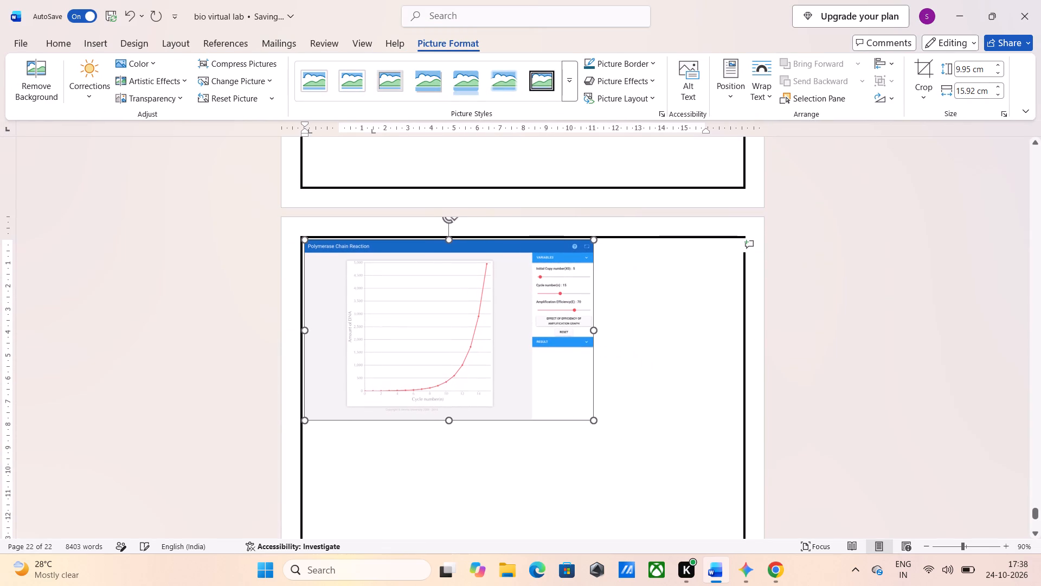
drag(449, 419, 449, 397)
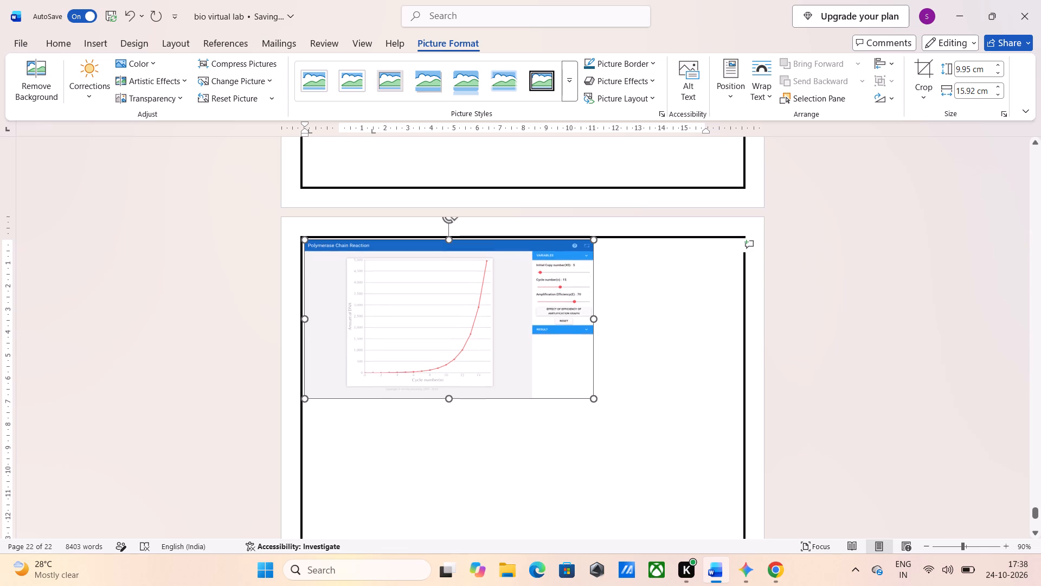
drag(449, 397, 449, 395)
scroll(455, 418, up, 1)
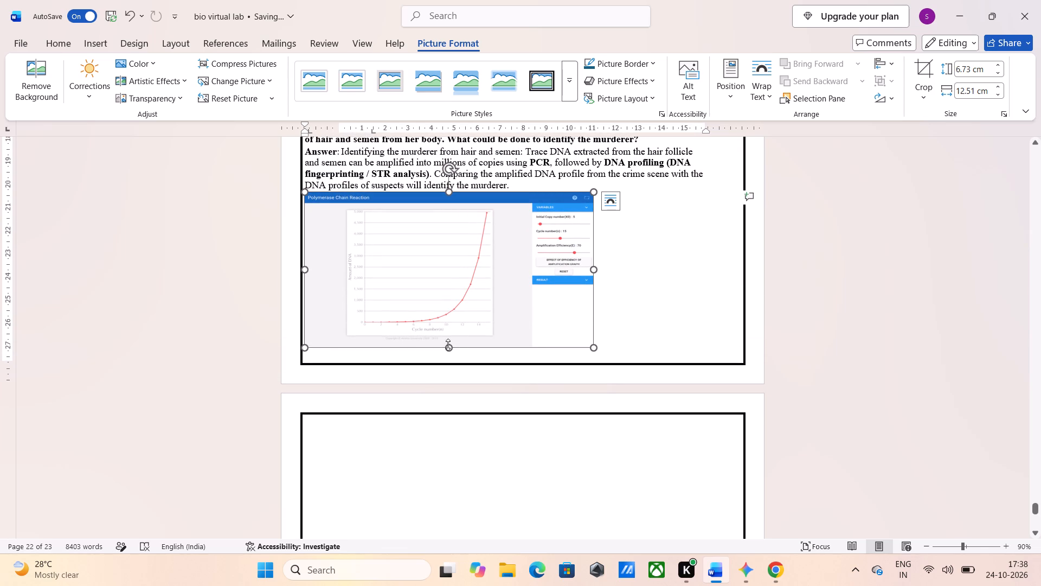
drag(447, 345, 447, 358)
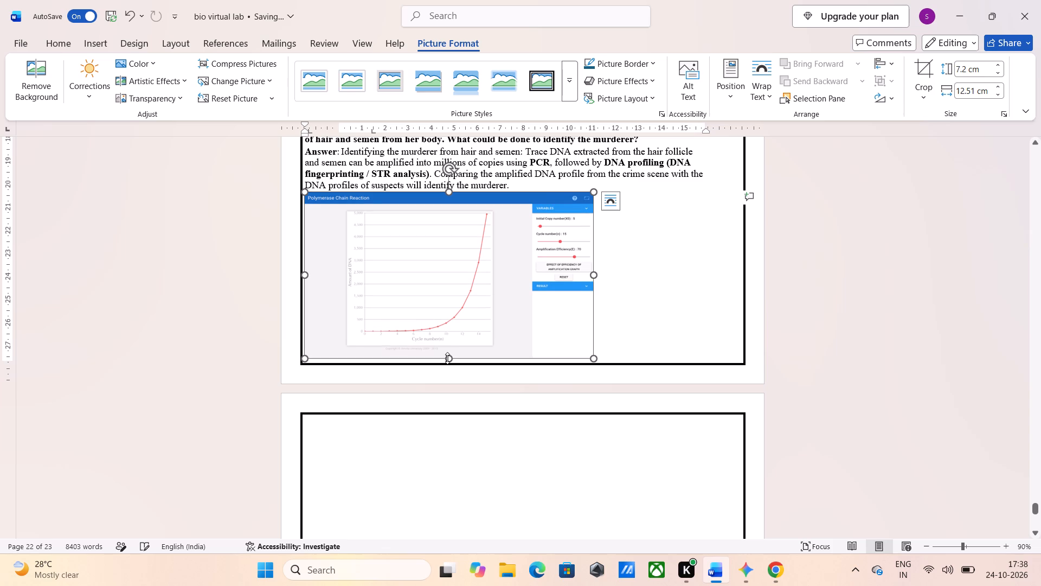
Check the paragraph spacing settings for the text from the Observation heading through the final Assignment answer.
scroll(600, 253, up, 2)
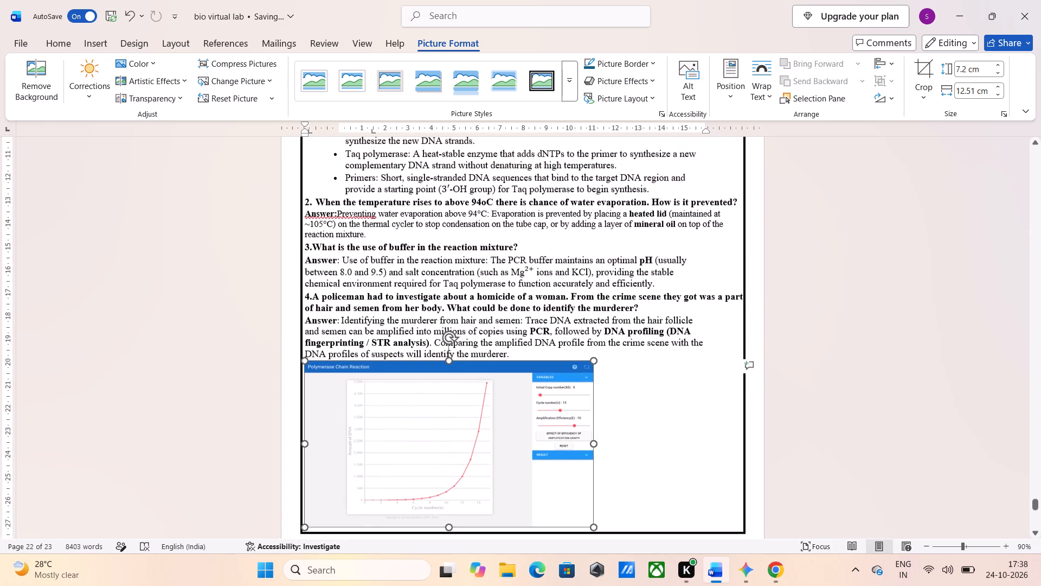
scroll(600, 253, up, 2)
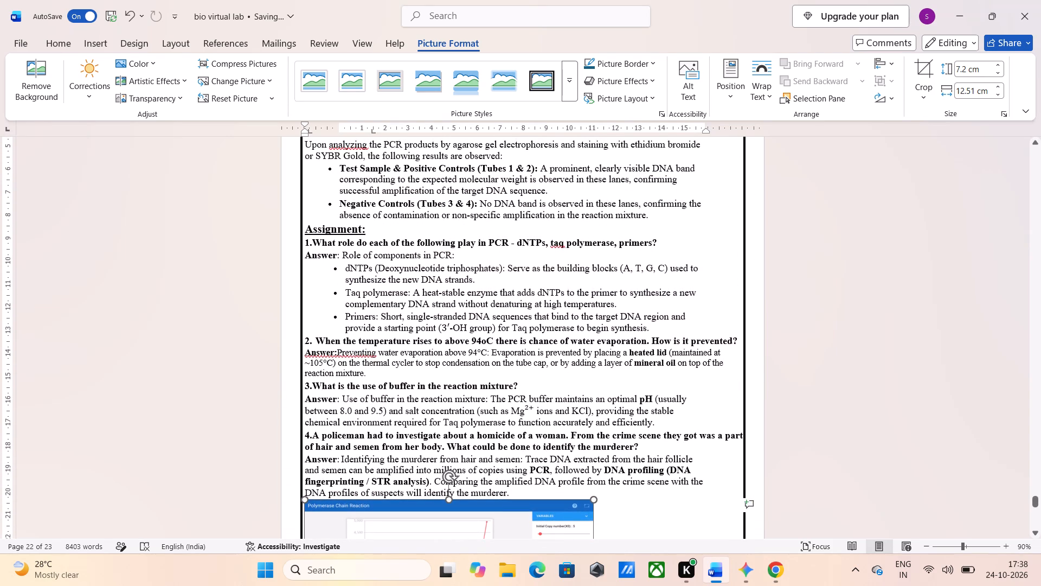
scroll(286, 224, up, 1)
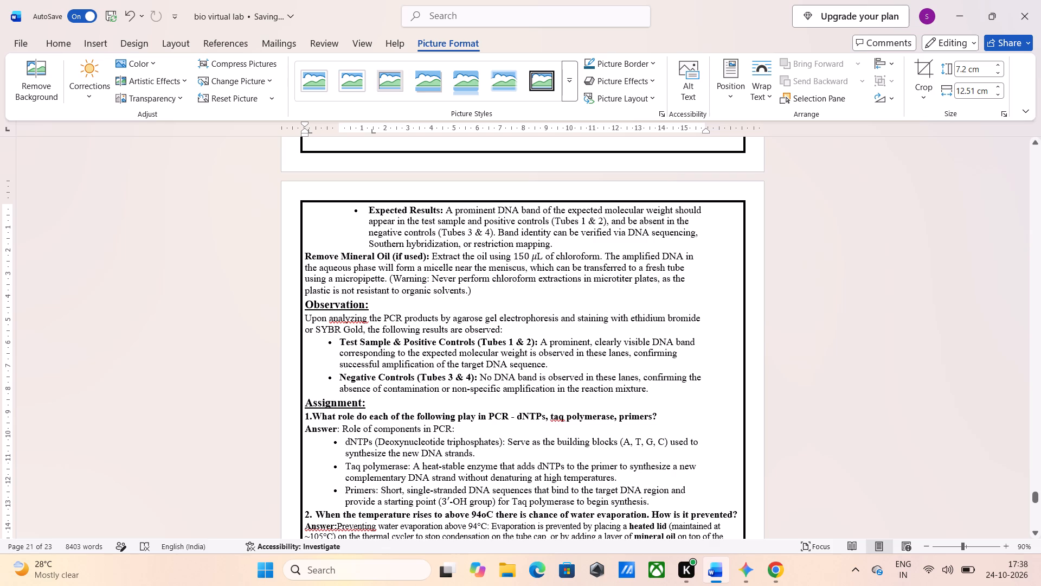
drag(277, 301, 320, 503)
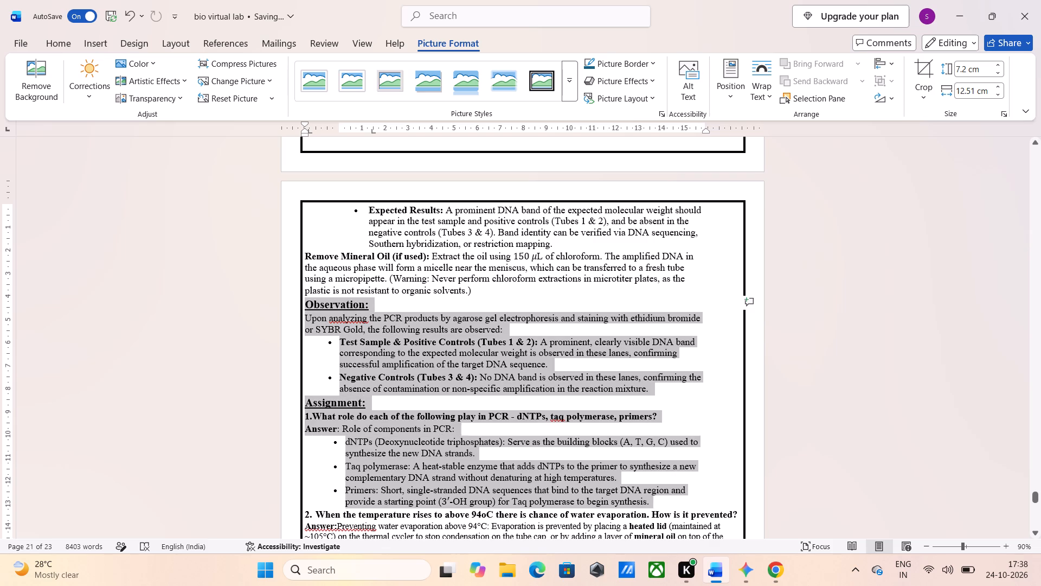
drag(320, 503, 389, 370)
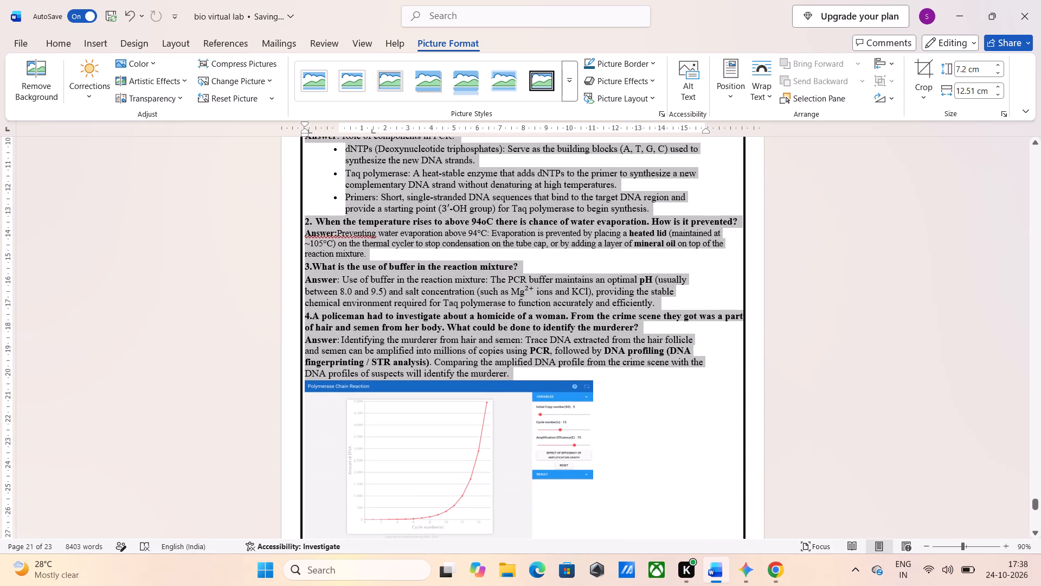
drag(389, 370, 458, 371)
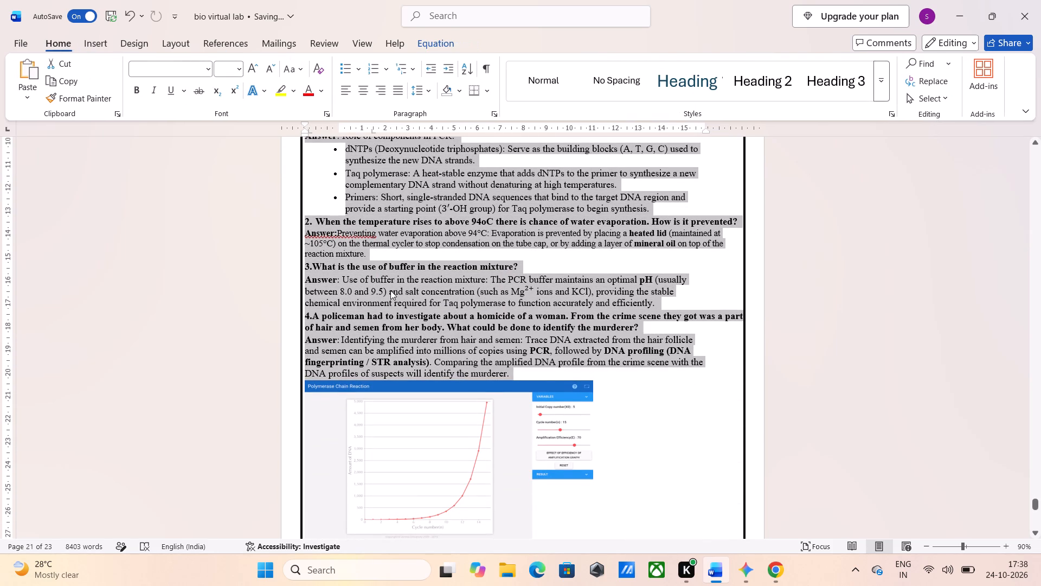
click(429, 89)
click(452, 216)
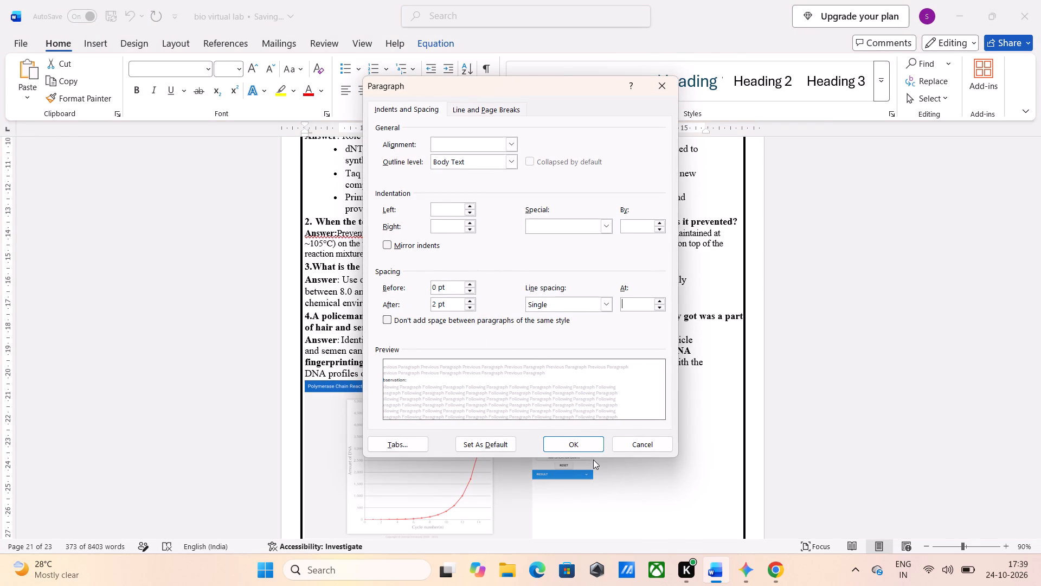
click(584, 441)
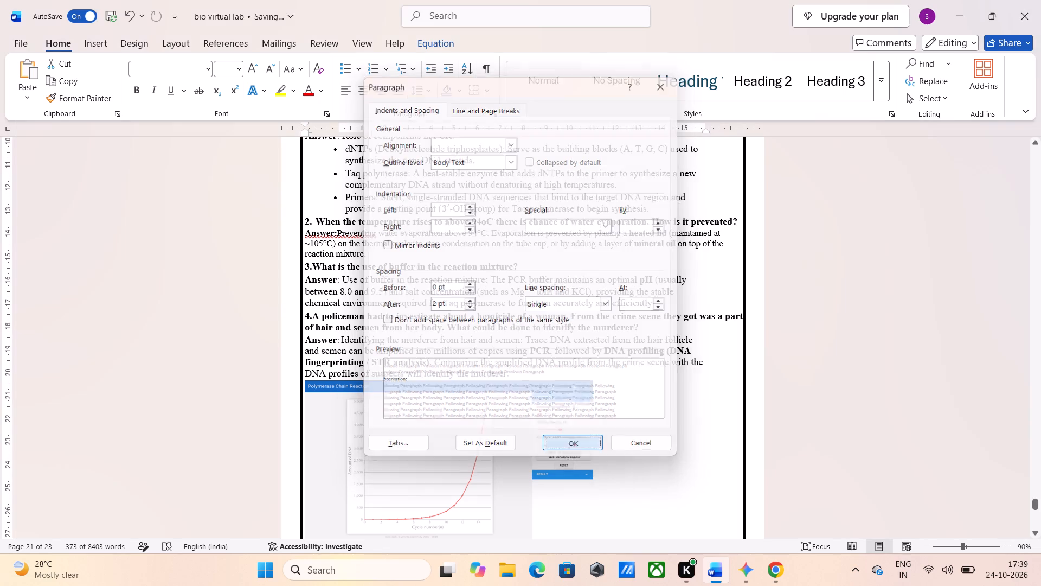
Set the spacing after to 1 pt for the answer to Assignment question 1, including its three bullets.
scroll(337, 317, up, 1)
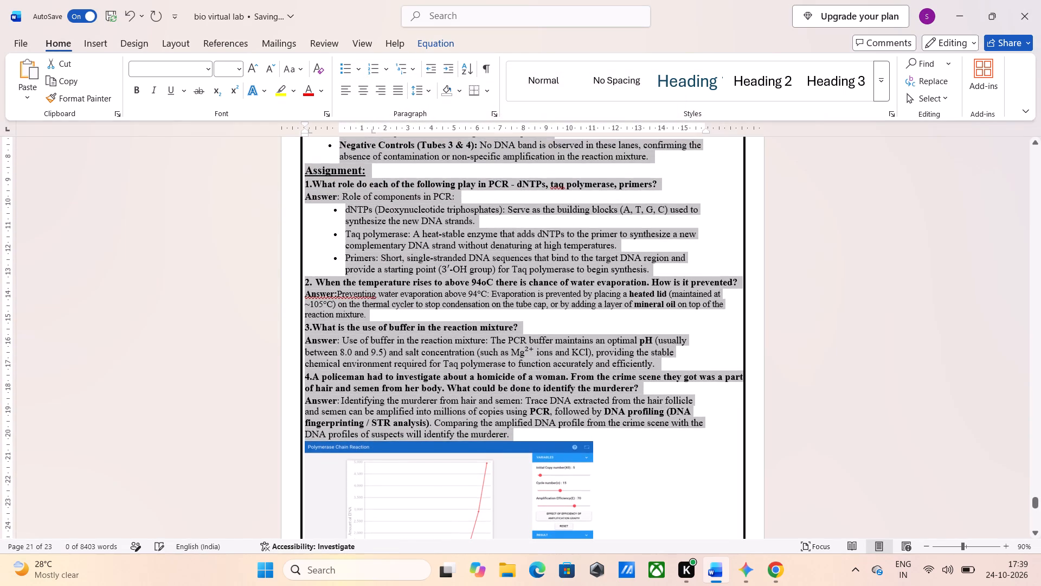
click(211, 270)
click(186, 184)
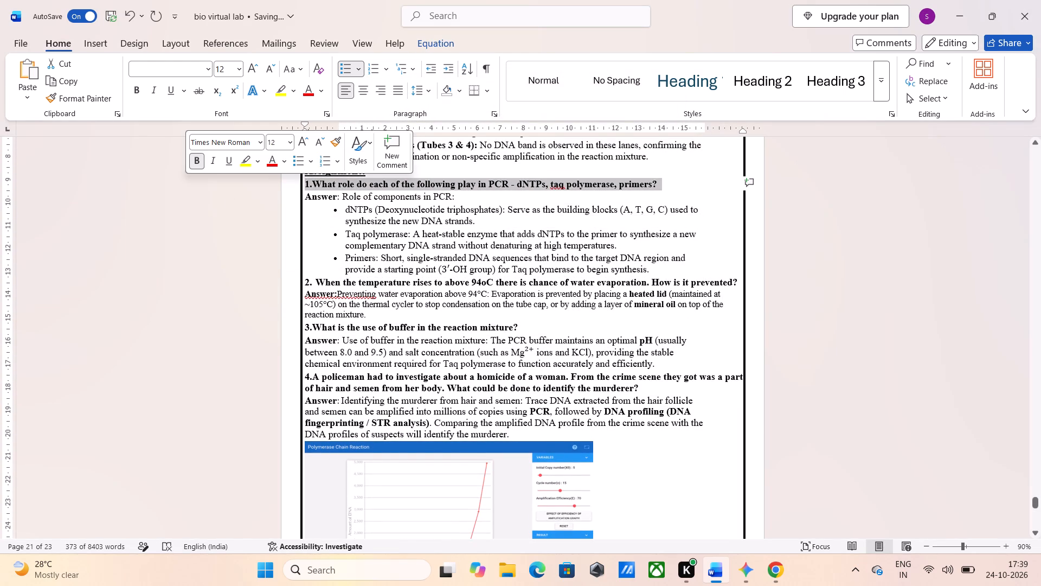
click(265, 197)
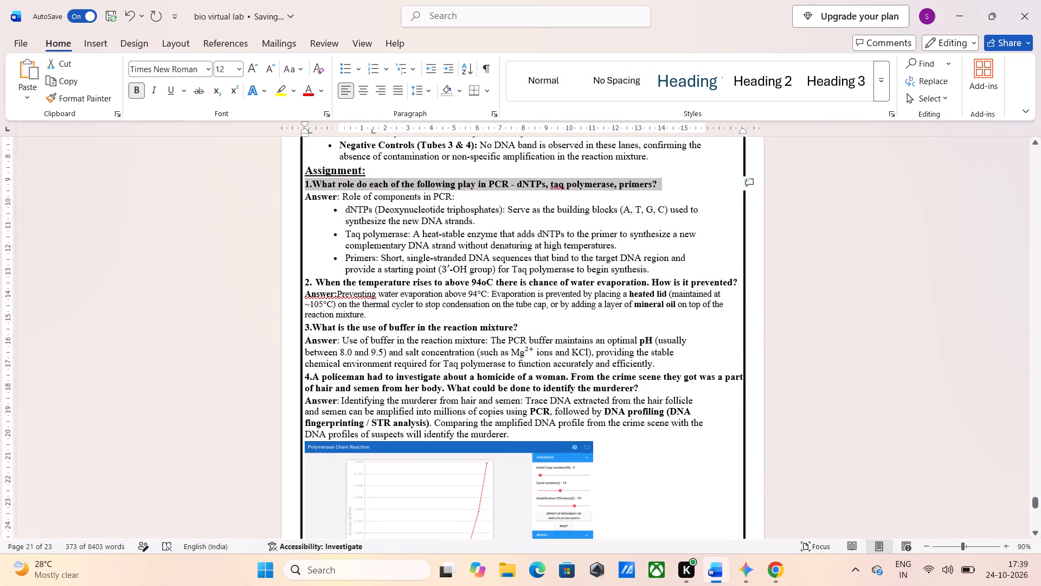
click(265, 197)
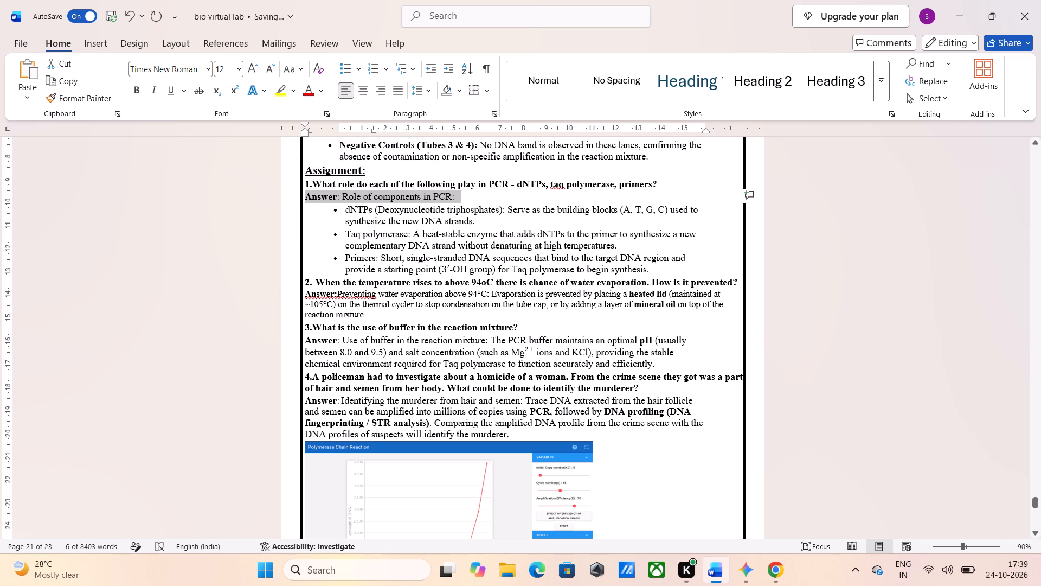
drag(269, 195, 291, 270)
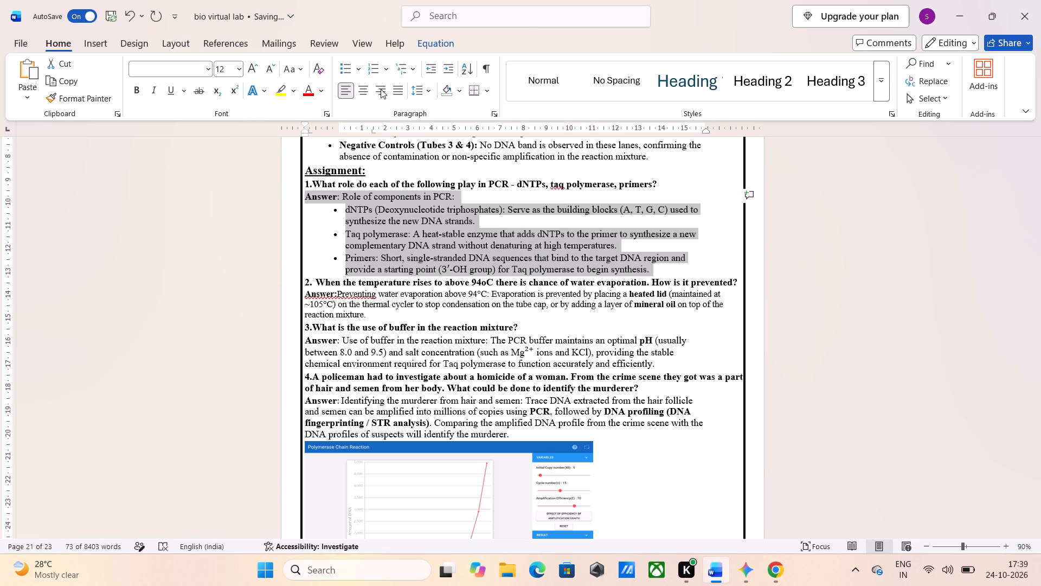
click(432, 91)
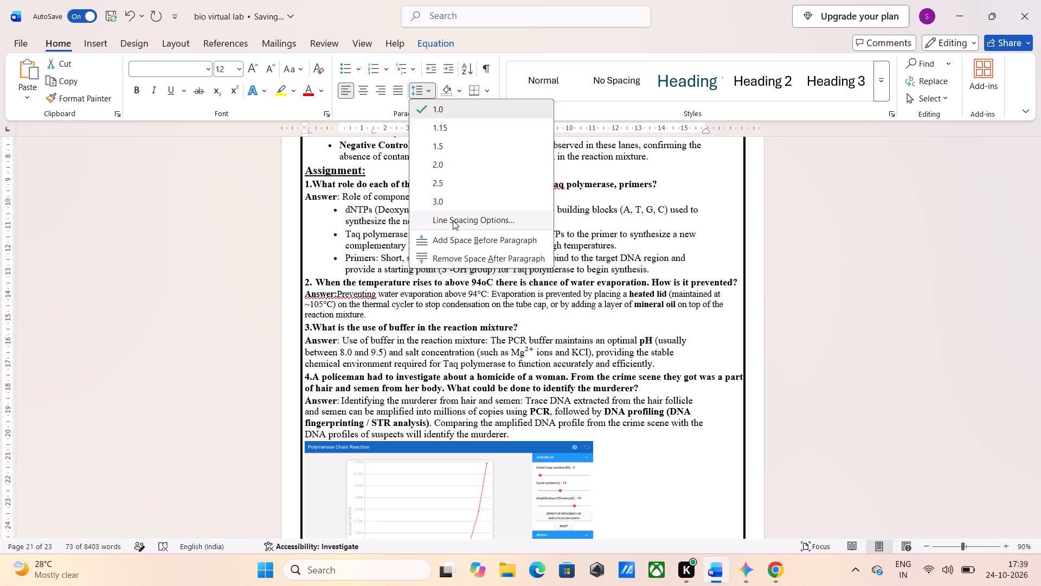
click(453, 220)
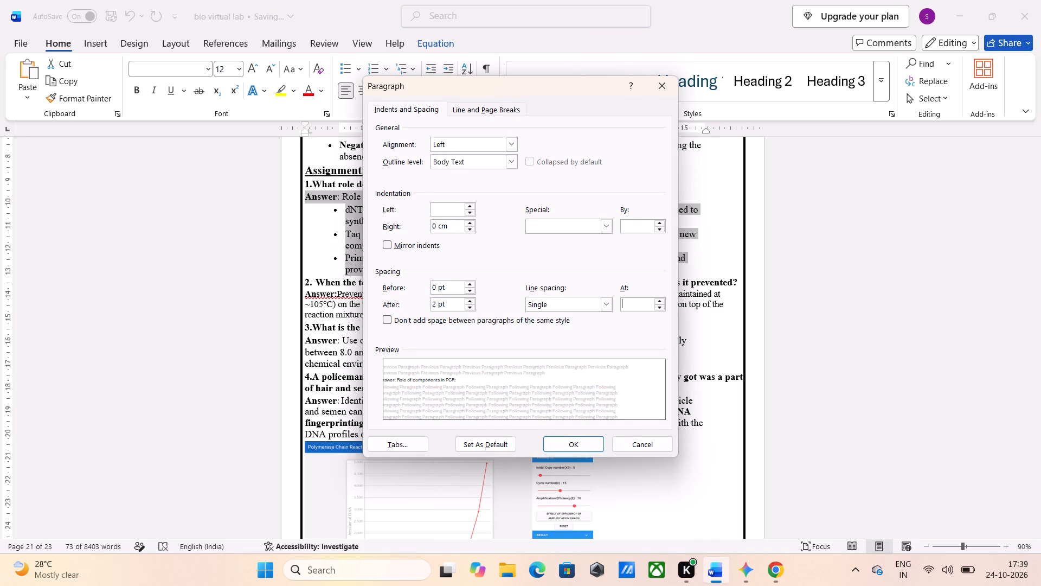
click(438, 302)
key(BackSpace)
key(BackSpace)
text(1)
key(space)
click(573, 444)
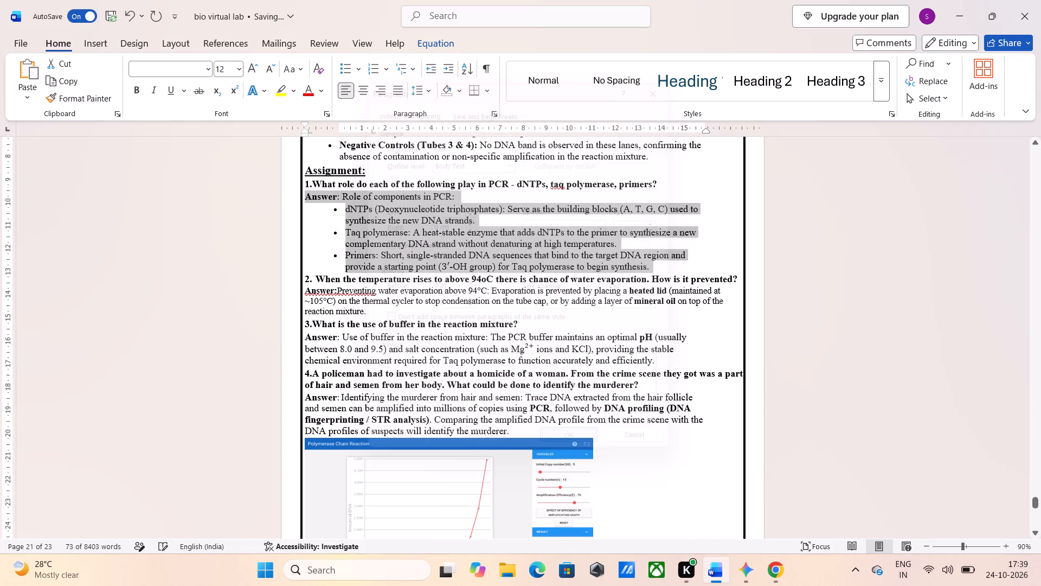
click(886, 296)
Stretch the PCR graph picture slightly taller, down to just above the page's bottom border.
scroll(886, 296, down, 2)
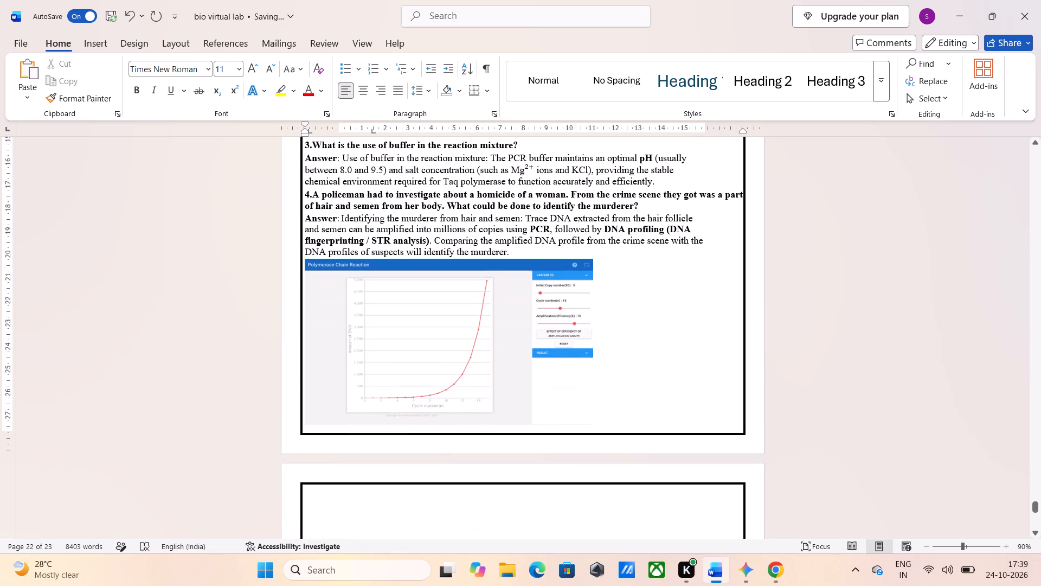
click(569, 356)
click(518, 399)
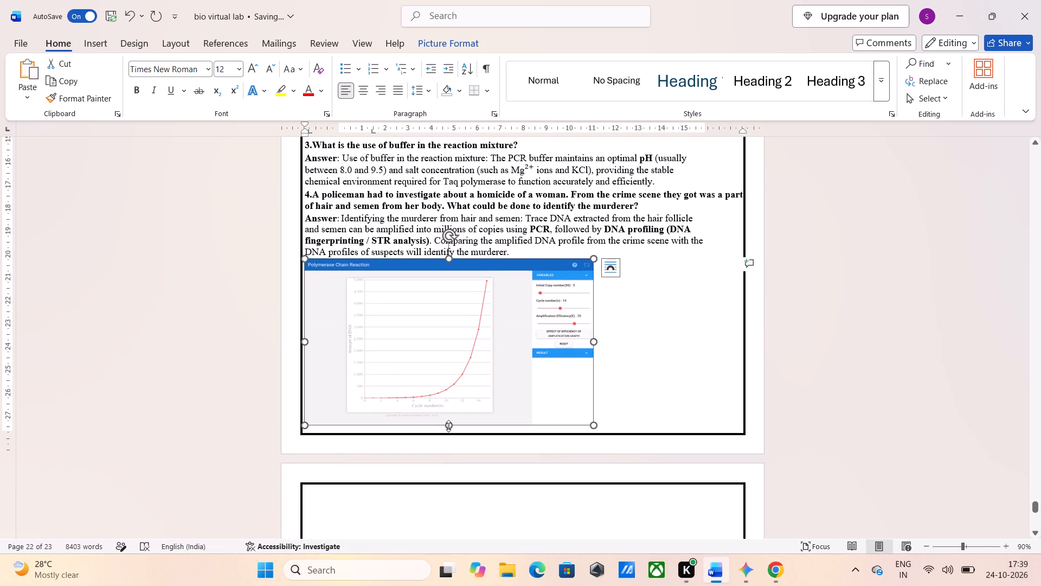
drag(448, 426, 451, 431)
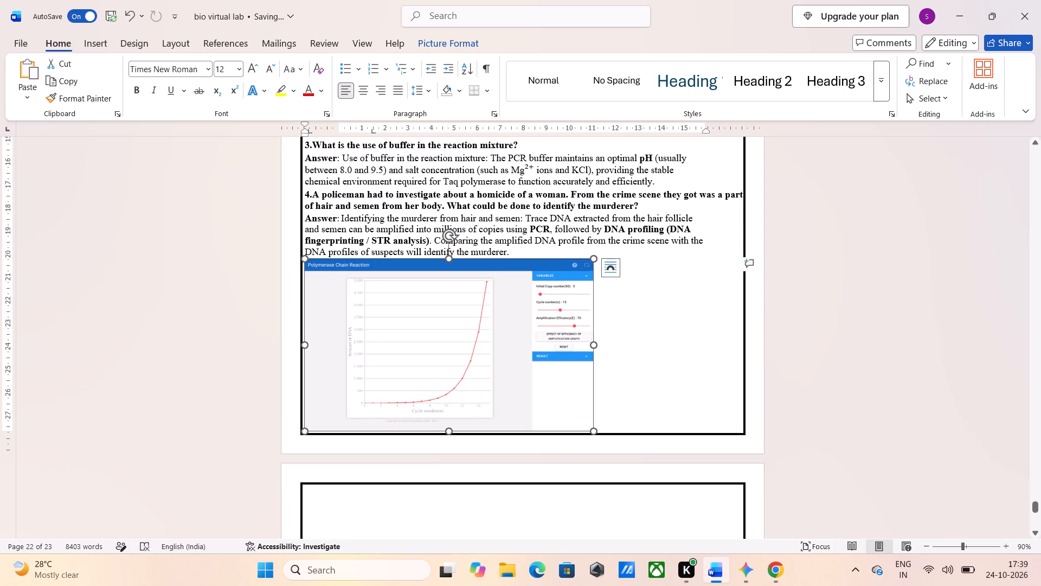
Centre the PCR graph picture between the page borders and make it slightly wider.
click(356, 92)
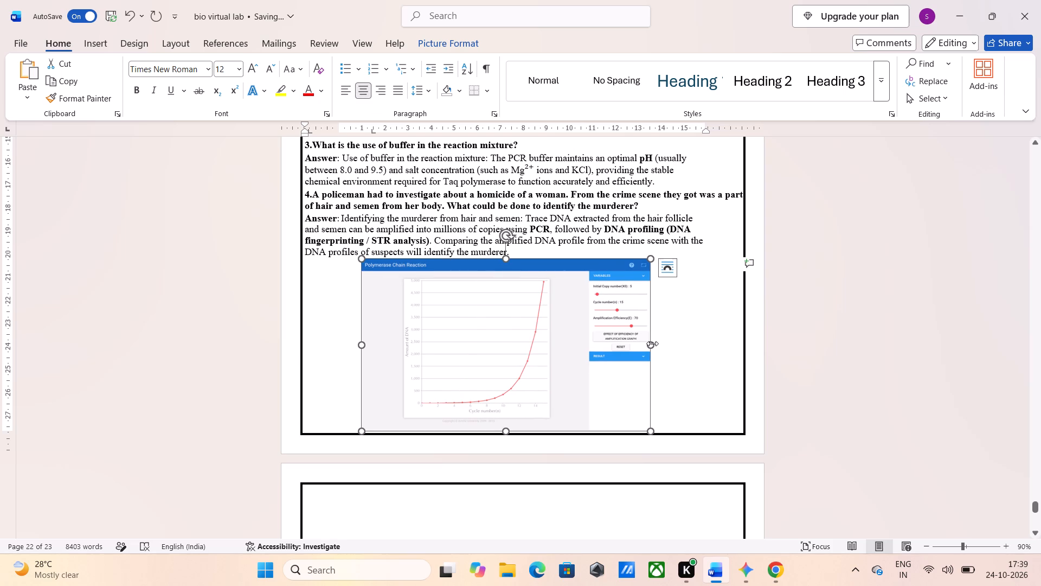
drag(652, 343, 666, 343)
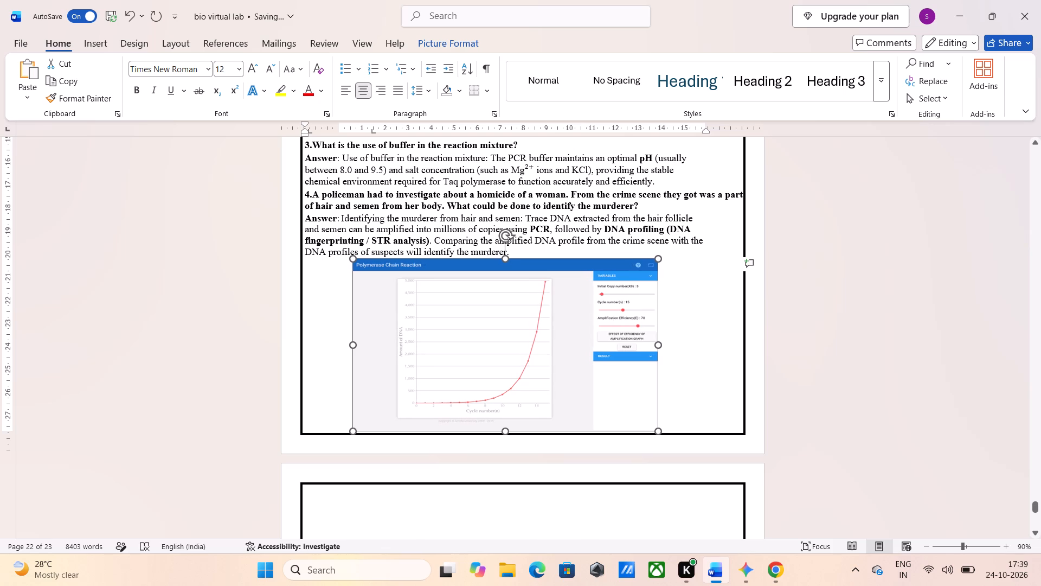
drag(666, 343, 680, 344)
click(841, 307)
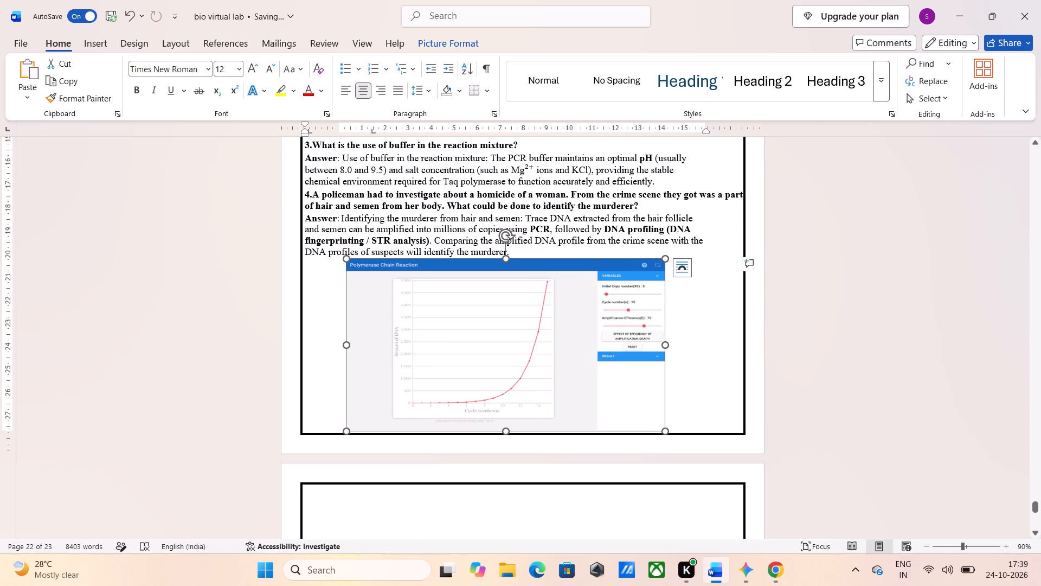
click(611, 335)
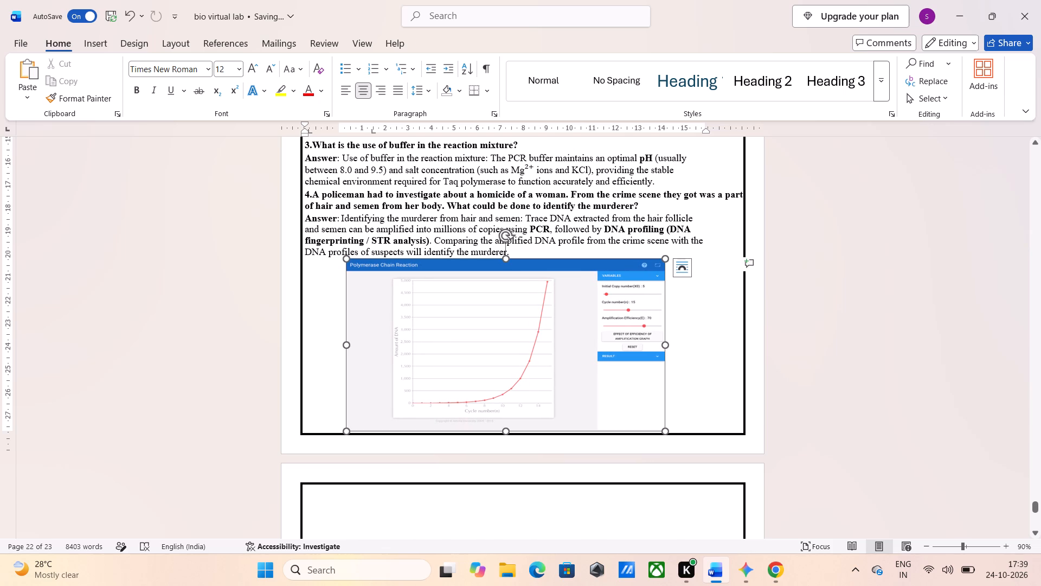
click(367, 88)
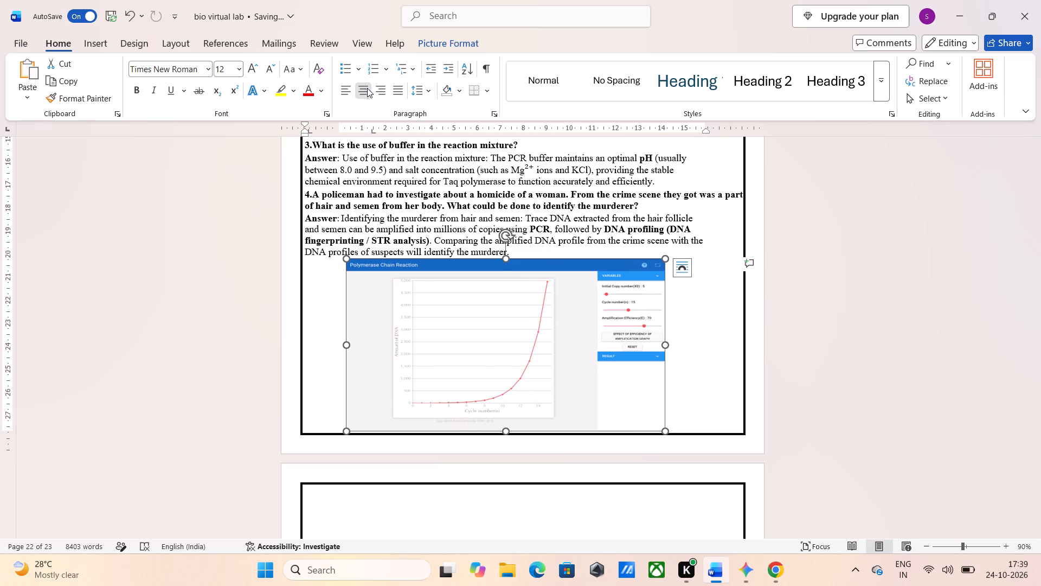
click(367, 88)
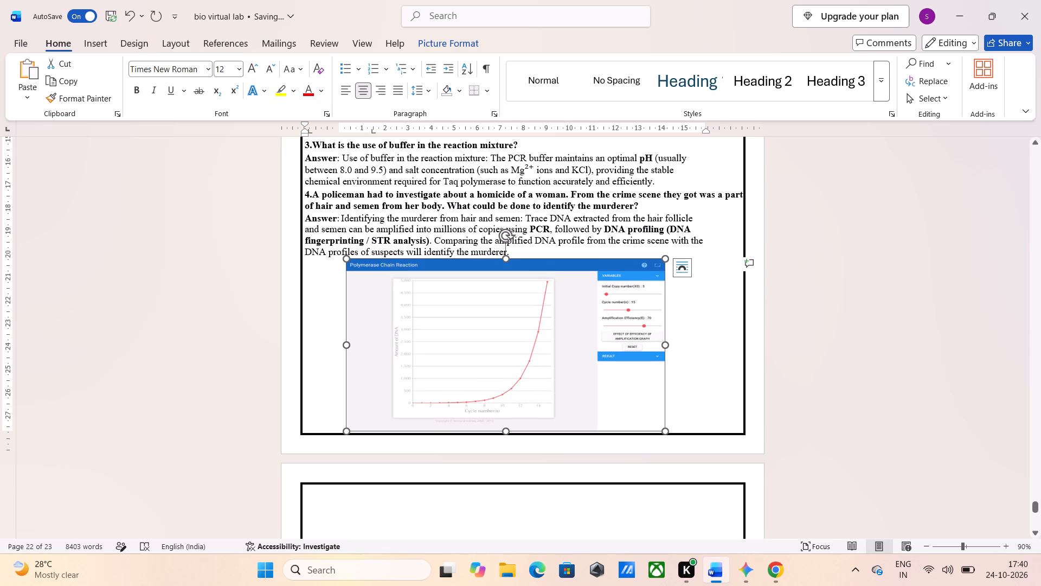
Extend the right indent of the PCR graph picture's paragraph out to the page border, keeping the picture centre-aligned.
drag(705, 130, 729, 131)
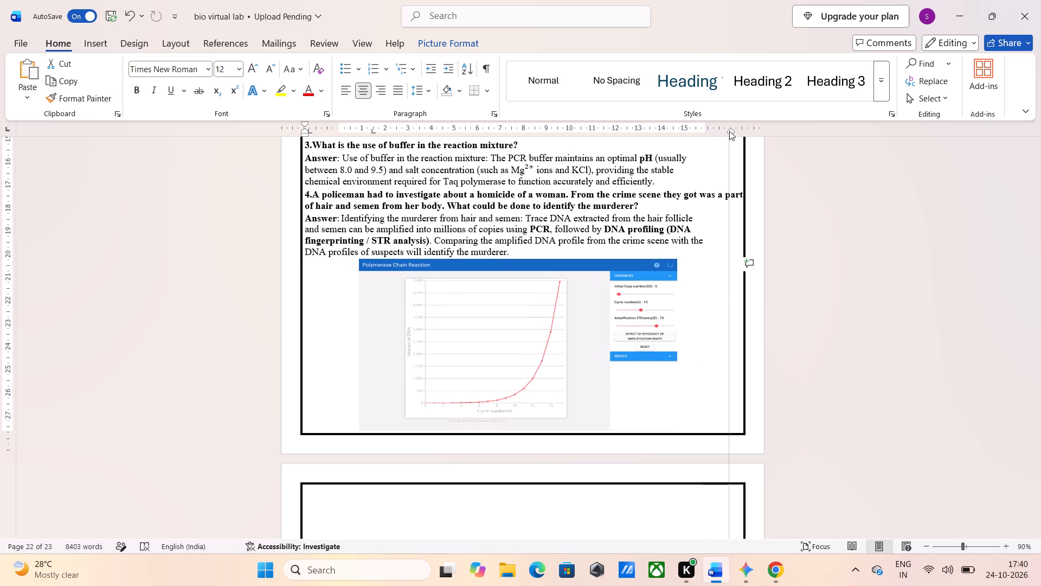
drag(729, 131, 744, 135)
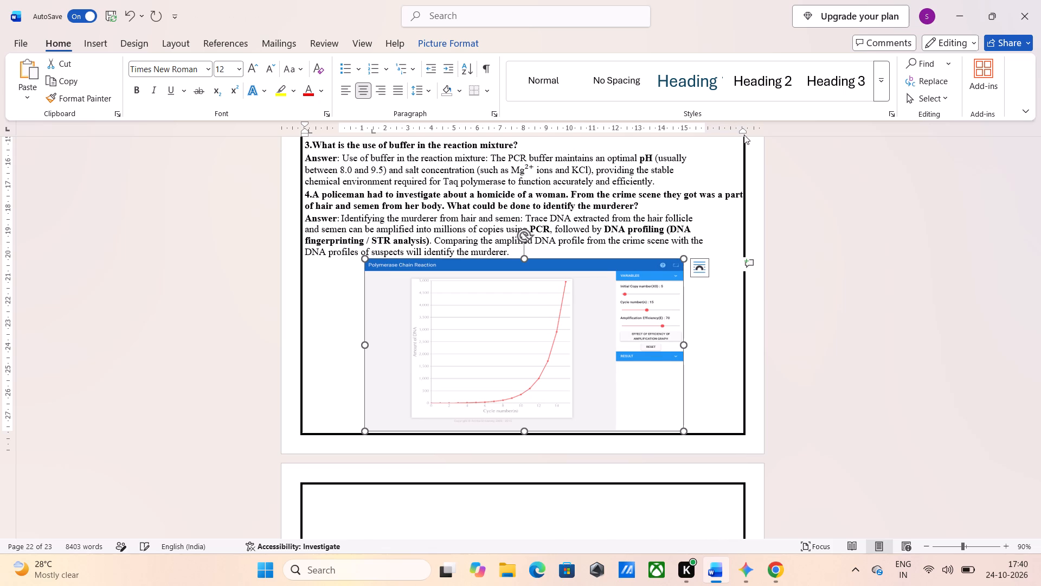
click(362, 92)
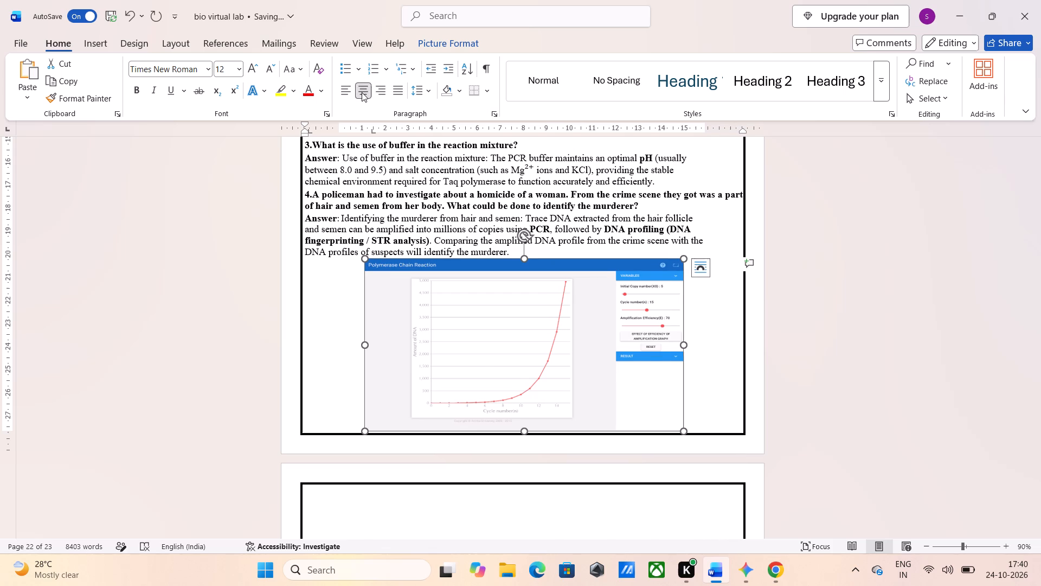
click(362, 92)
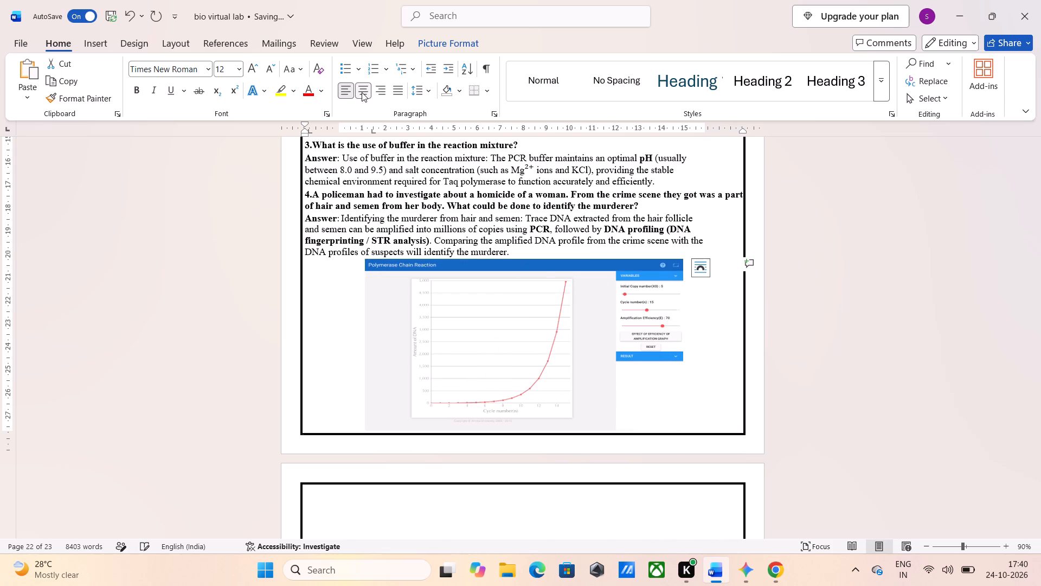
click(799, 320)
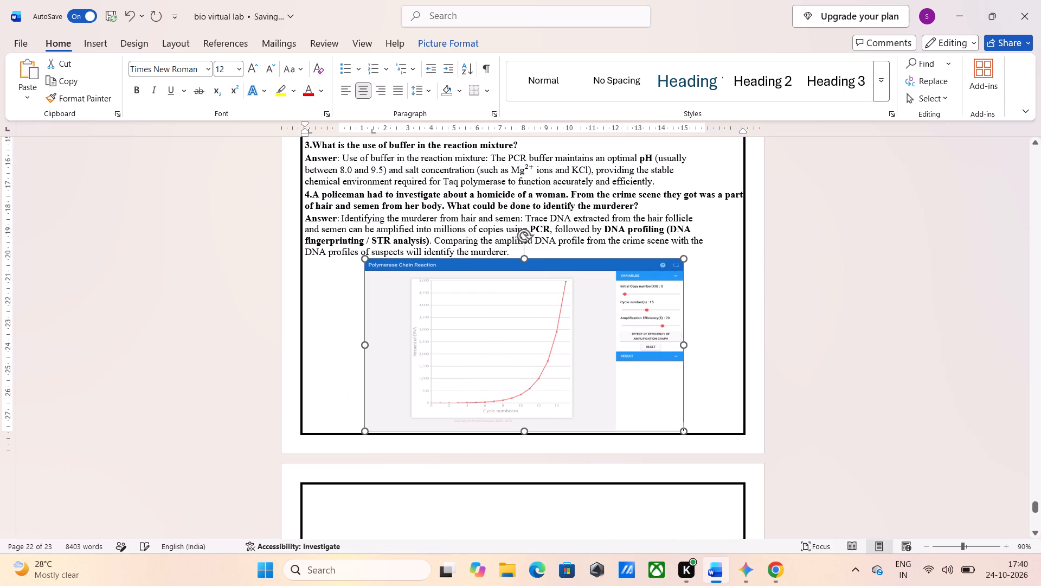
Delete the empty paragraphs after the PCR graph picture to remove the blank last page.
scroll(799, 320, up, 2)
scroll(799, 320, down, 2)
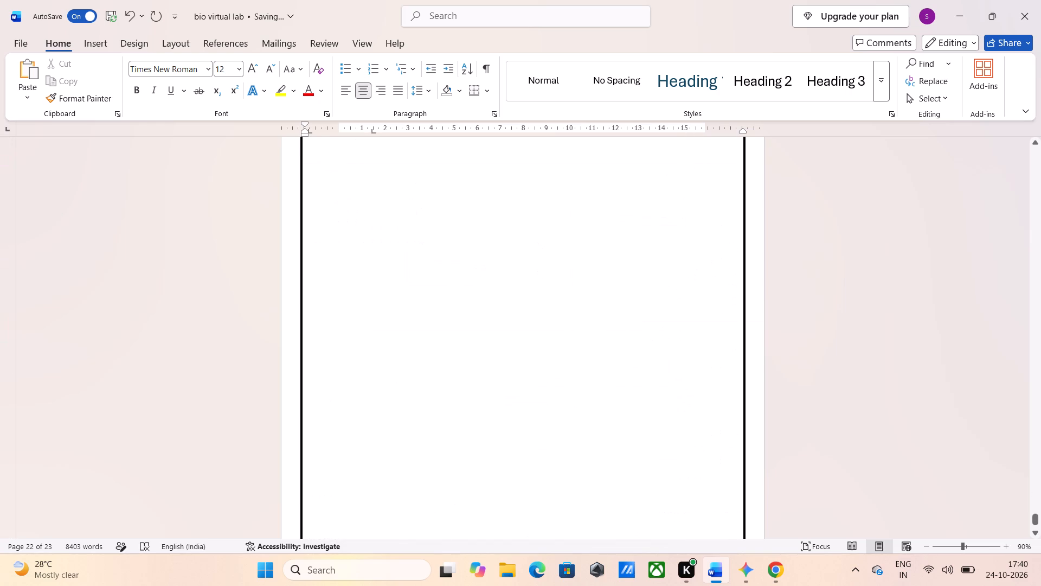
scroll(799, 320, left, 2)
click(593, 300)
key(BackSpace)
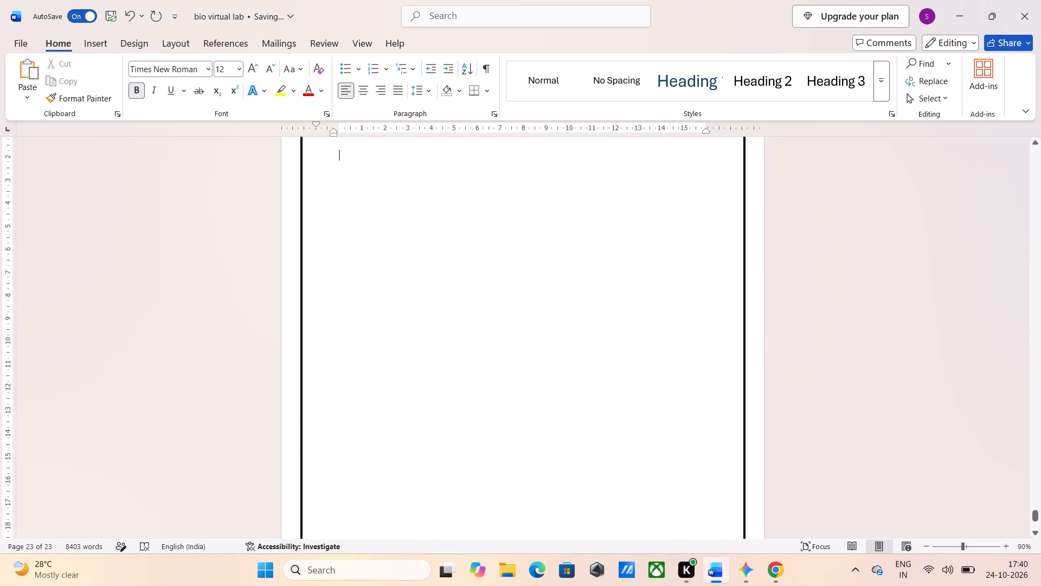
key(BackSpace)
key(BackSpace)
scroll(593, 300, up, 1)
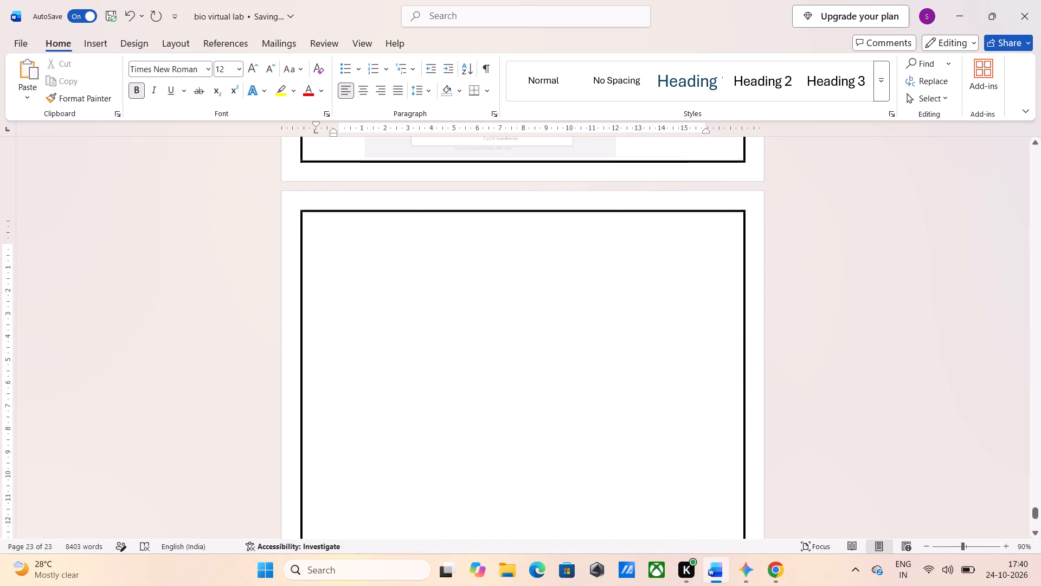
scroll(593, 300, up, 2)
key(BackSpace)
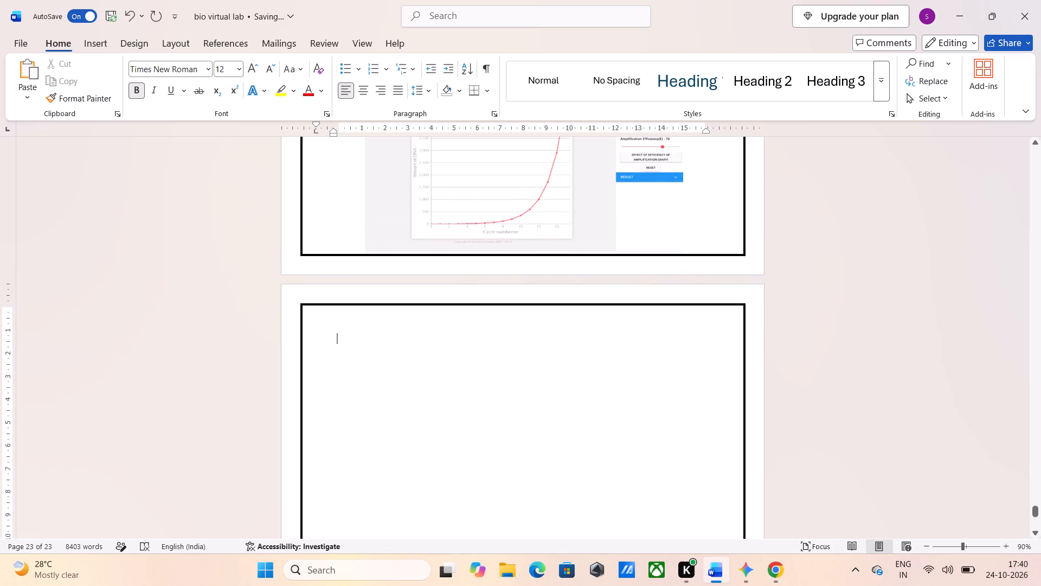
key(BackSpace)
key(BackSpace)
key(BackSpace)
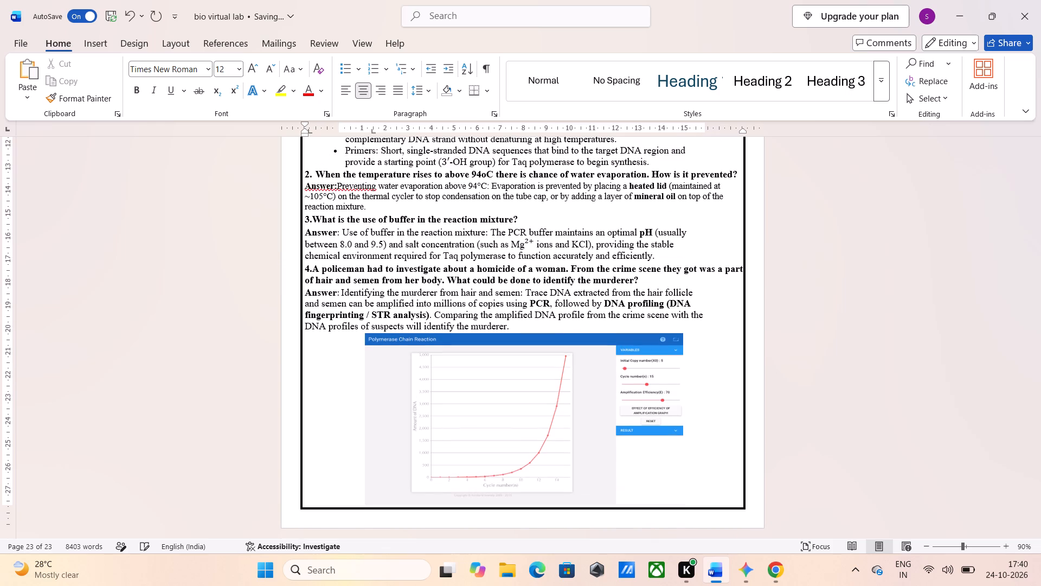
Resize the reagent table under the PCR Method heading, making it shorter and slightly wider within the page border.
scroll(593, 300, down, 1)
scroll(593, 300, up, 1)
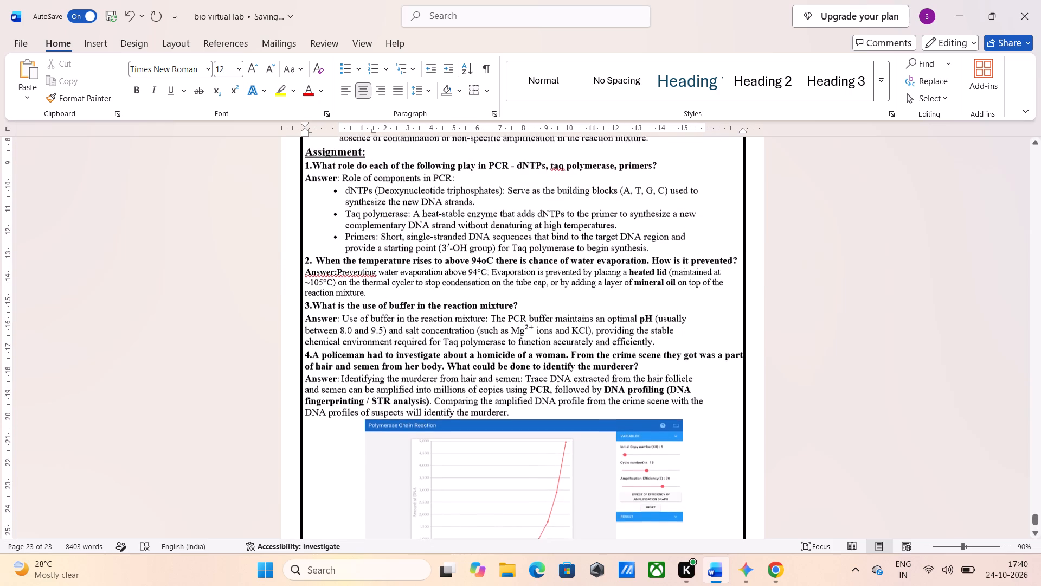
scroll(593, 300, up, 5)
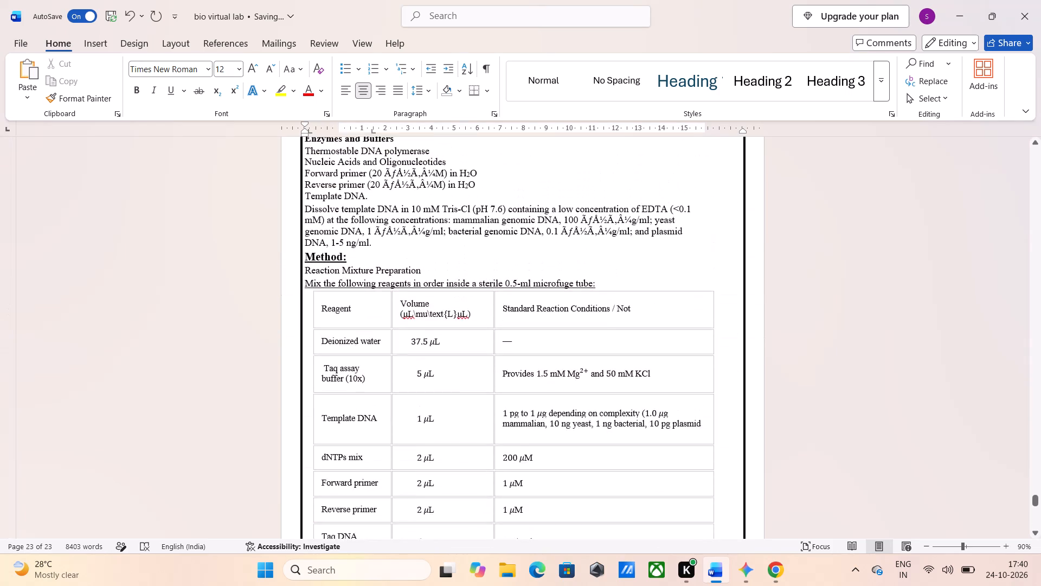
scroll(593, 300, down, 1)
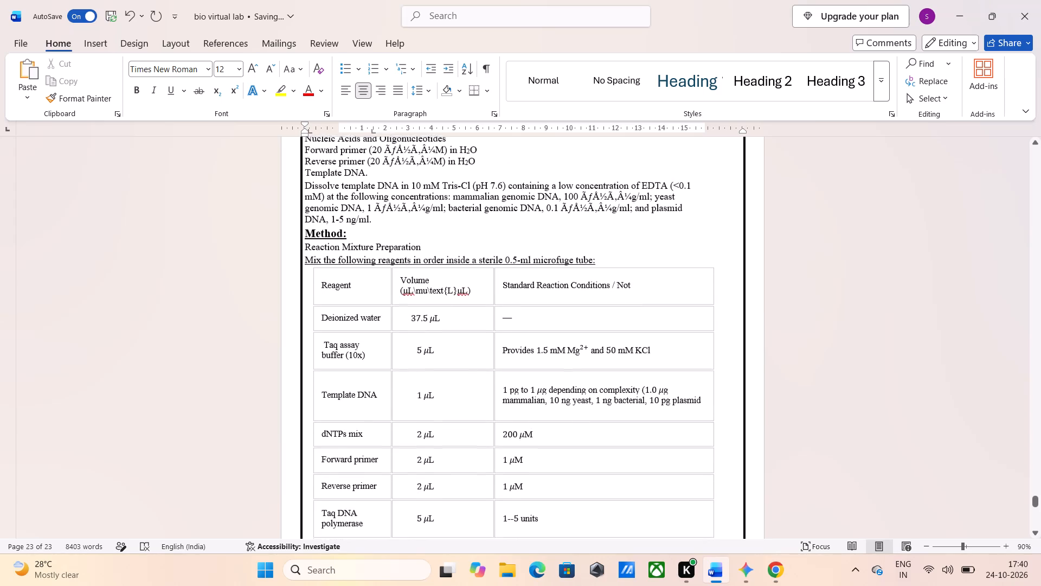
scroll(593, 300, down, 1)
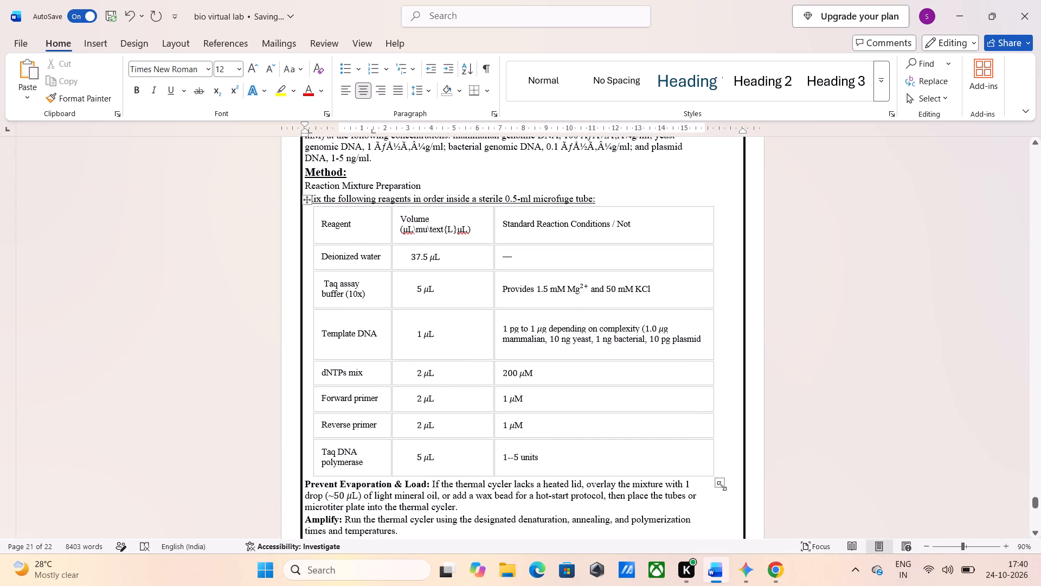
drag(722, 486, 712, 469)
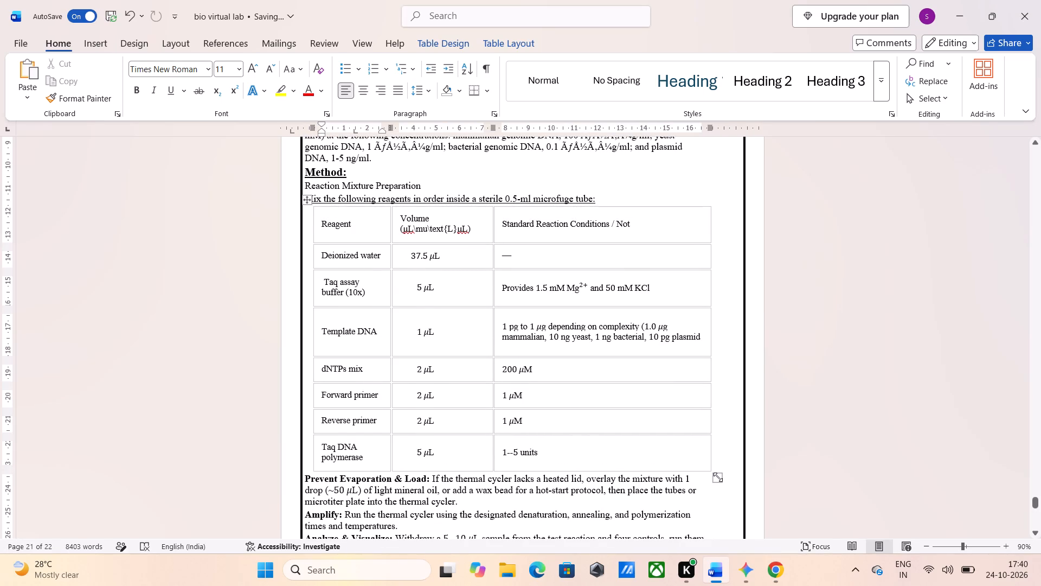
drag(718, 477, 724, 453)
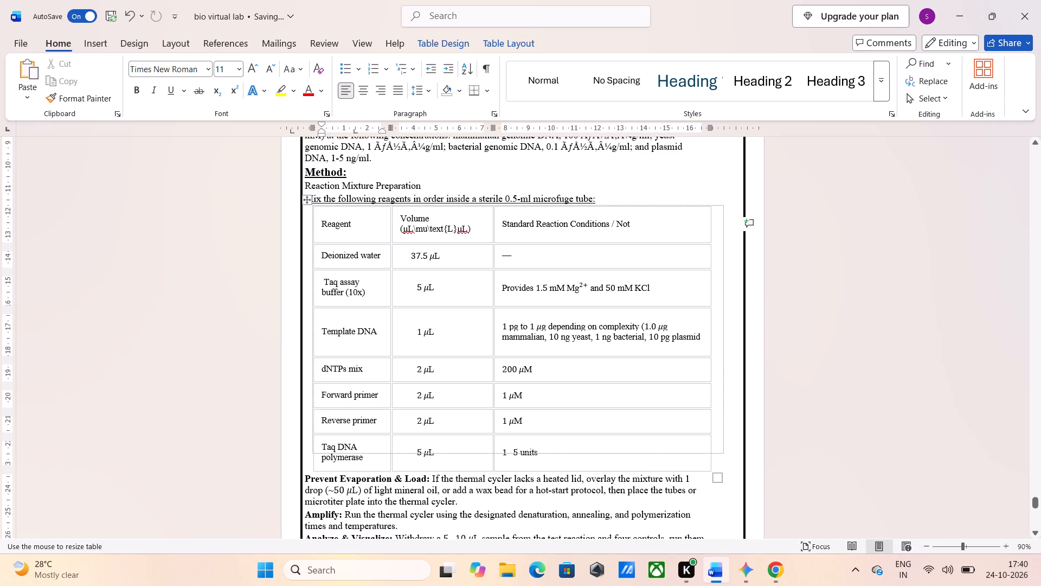
drag(724, 453, 726, 453)
Stretch the PCR graph picture taller, down to just above the page's bottom border.
scroll(727, 462, down, 7)
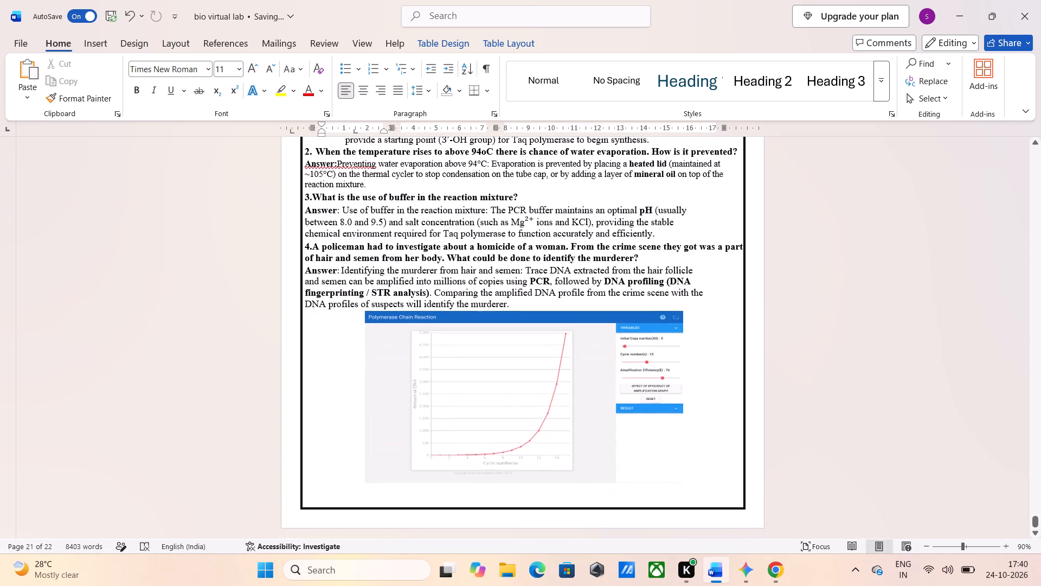
click(566, 462)
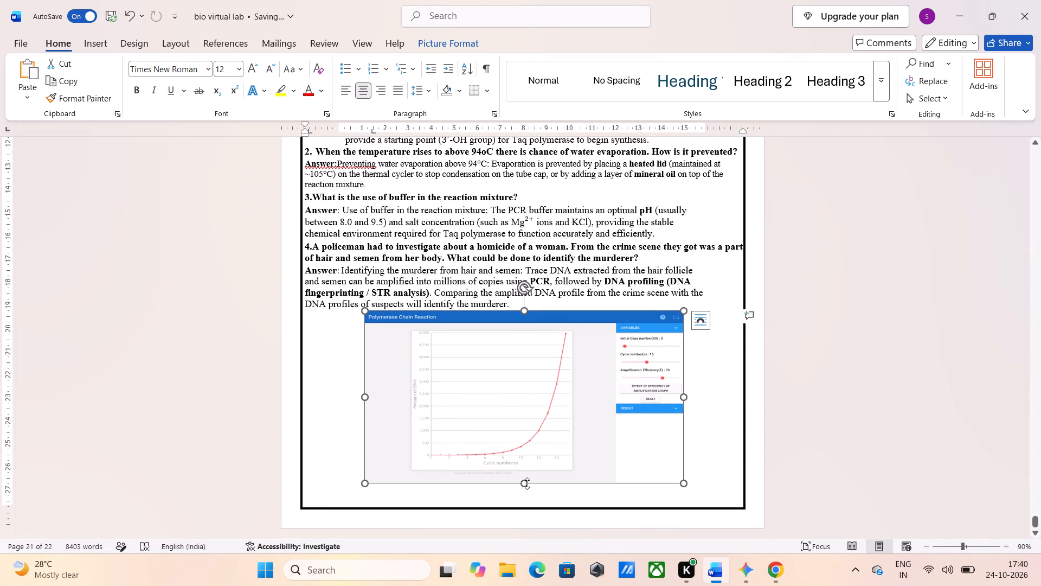
drag(525, 482, 525, 504)
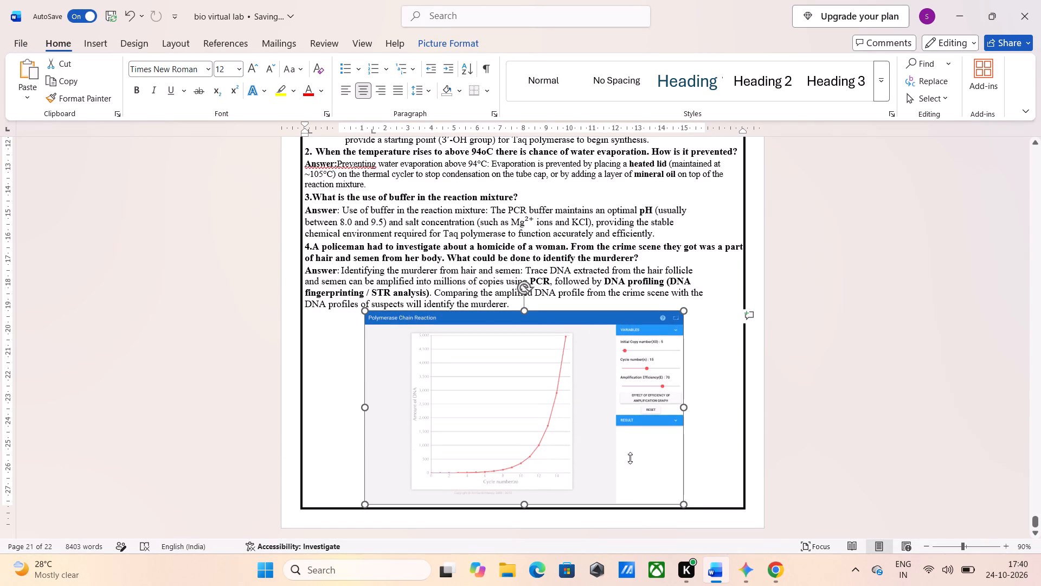
click(811, 392)
Look back through the PCR pages and the earlier experiments up to the document's first page.
scroll(705, 316, up, 4)
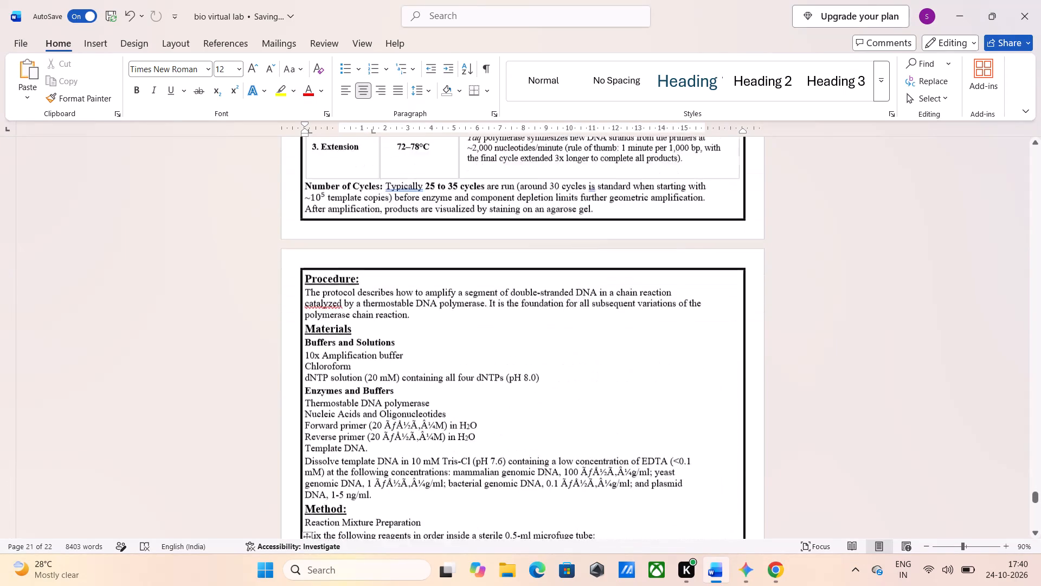
scroll(705, 316, up, 1)
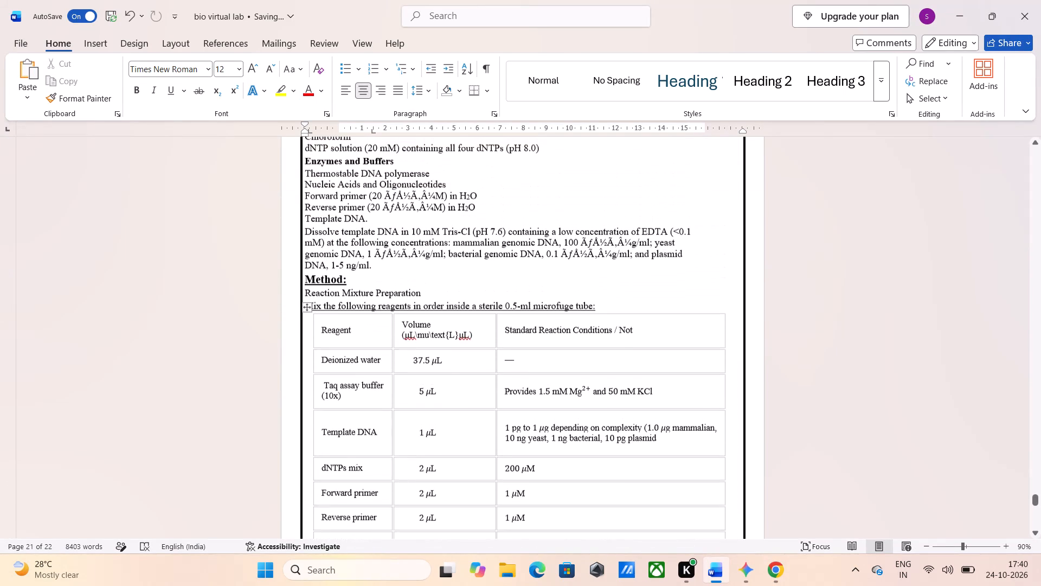
scroll(705, 316, up, 4)
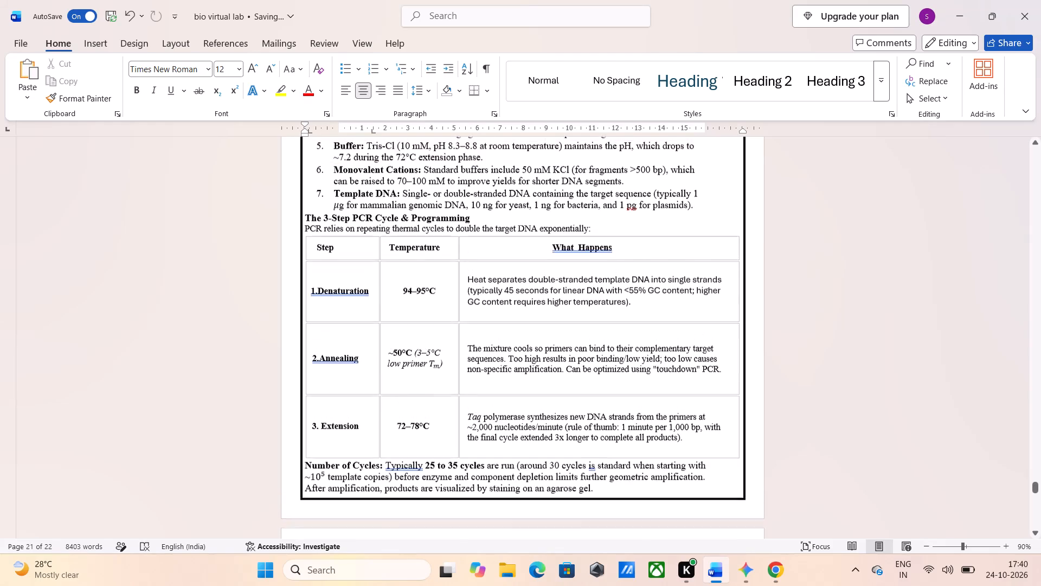
scroll(705, 316, up, 4)
scroll(705, 316, down, 1)
scroll(705, 316, up, 1)
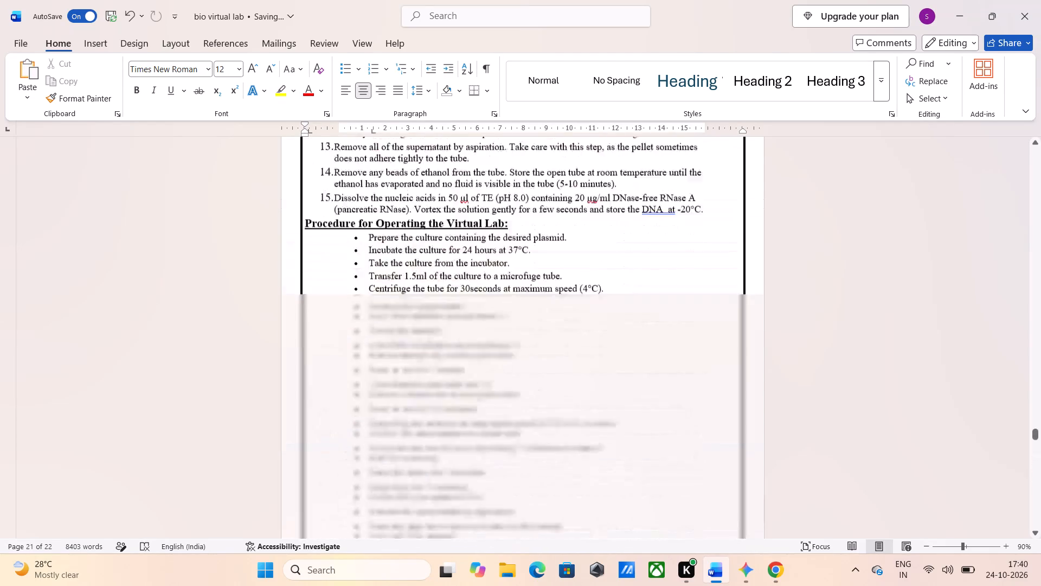
scroll(705, 316, up, 16)
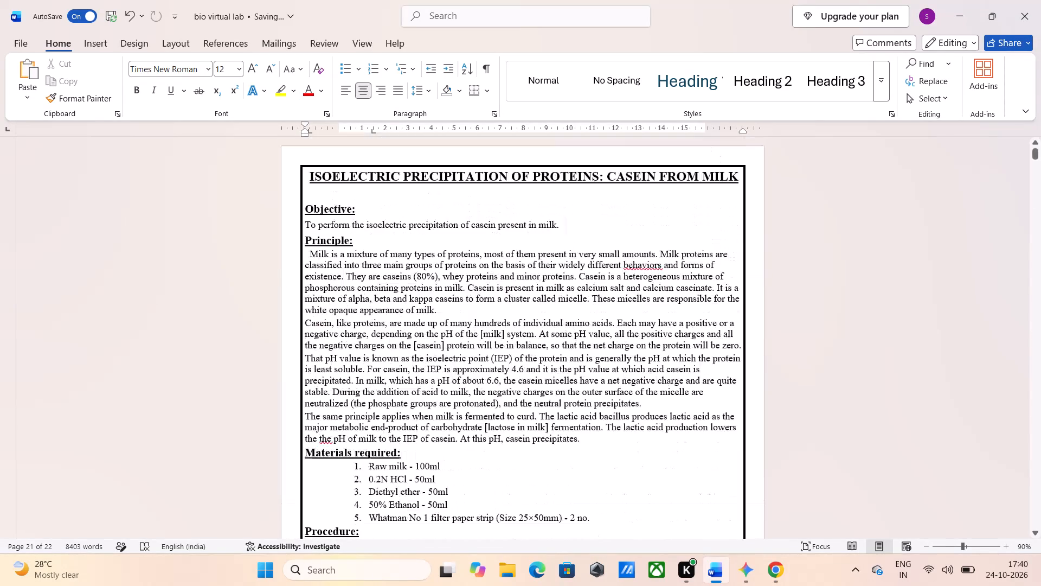
Review the document's layout from the casein experiment through the chromatography pages to the amino acid analysis Materials Required list.
scroll(705, 316, down, 1)
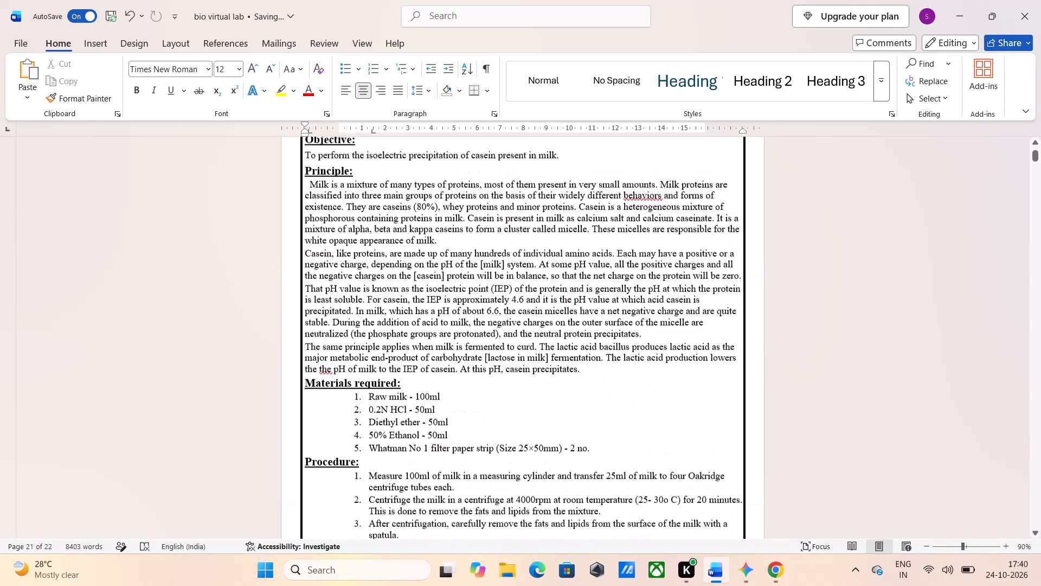
scroll(705, 316, down, 2)
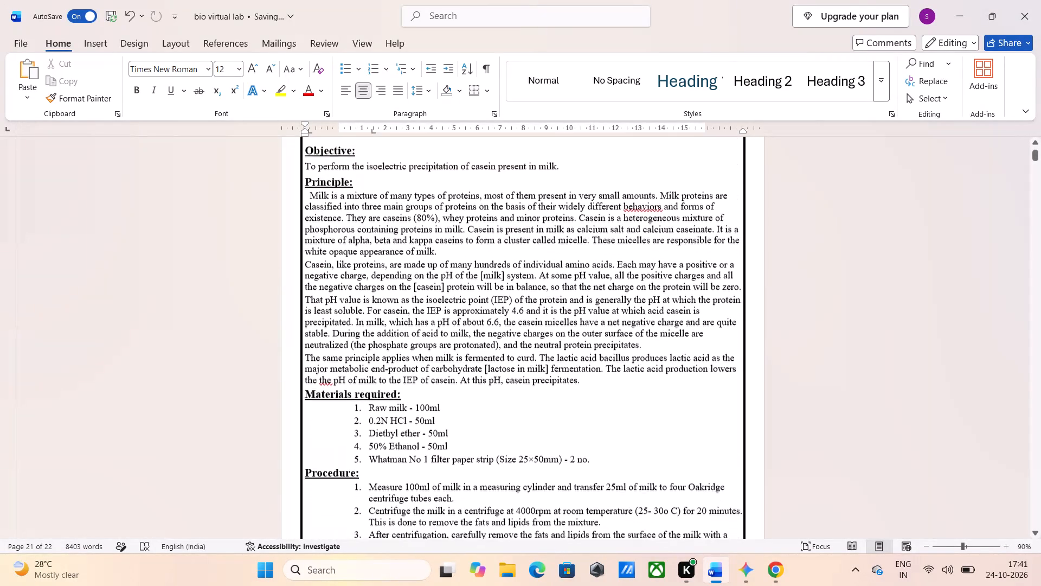
scroll(705, 316, down, 5)
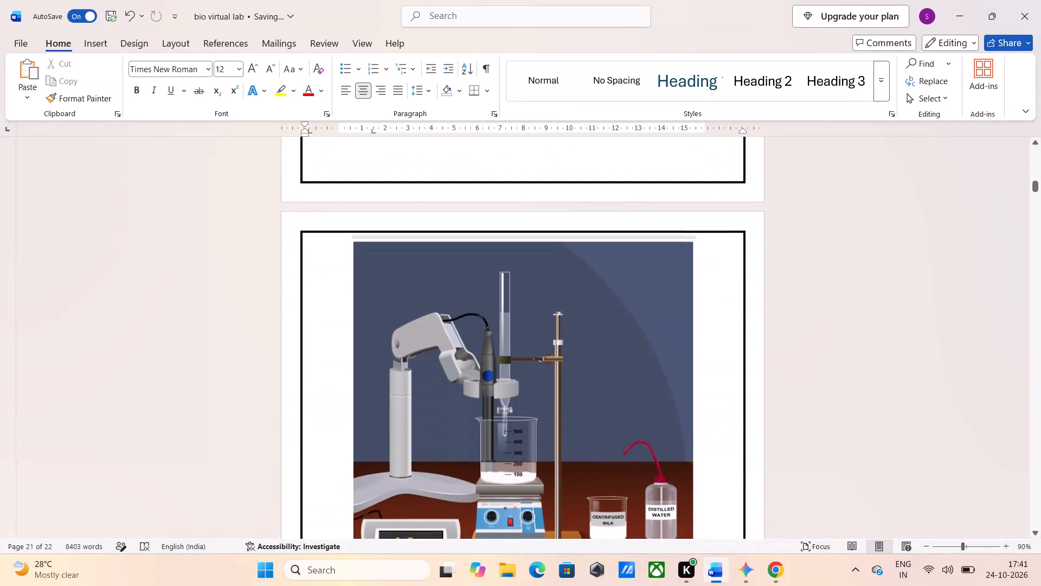
scroll(705, 316, down, 2)
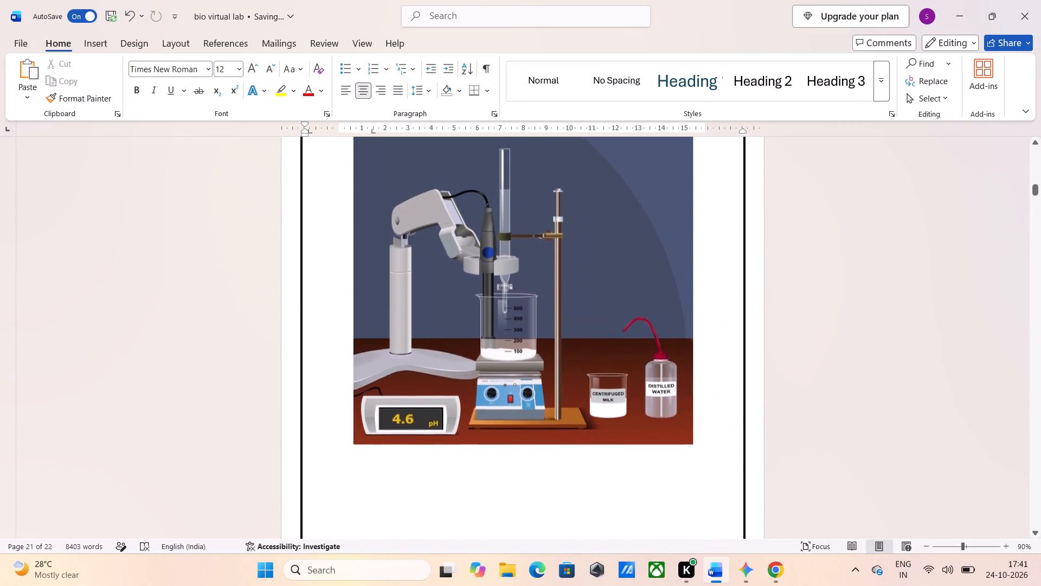
scroll(705, 316, down, 3)
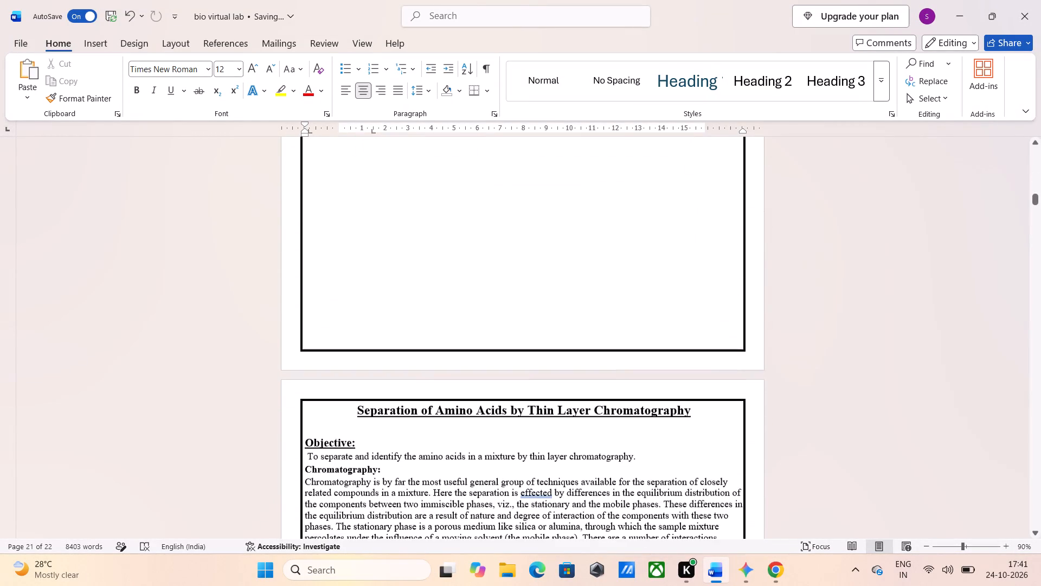
scroll(705, 316, down, 2)
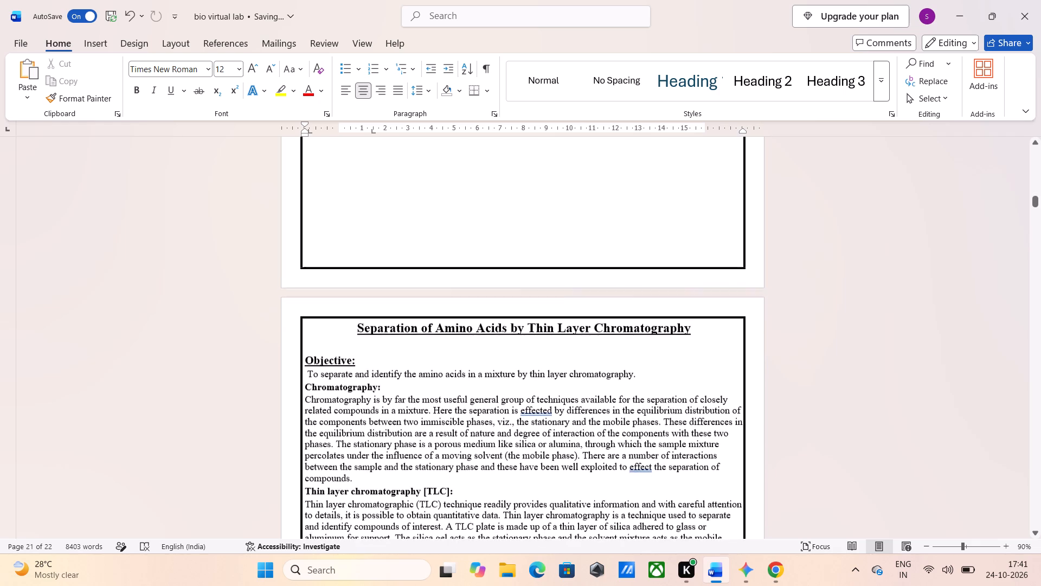
scroll(705, 316, down, 1)
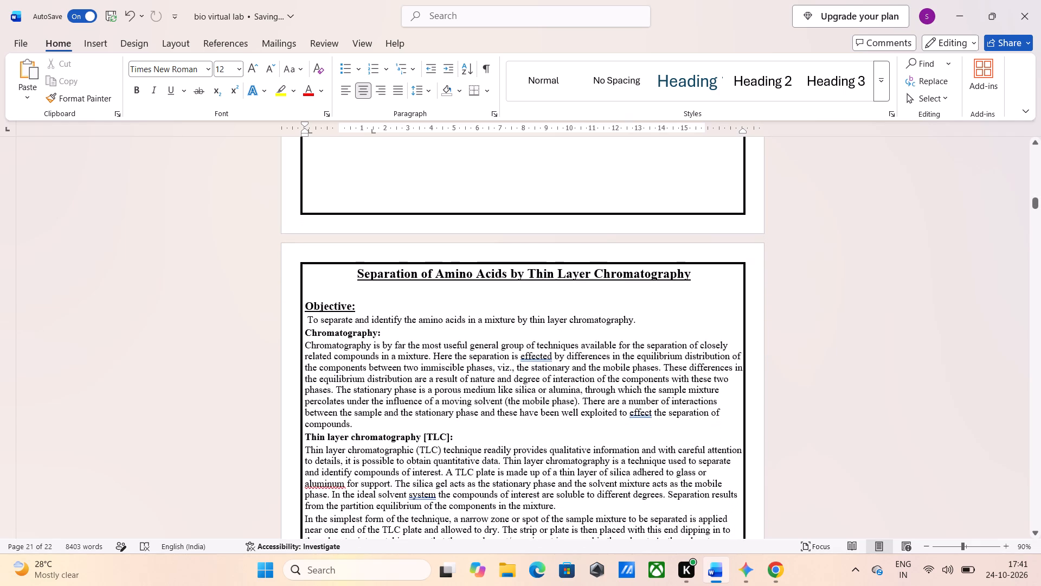
scroll(705, 316, down, 2)
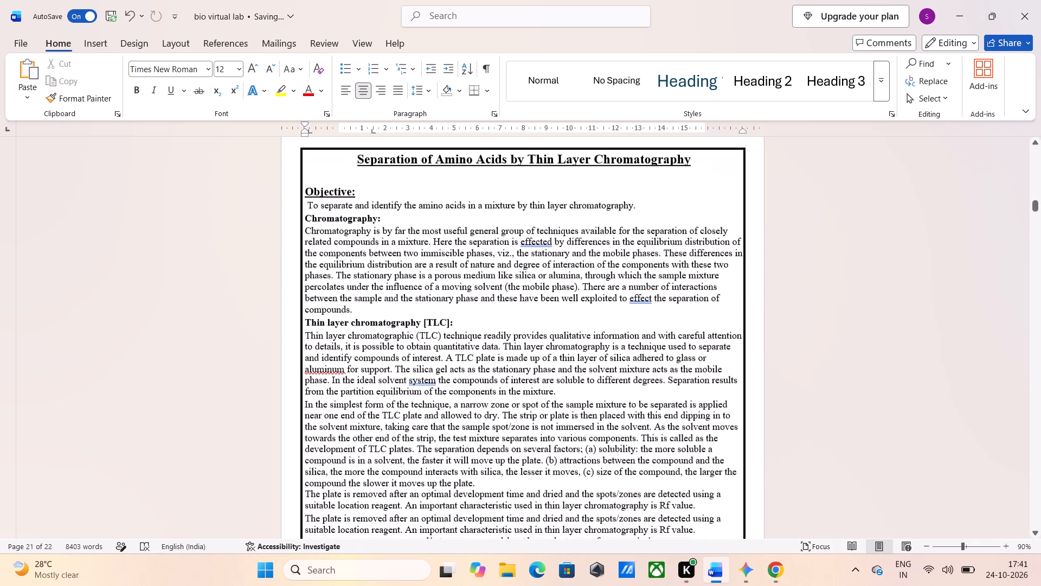
scroll(705, 316, down, 5)
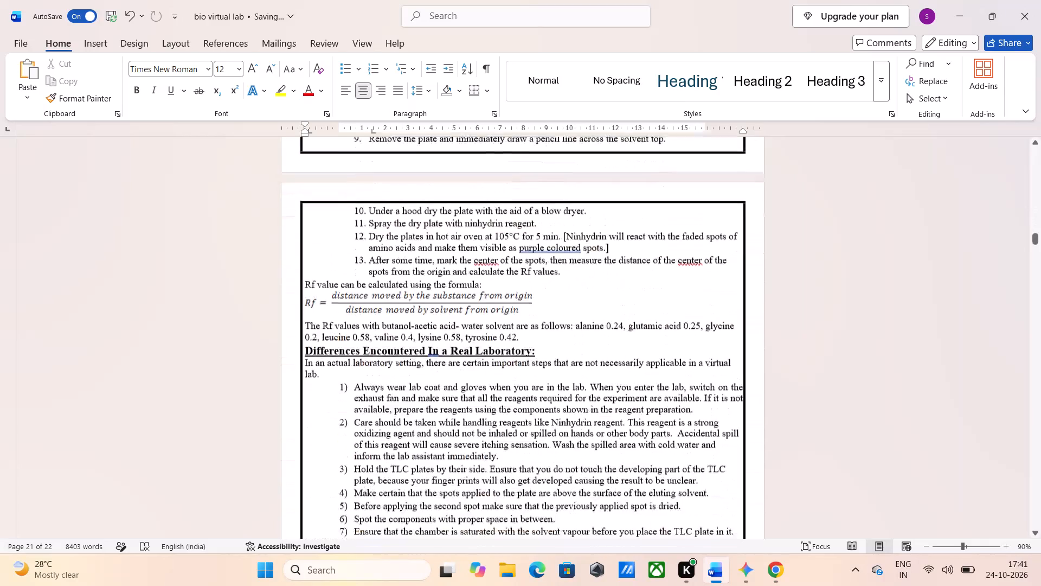
scroll(705, 316, down, 3)
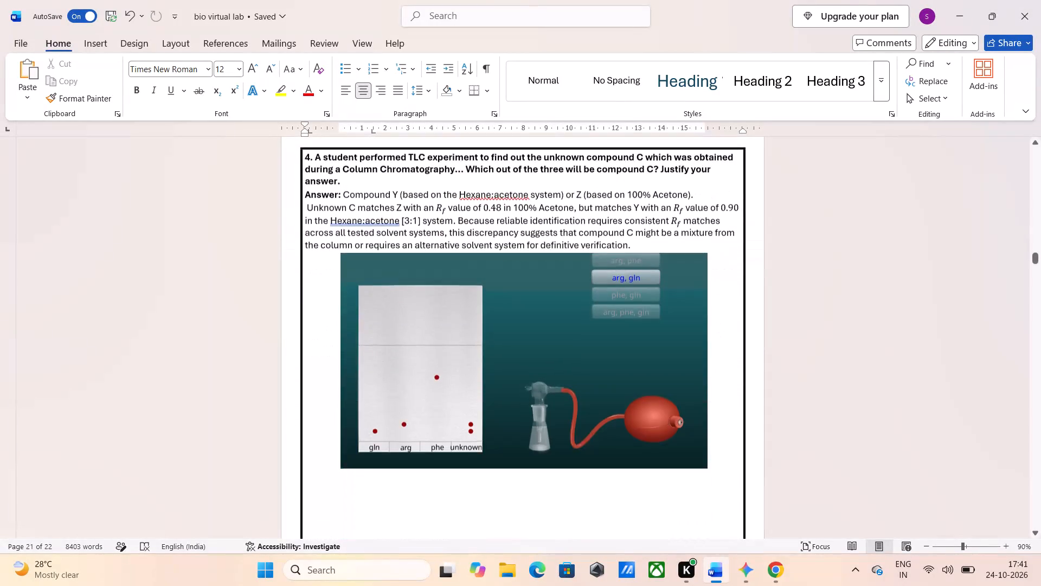
scroll(705, 316, down, 2)
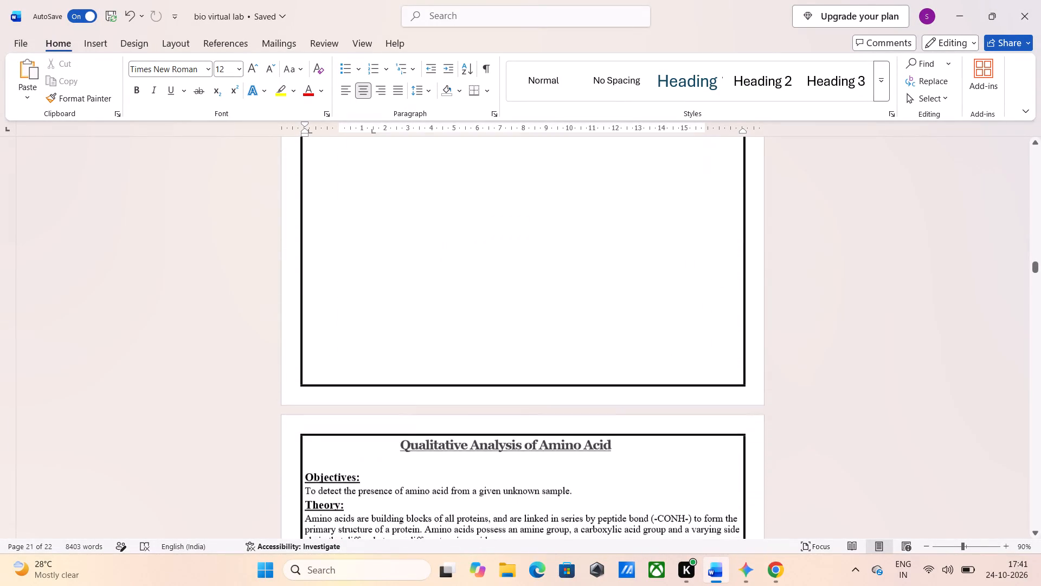
scroll(705, 316, down, 6)
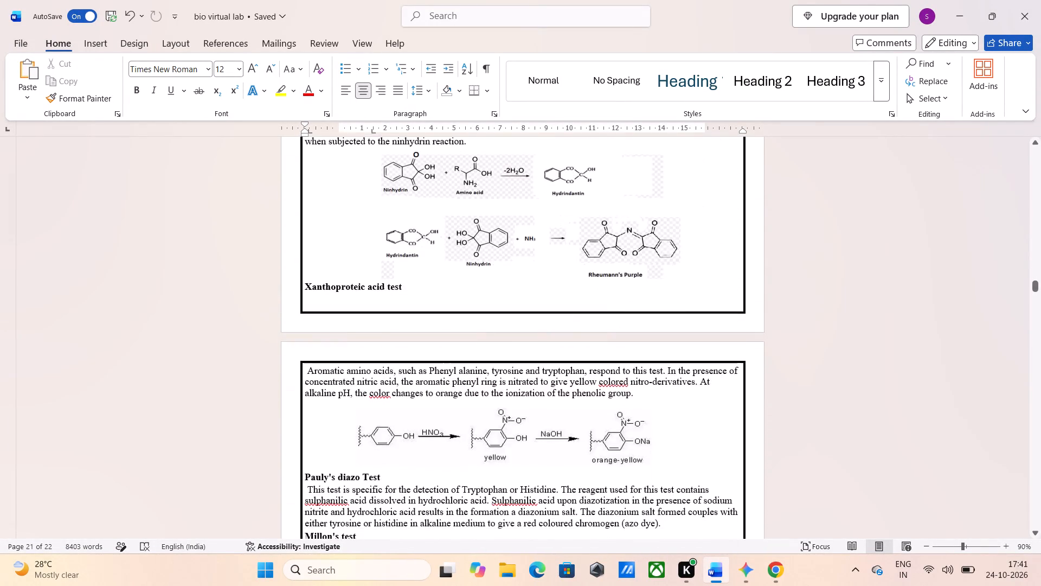
scroll(705, 316, down, 3)
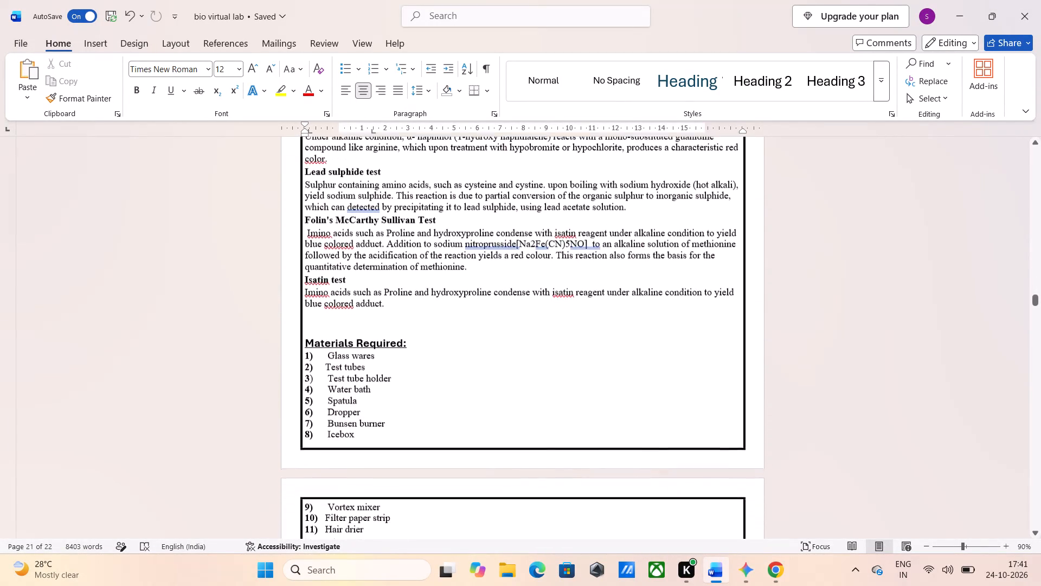
scroll(705, 316, down, 2)
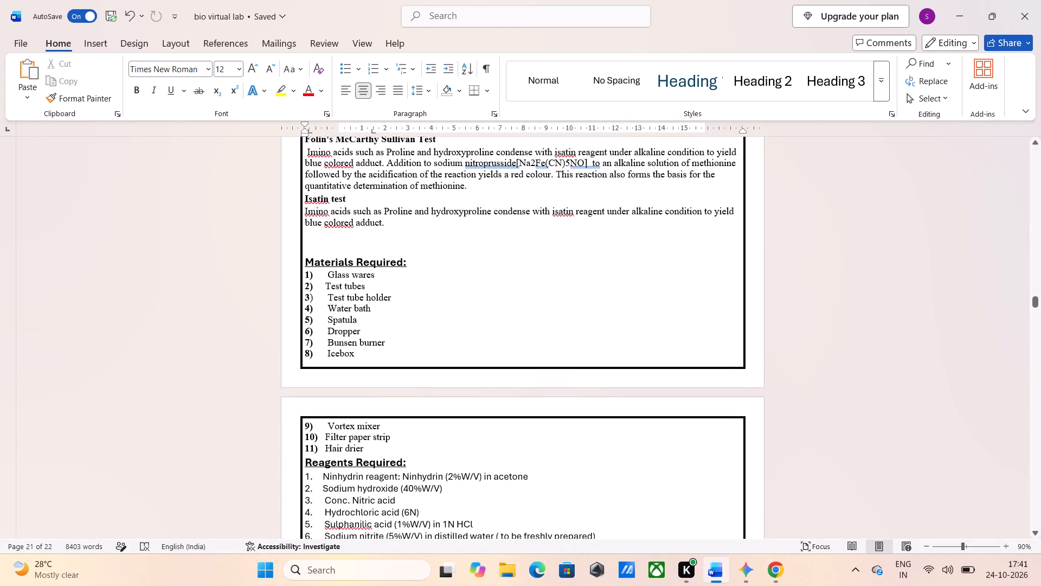
Delete the empty paragraphs between the Isatin test text and the Materials Required heading.
click(342, 245)
key(BackSpace)
key(BackSpace)
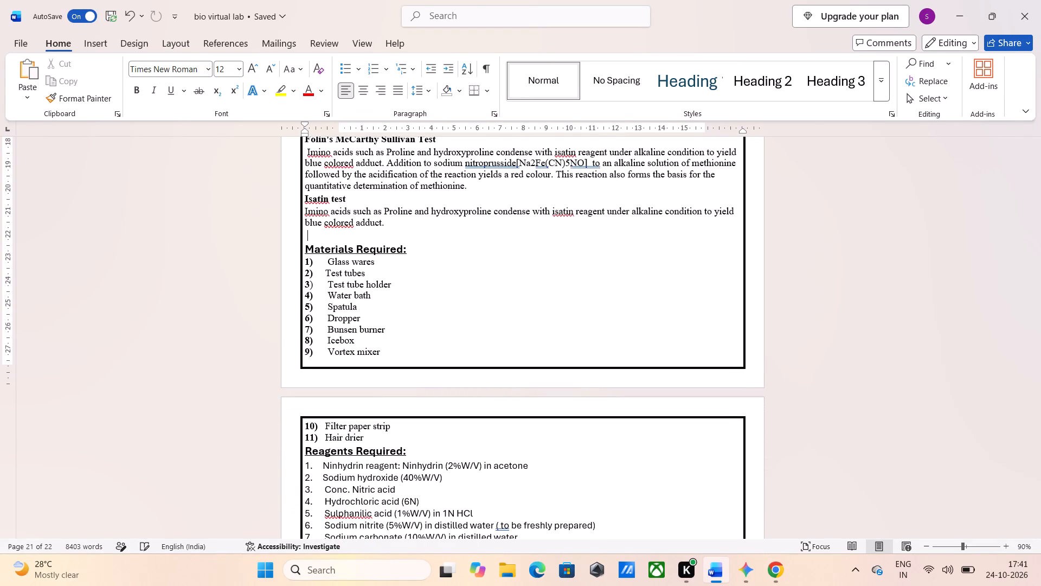
key(BackSpace)
key(BackSpace)
key(BackSpace)
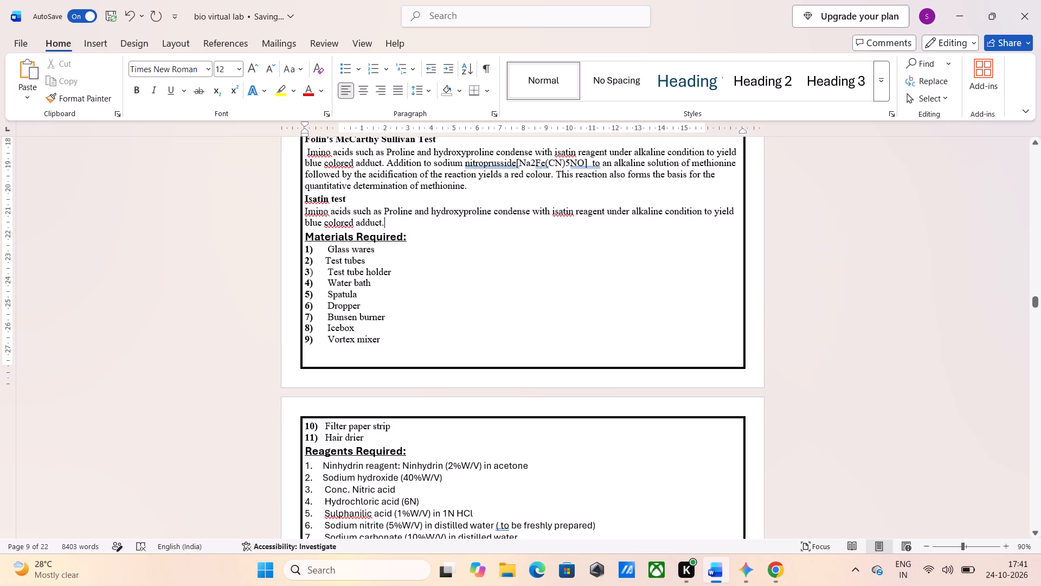
Check the paragraph spacing settings of the Materials Required heading and its eleven-item list.
drag(285, 238, 301, 367)
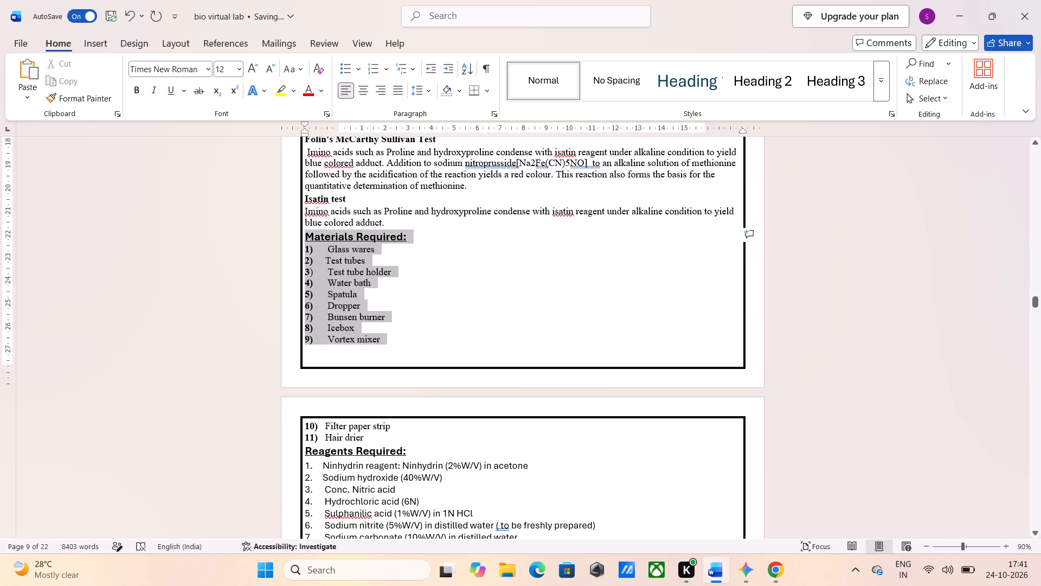
drag(301, 367, 296, 439)
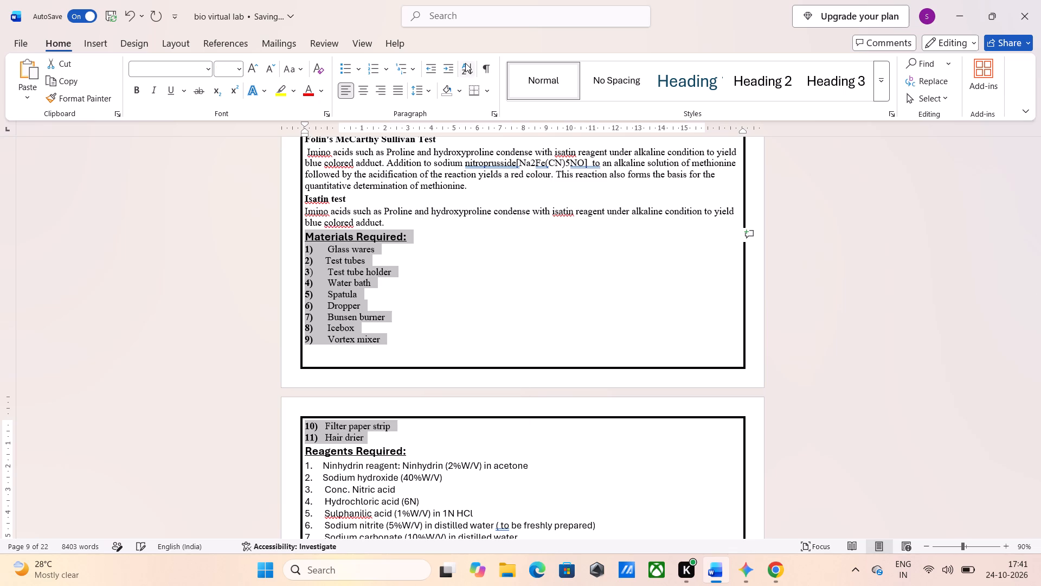
click(429, 93)
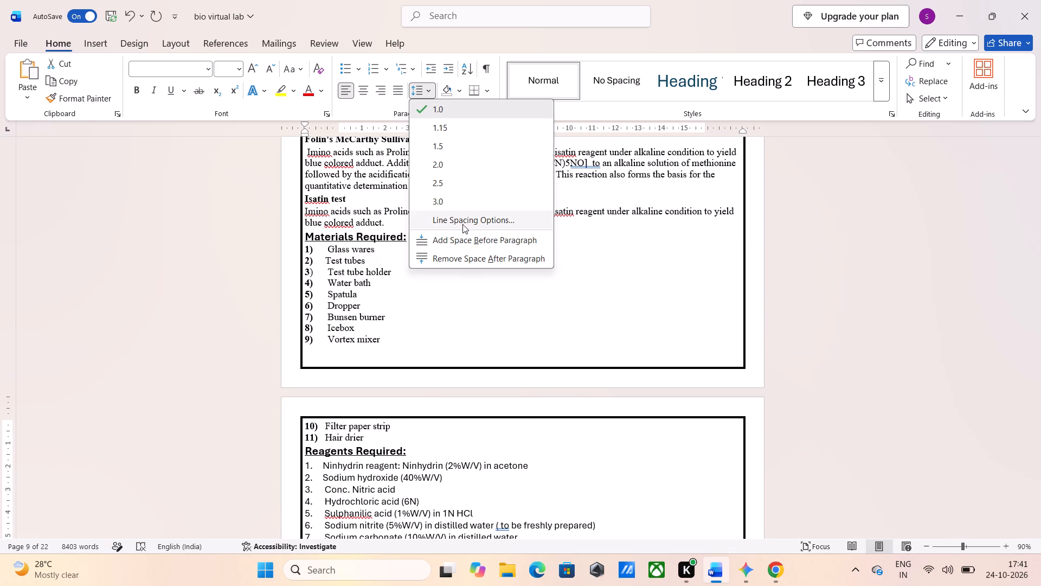
click(463, 219)
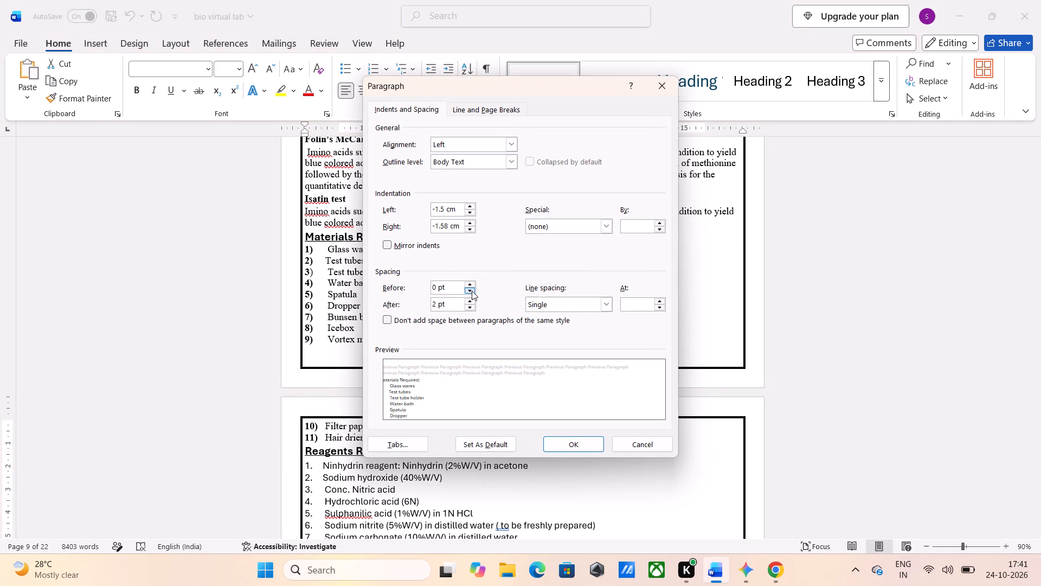
click(590, 443)
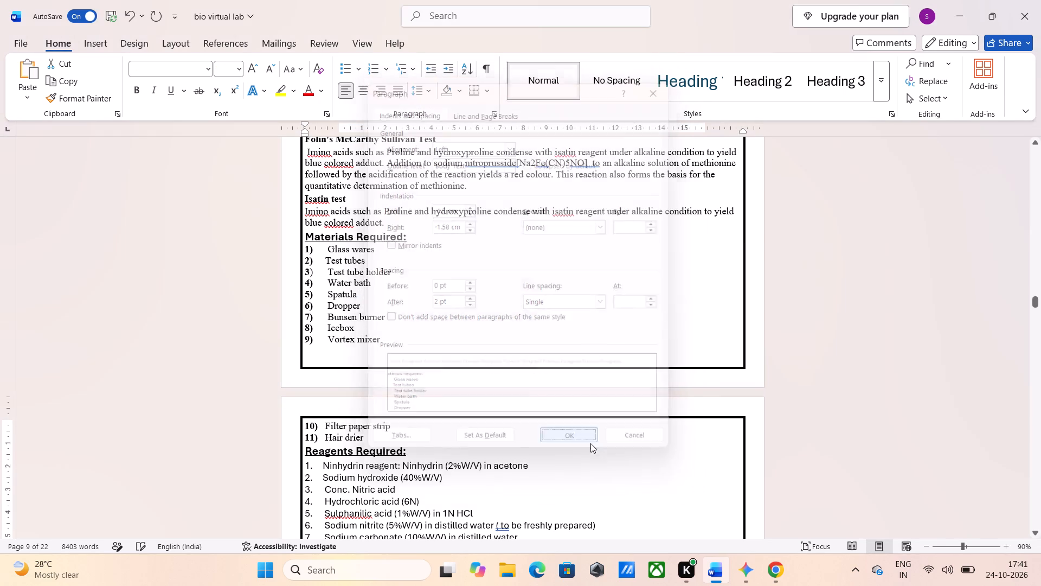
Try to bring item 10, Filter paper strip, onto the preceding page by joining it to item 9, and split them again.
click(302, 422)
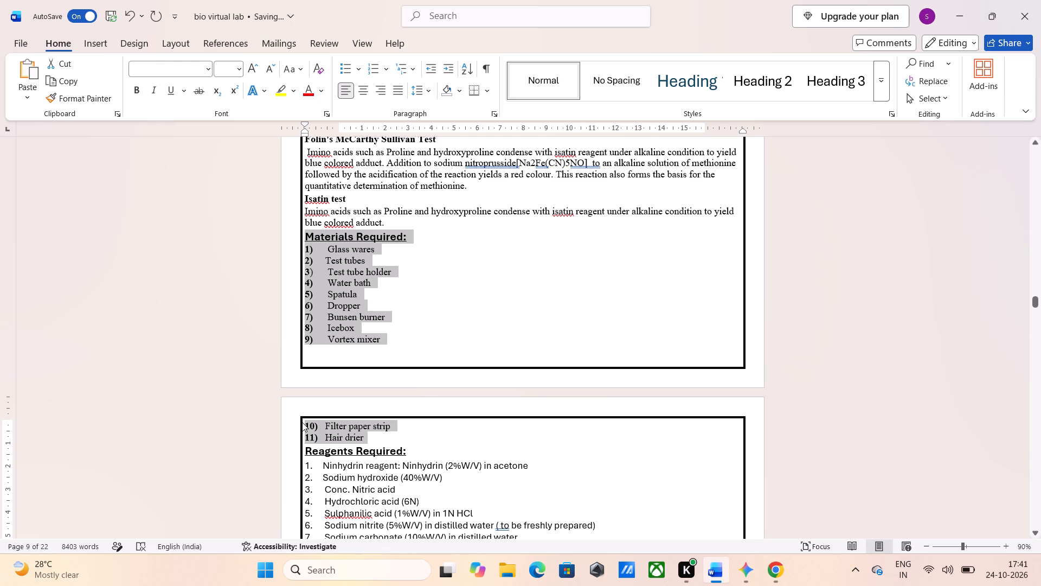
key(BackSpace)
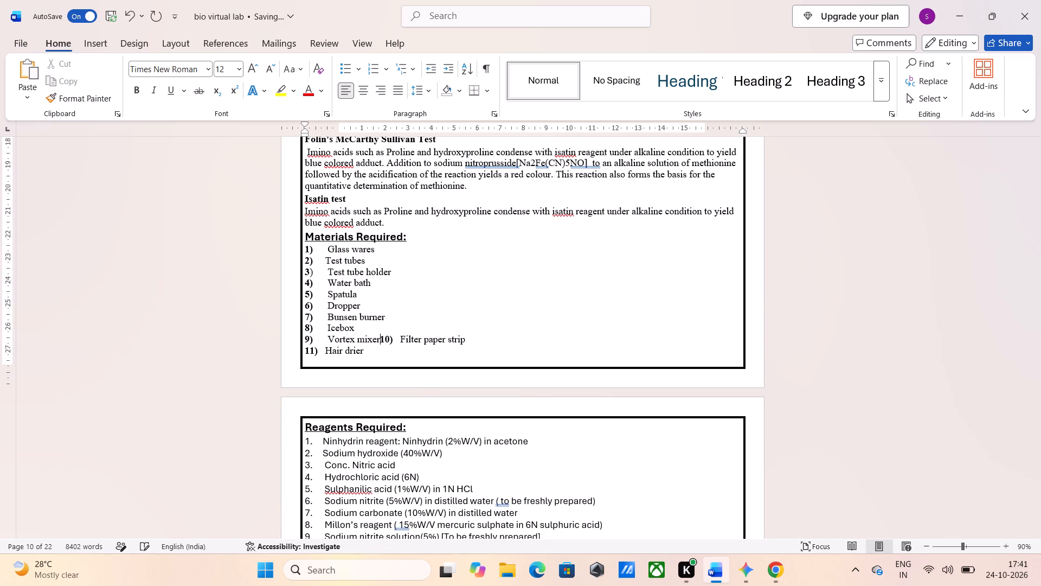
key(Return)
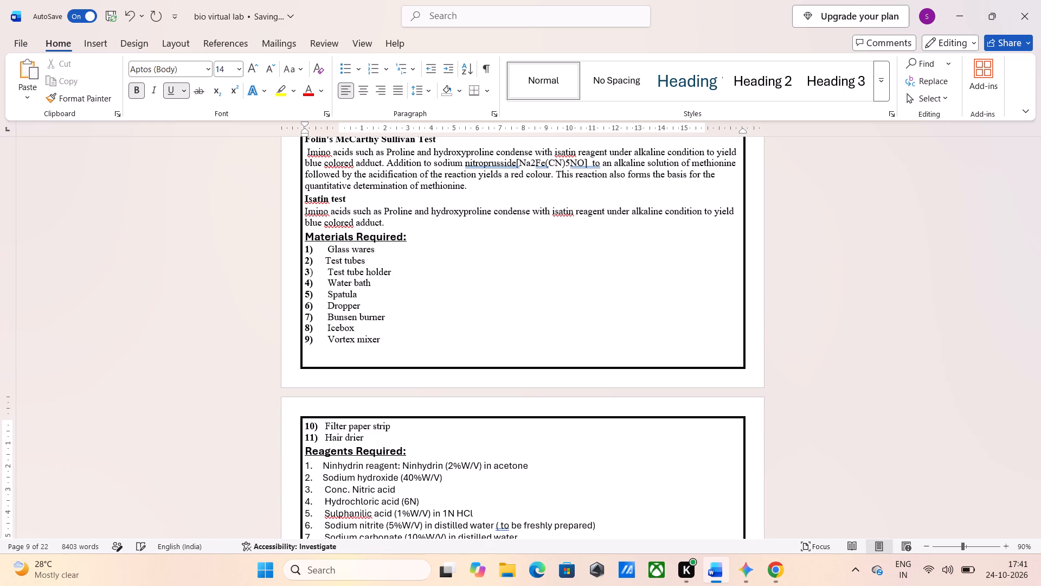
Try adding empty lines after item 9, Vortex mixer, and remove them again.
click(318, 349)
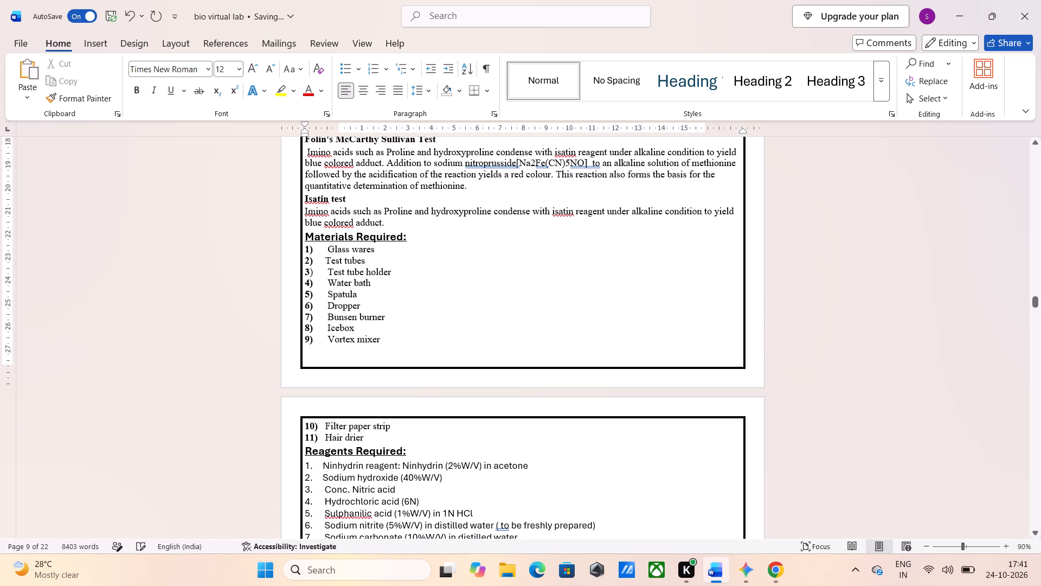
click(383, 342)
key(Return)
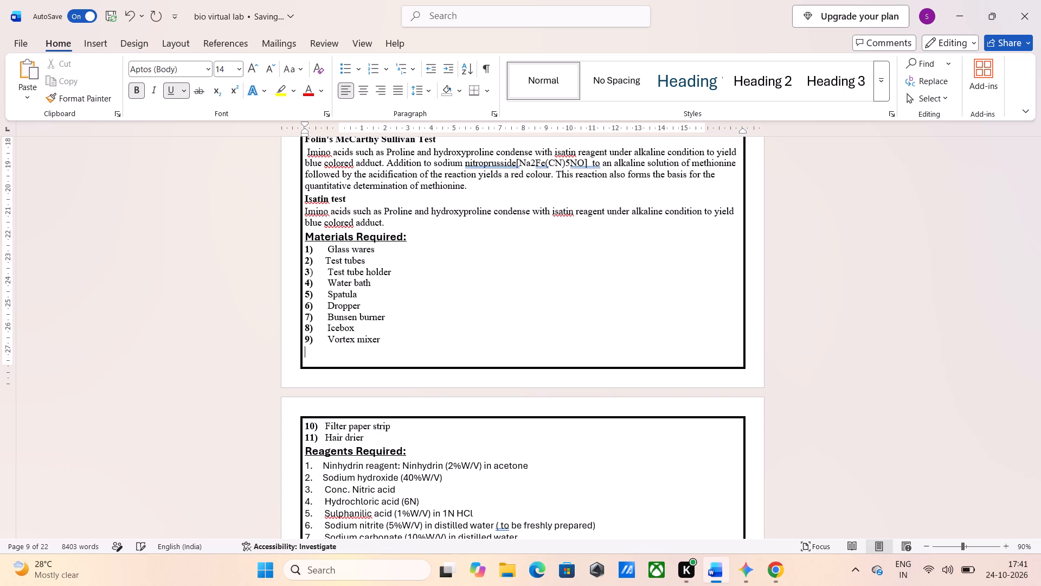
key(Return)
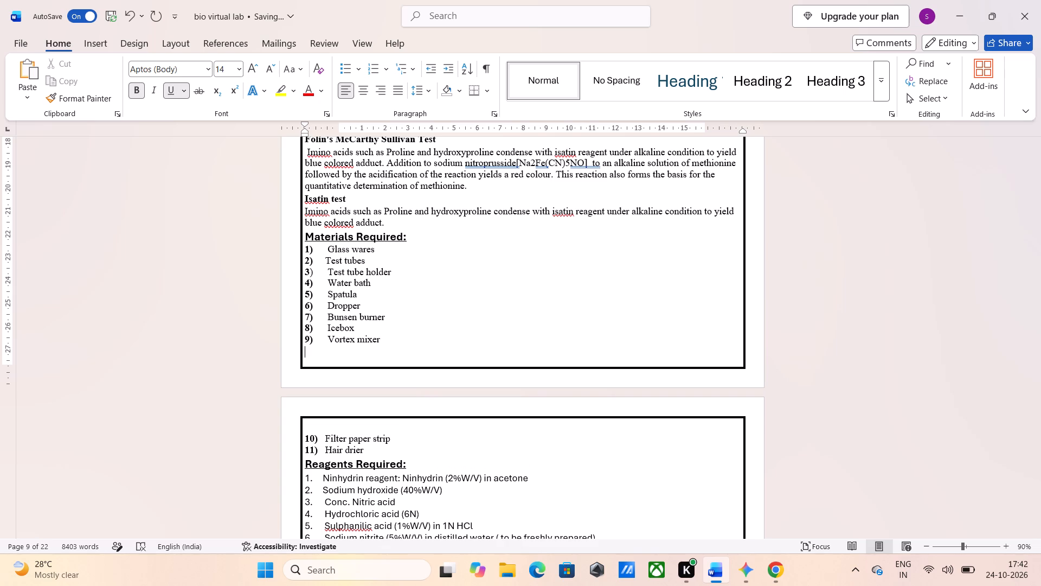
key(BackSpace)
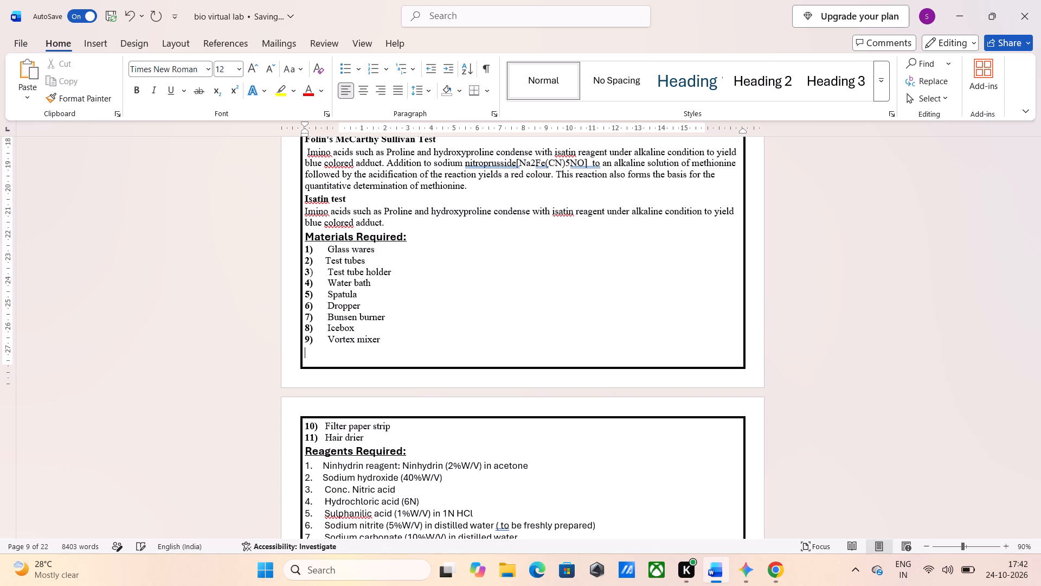
Set the font size of the Materials Required heading to 12.
click(290, 235)
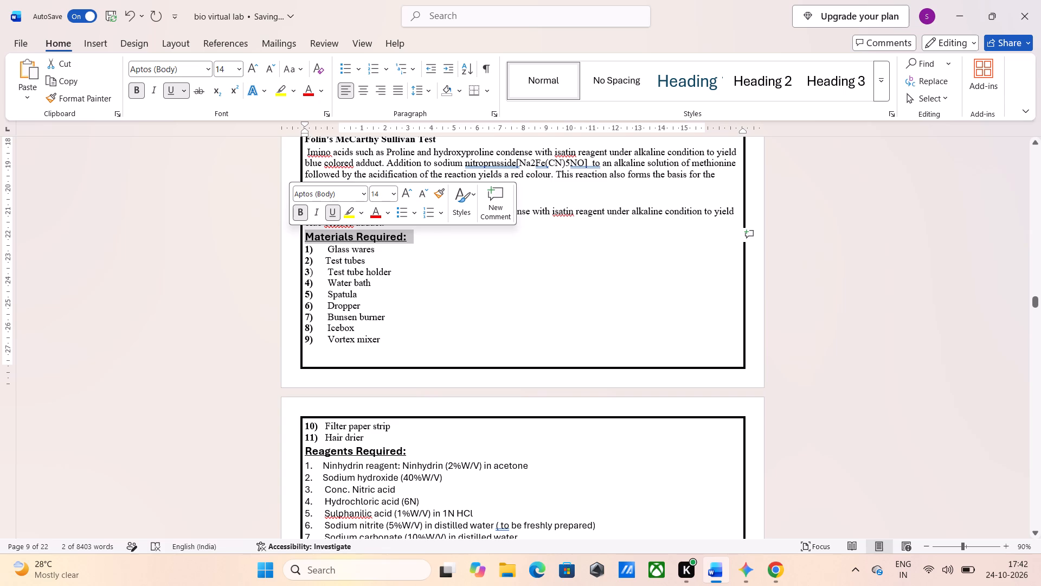
click(236, 73)
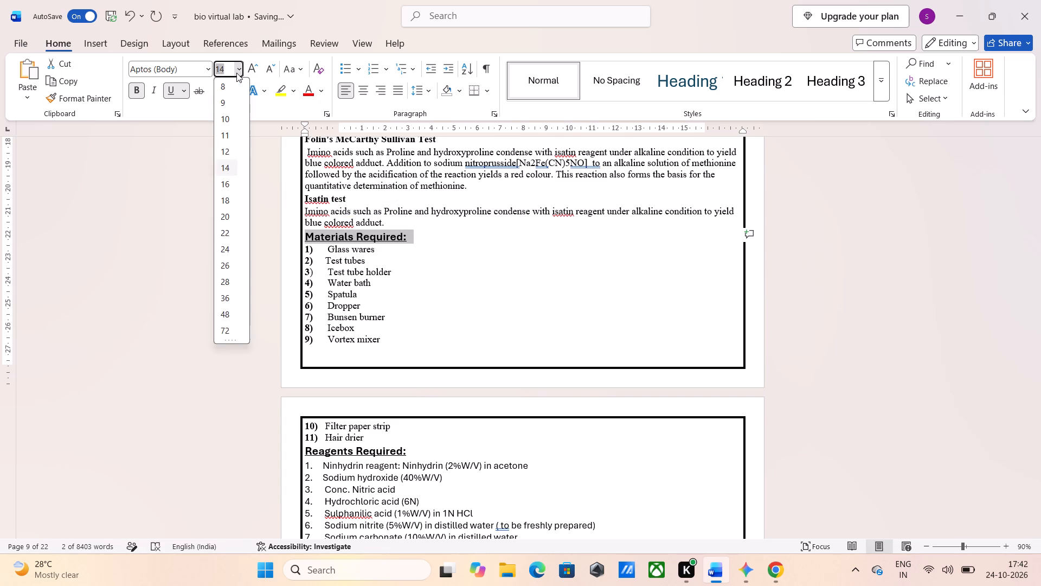
click(235, 146)
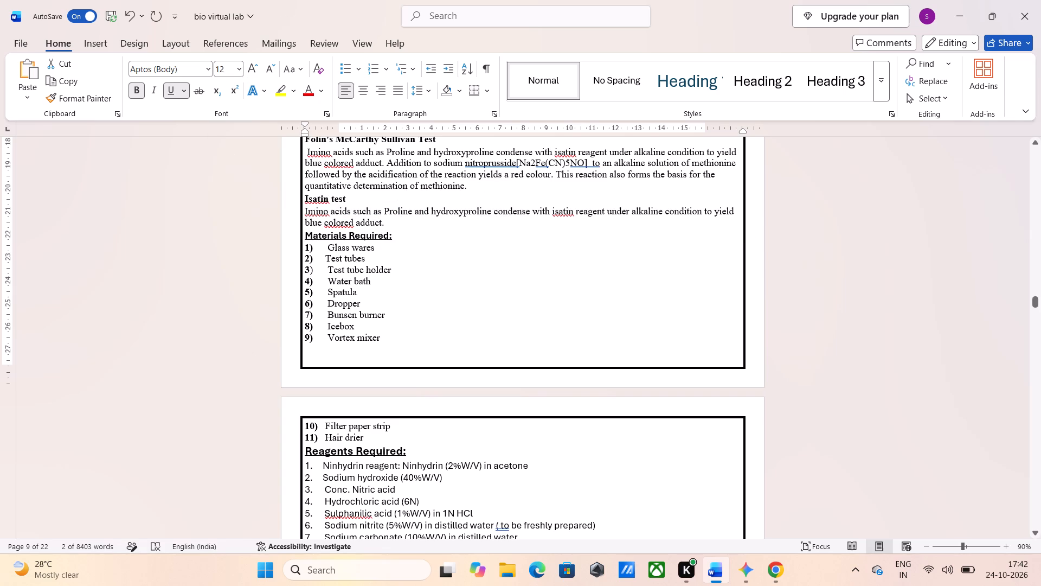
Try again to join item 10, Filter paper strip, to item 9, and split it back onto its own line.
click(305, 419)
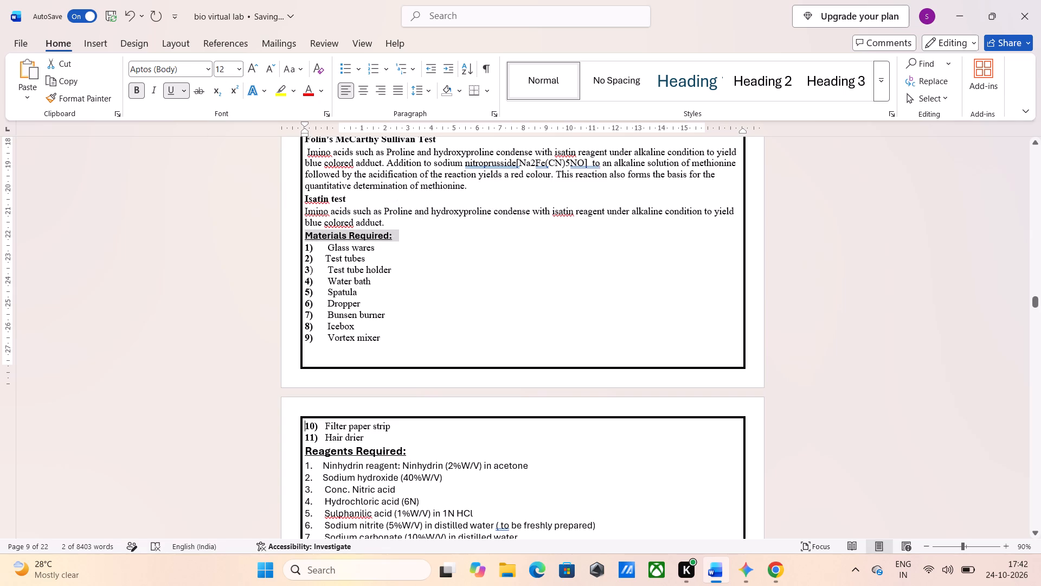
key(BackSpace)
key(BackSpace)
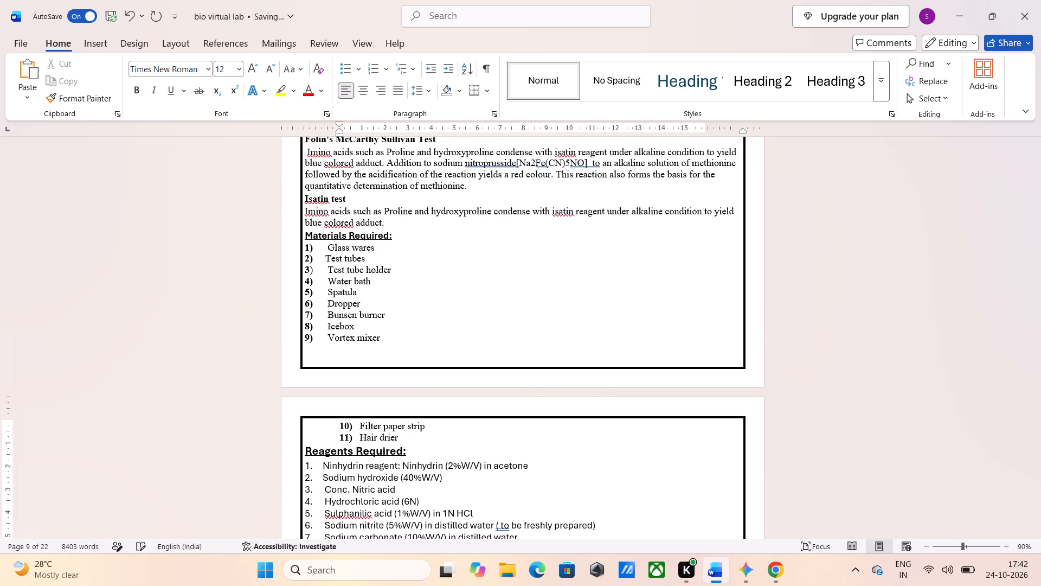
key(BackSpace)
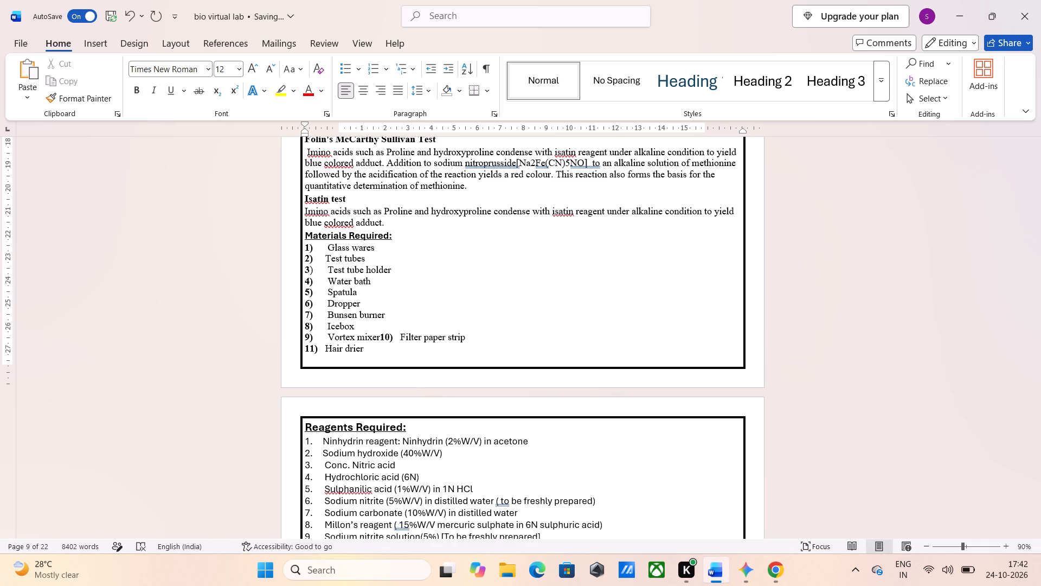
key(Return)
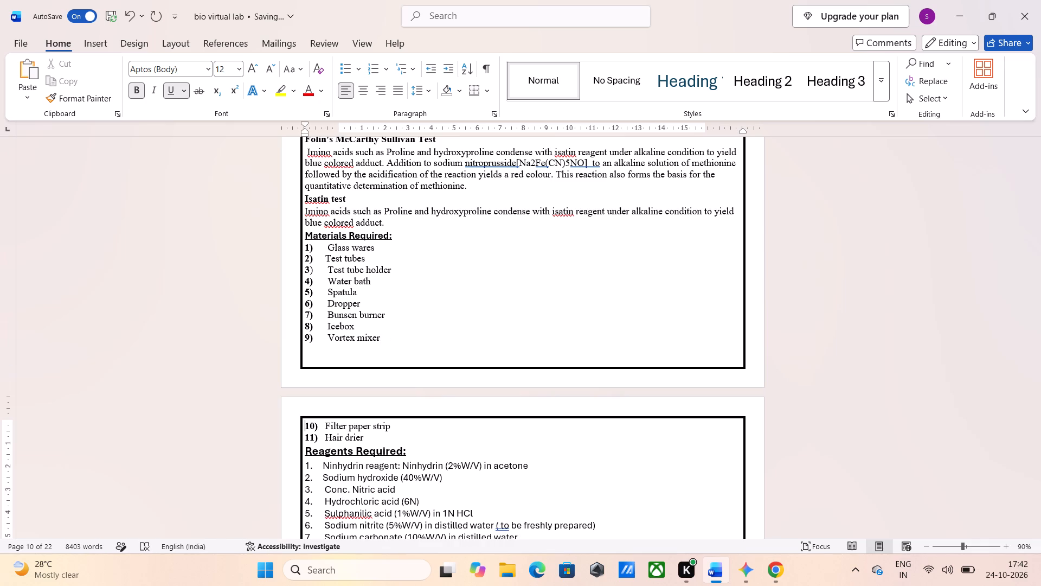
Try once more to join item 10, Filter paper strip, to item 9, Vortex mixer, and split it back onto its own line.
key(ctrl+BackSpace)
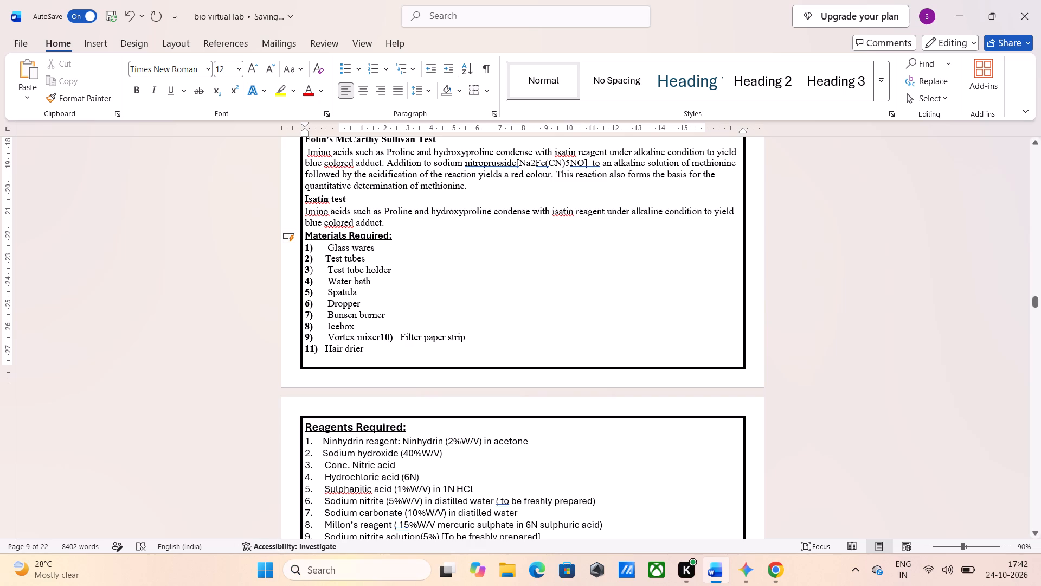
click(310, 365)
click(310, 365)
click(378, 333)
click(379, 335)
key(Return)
Change the font of the entire document to Times New Roman.
scroll(379, 335, down, 3)
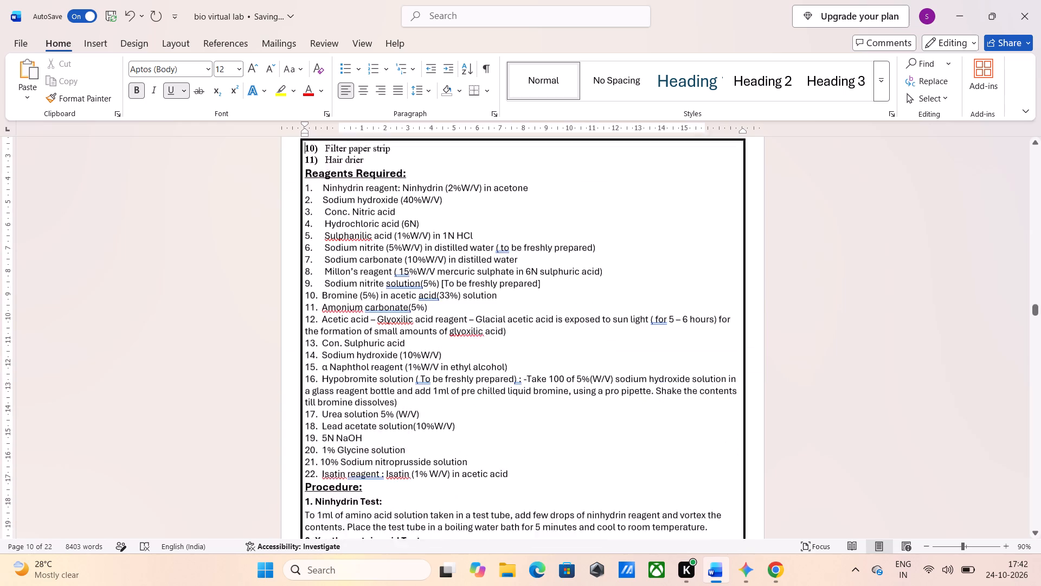
scroll(379, 335, down, 2)
key(ctrl+a)
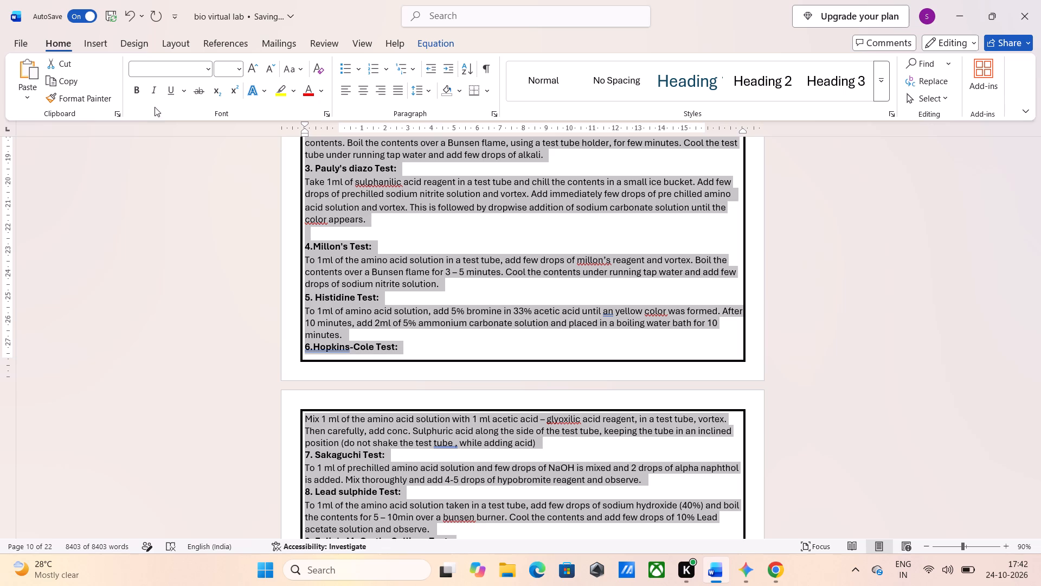
click(205, 73)
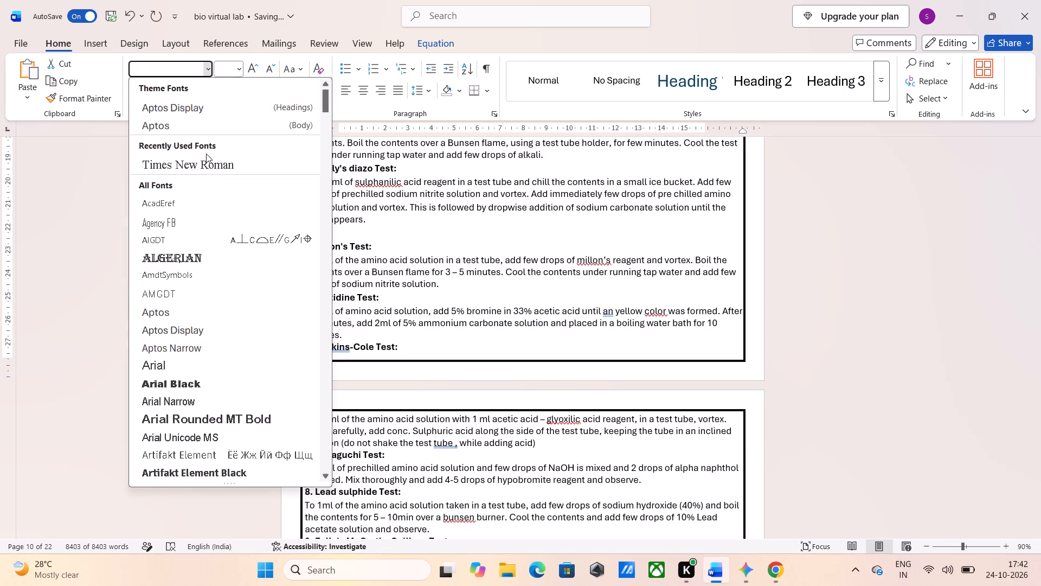
click(208, 163)
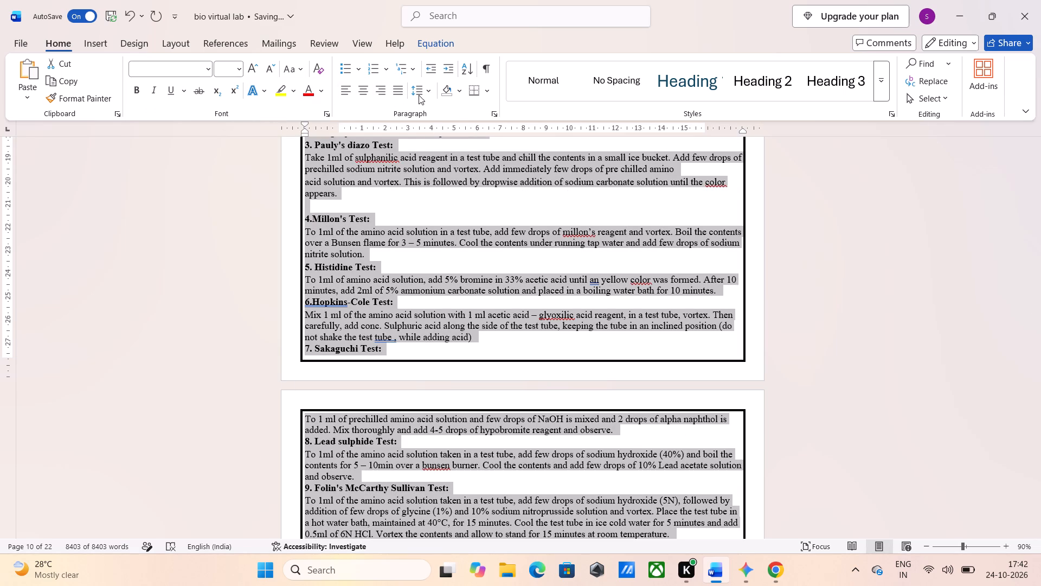
Set the paragraph spacing of the whole document to 0 pt before and 2 pt after.
click(433, 93)
click(458, 219)
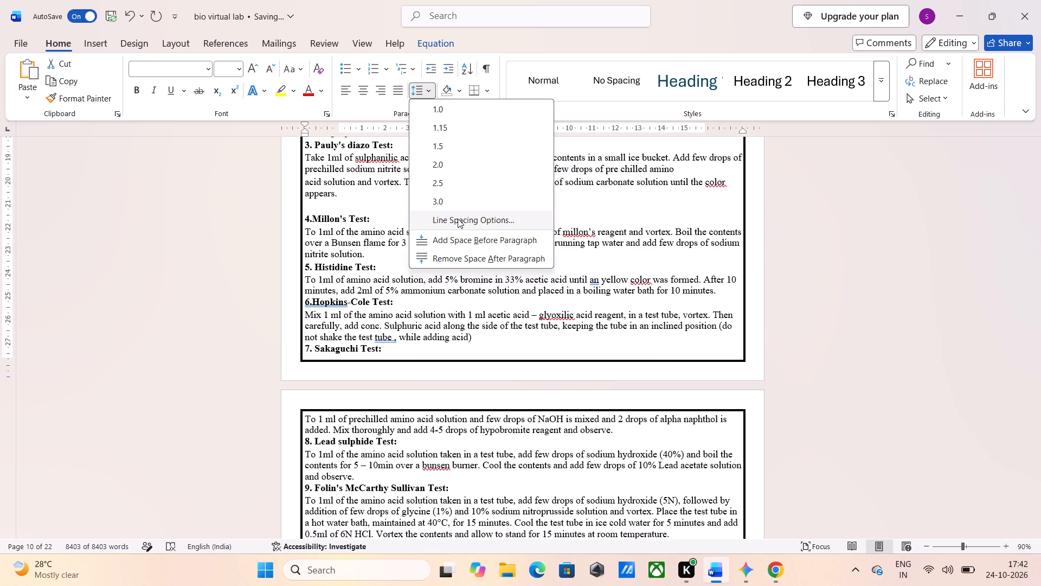
click(447, 302)
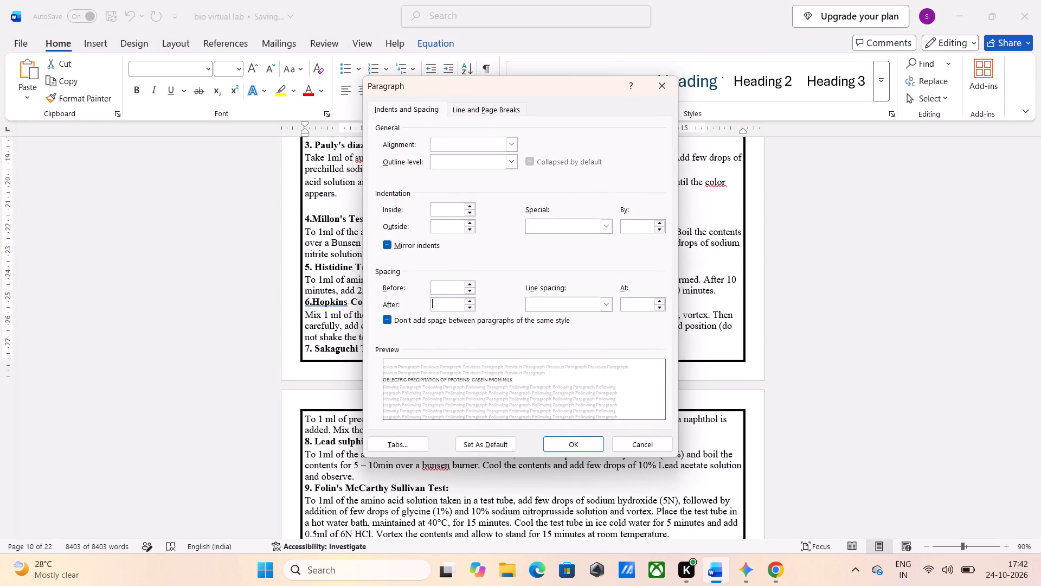
key(2)
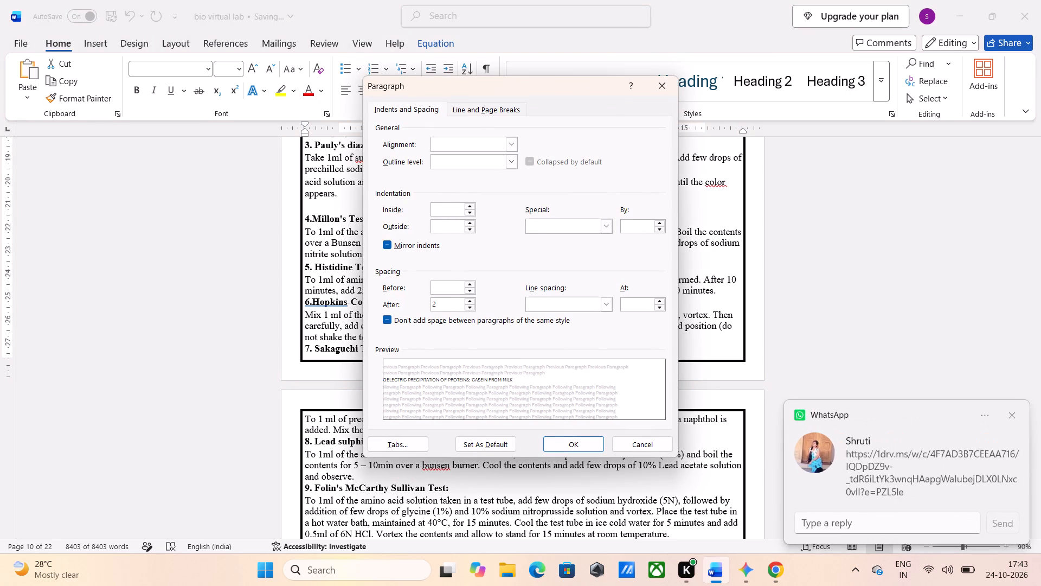
key(space)
text(pt)
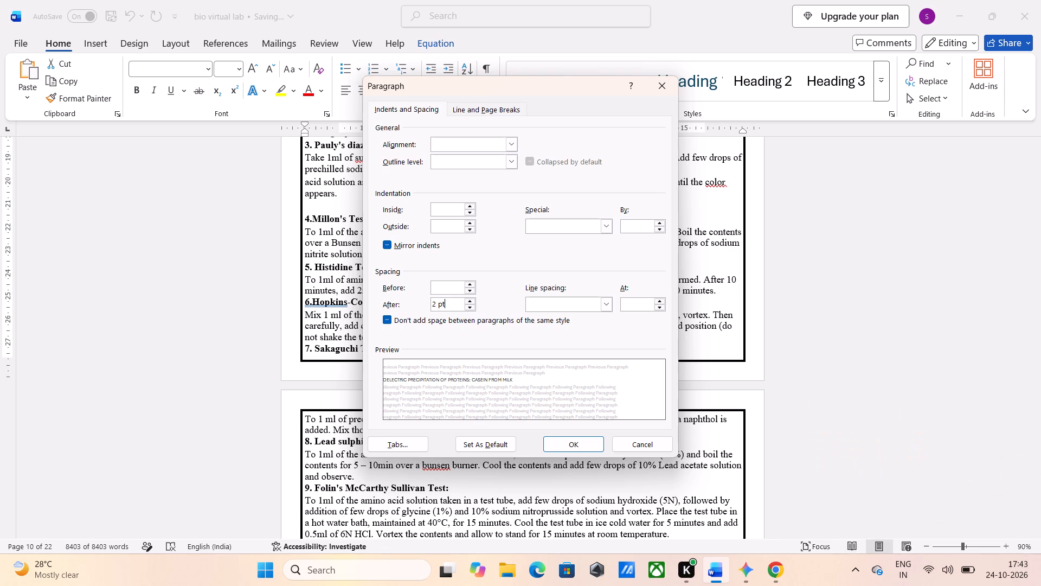
click(447, 287)
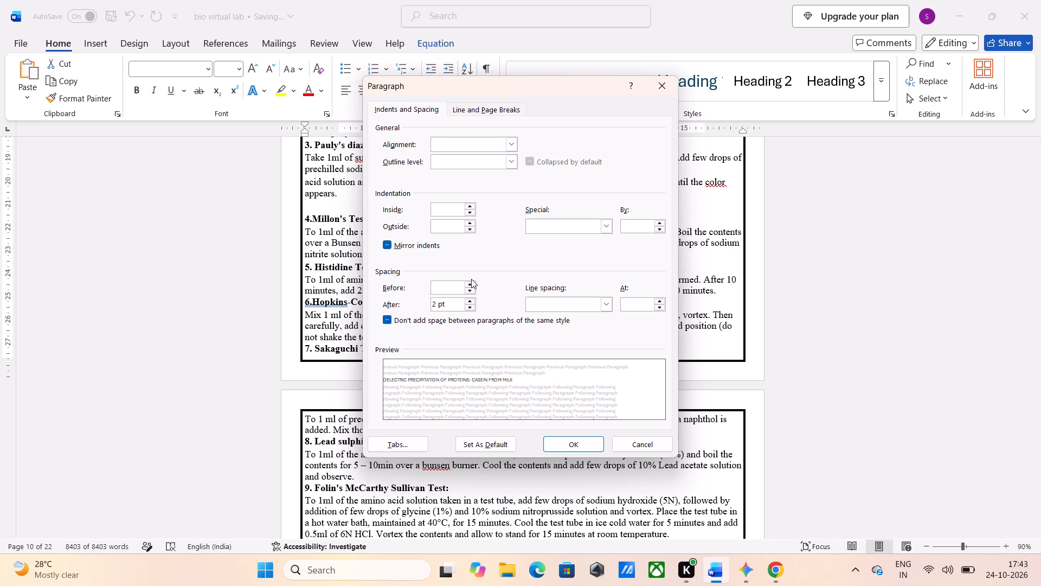
click(470, 282)
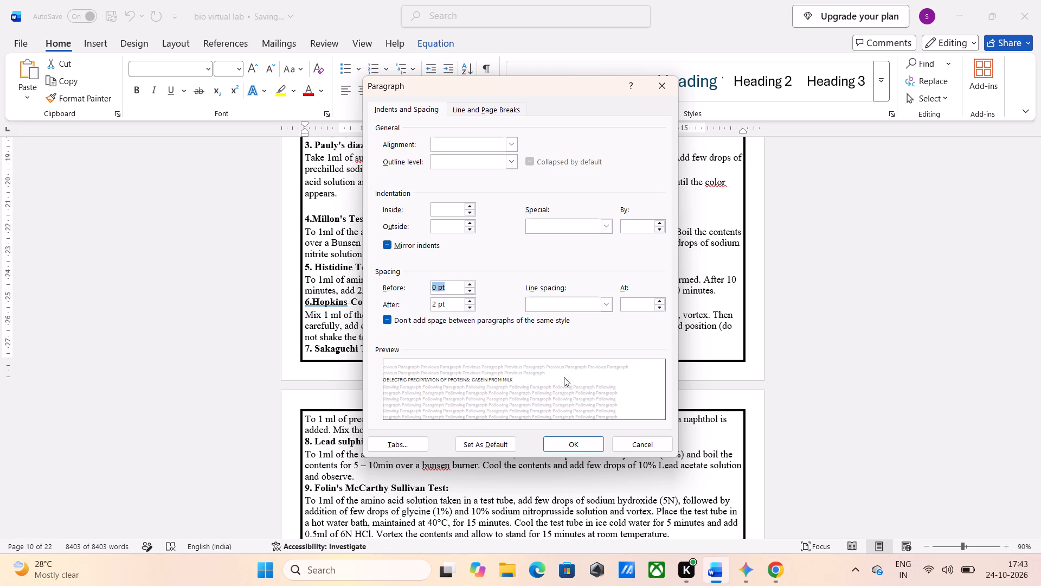
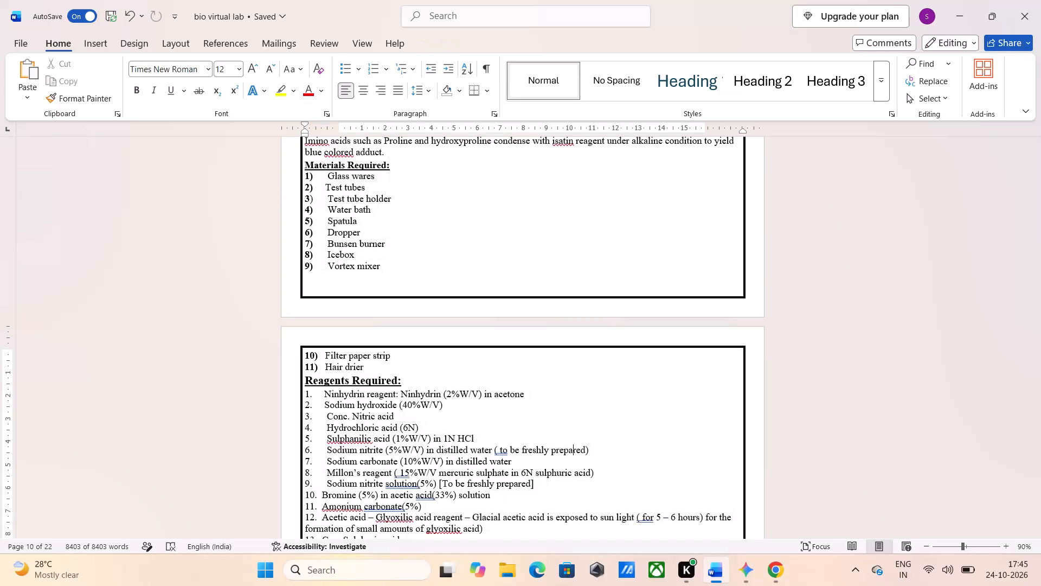
Delete the empty line above the 4. Millon's Test heading in the Procedure section.
scroll(573, 447, down, 4)
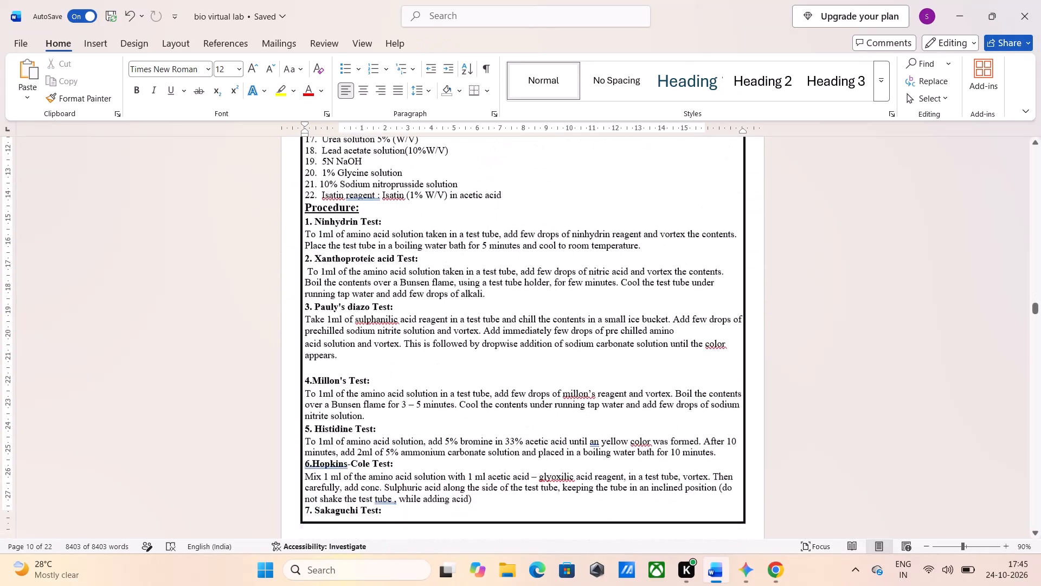
scroll(573, 447, down, 3)
scroll(573, 447, up, 4)
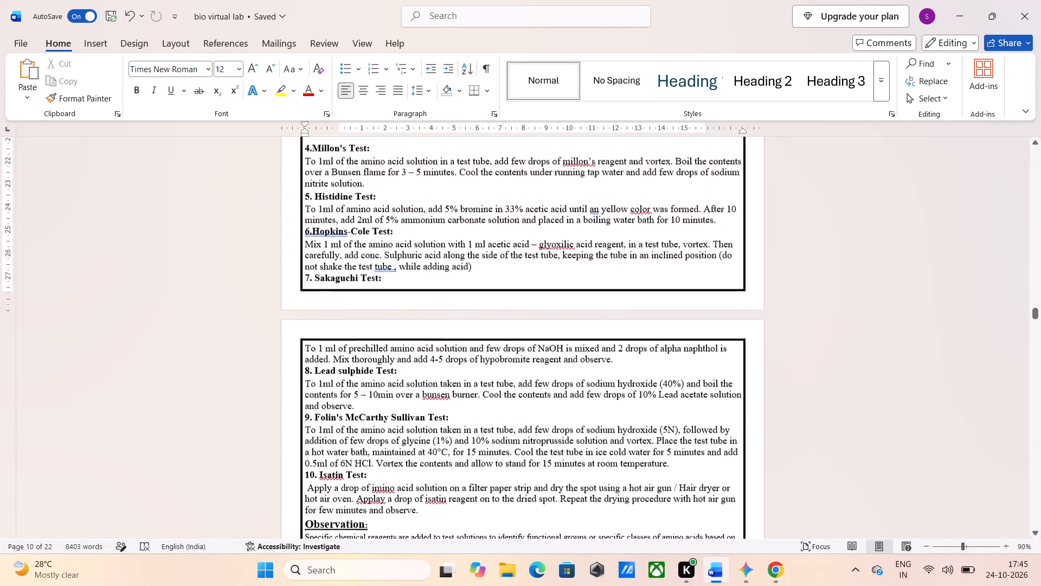
scroll(573, 447, up, 1)
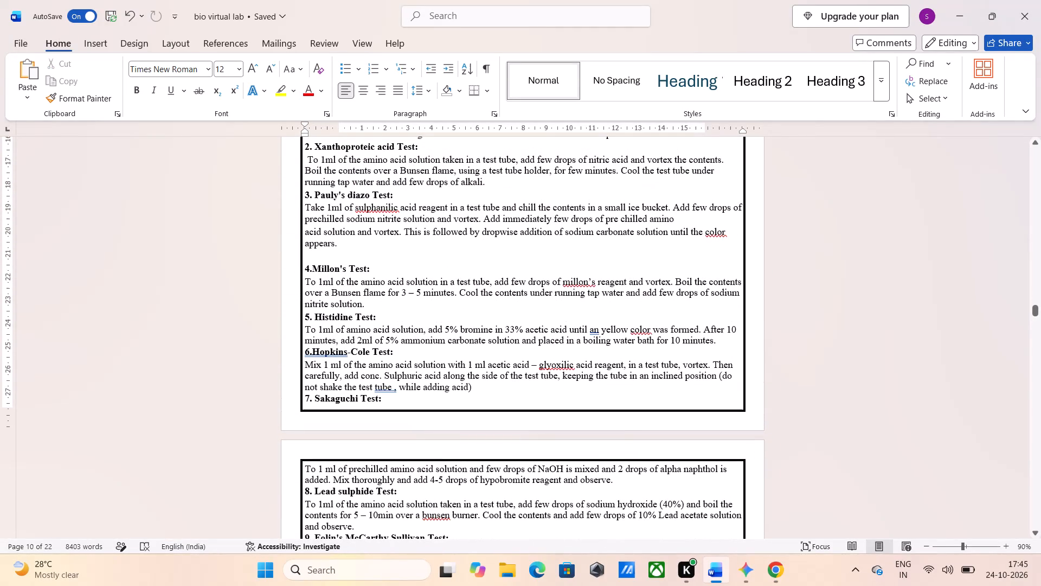
click(310, 257)
key(BackSpace)
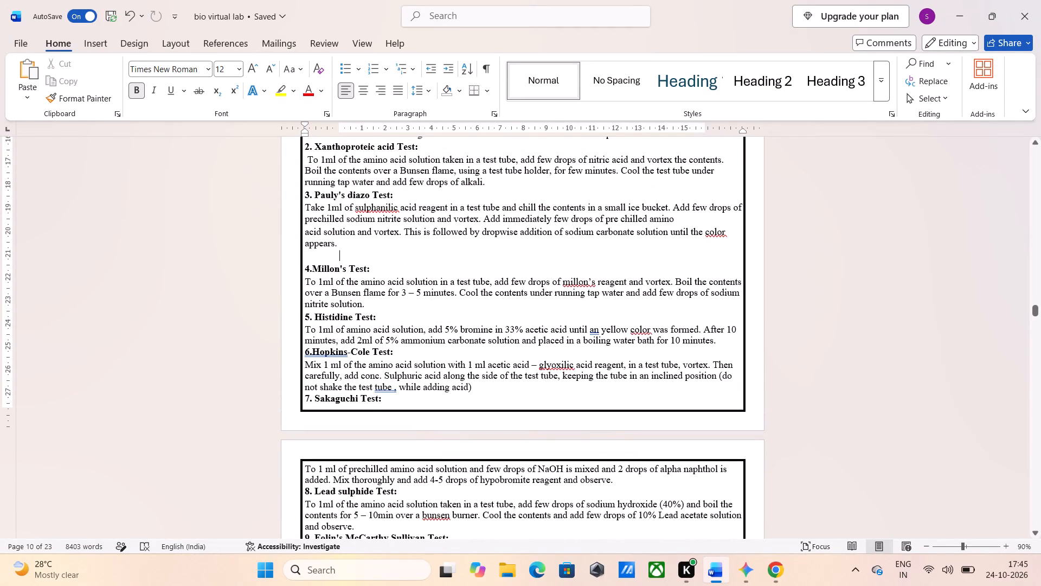
key(BackSpace)
Join the paragraph beginning "To 1 ml of prechilled amino acid solution" to the 7. Sakaguchi Test heading line.
scroll(310, 257, down, 1)
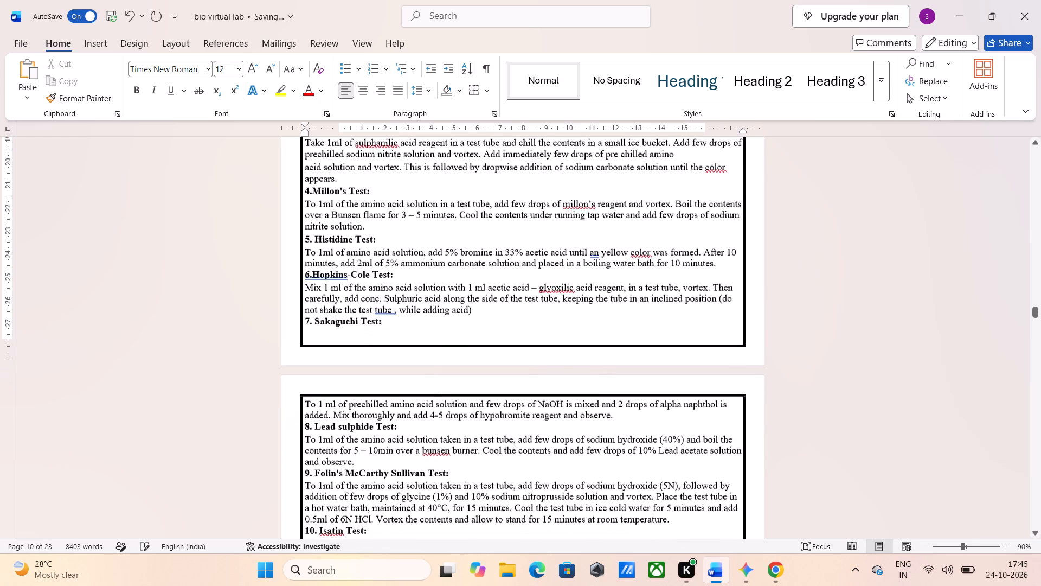
click(314, 339)
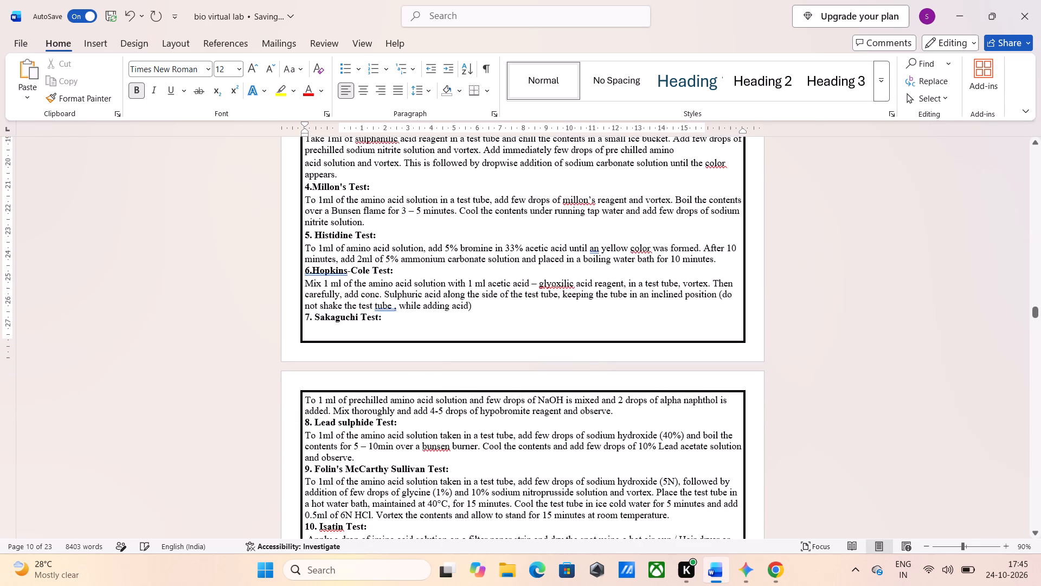
click(312, 334)
click(311, 402)
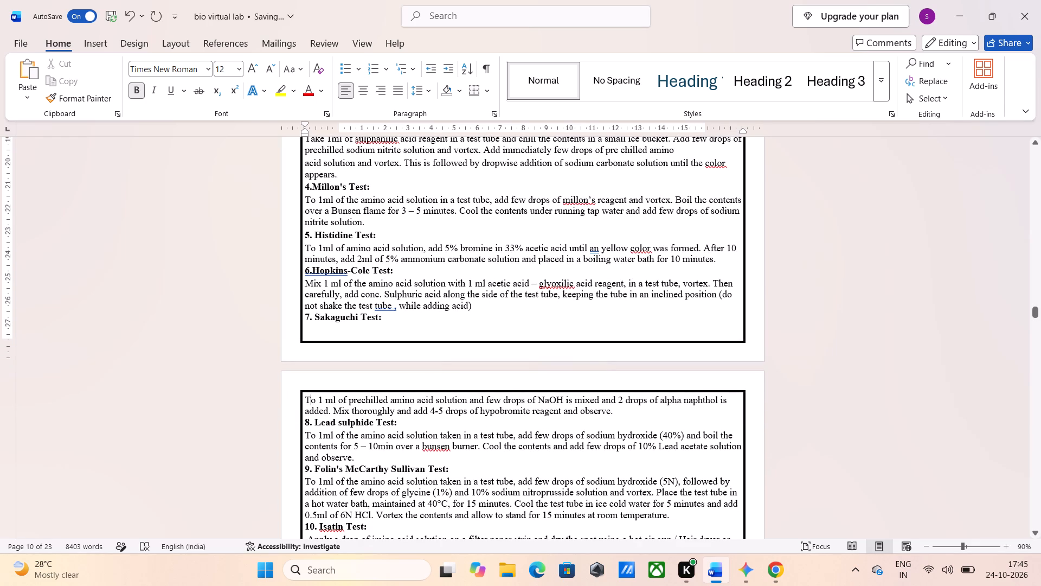
click(305, 401)
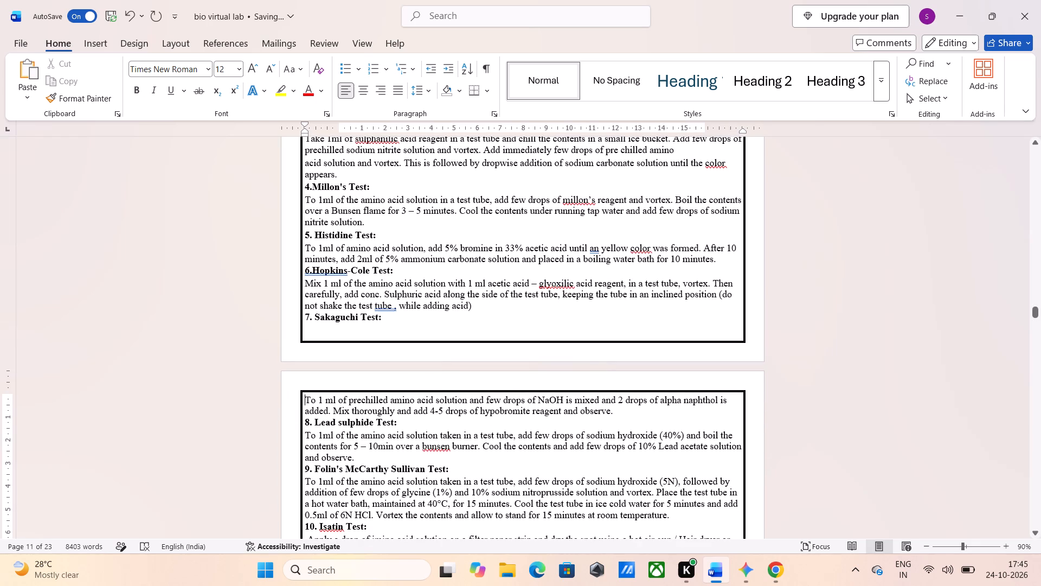
key(BackSpace)
key(BackSpace)
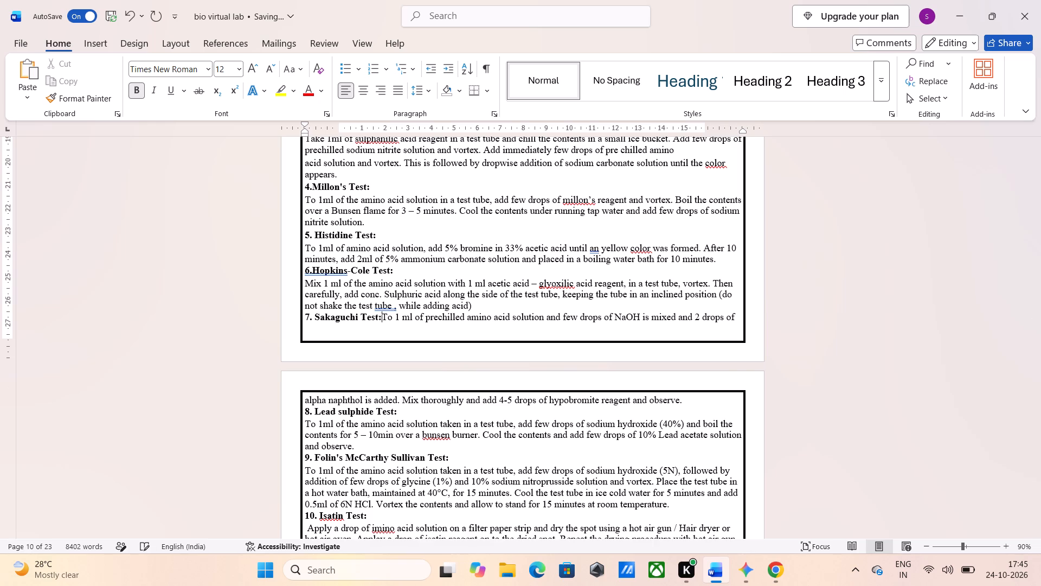
Reduce the page's bottom margin slightly so more of the Procedure text fits on the page.
scroll(305, 401, down, 1)
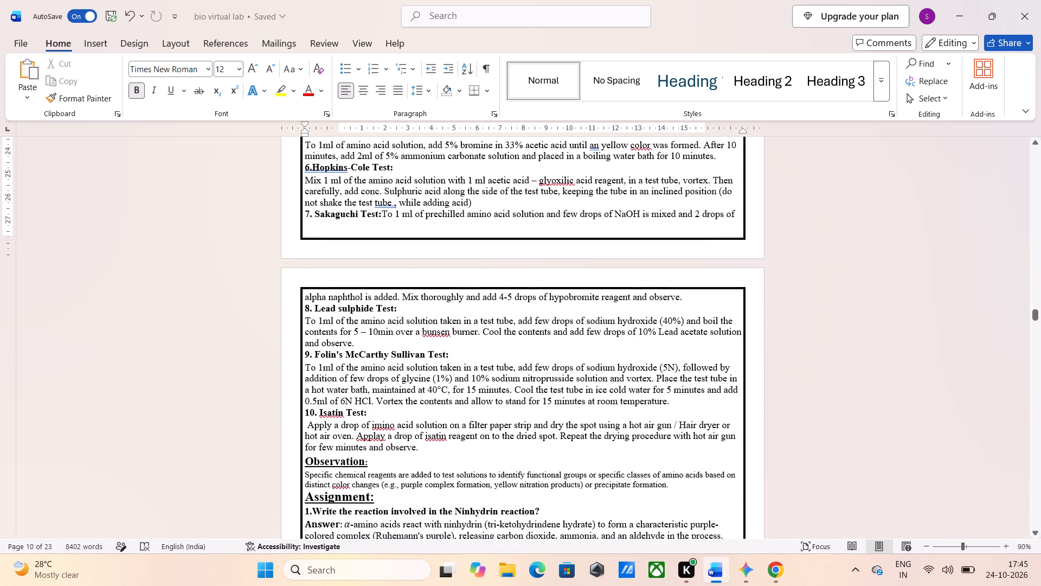
click(310, 235)
click(11, 219)
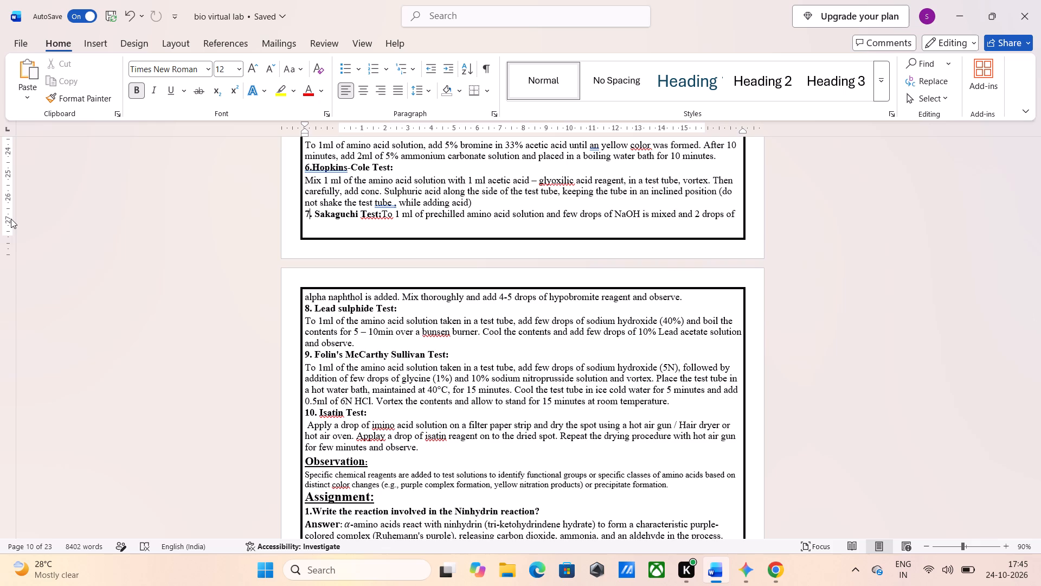
scroll(104, 220, up, 3)
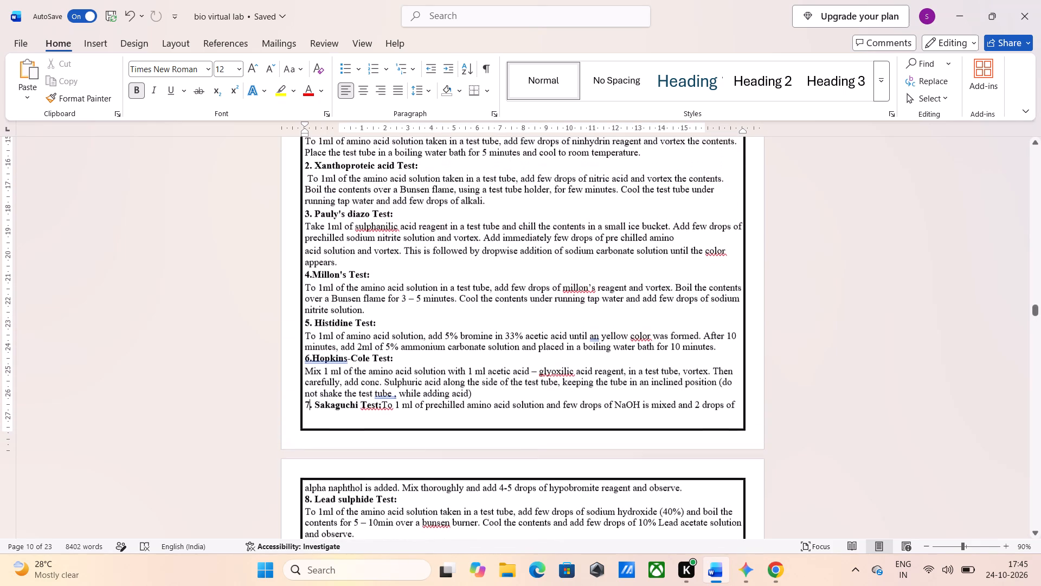
click(10, 412)
drag(7, 426, 8, 432)
Insert four blank lines above the Qualitative Analysis of Amino Acid title to push it onto the next page.
scroll(8, 432, down, 1)
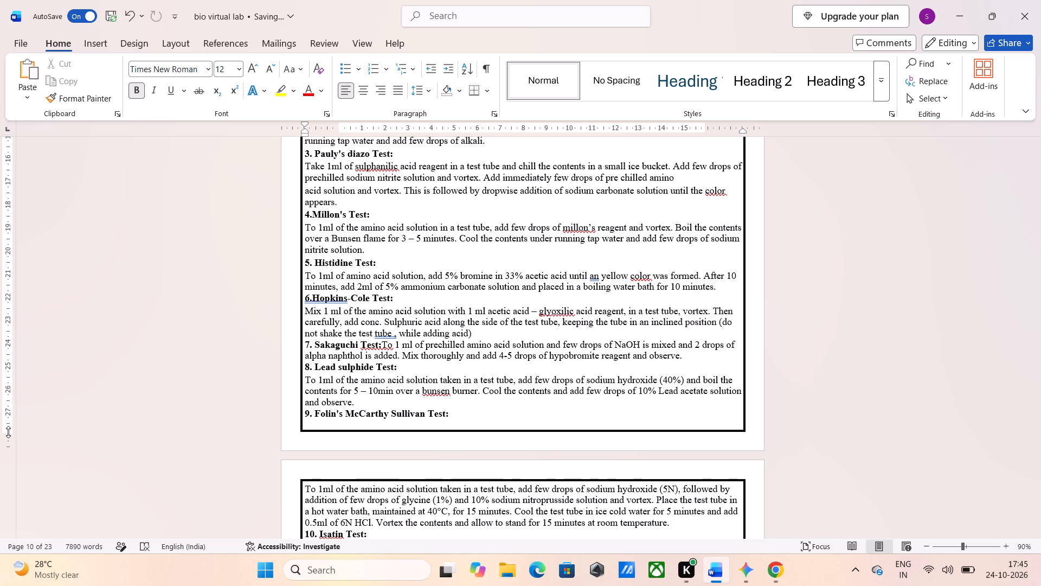
scroll(8, 432, down, 2)
scroll(189, 343, up, 10)
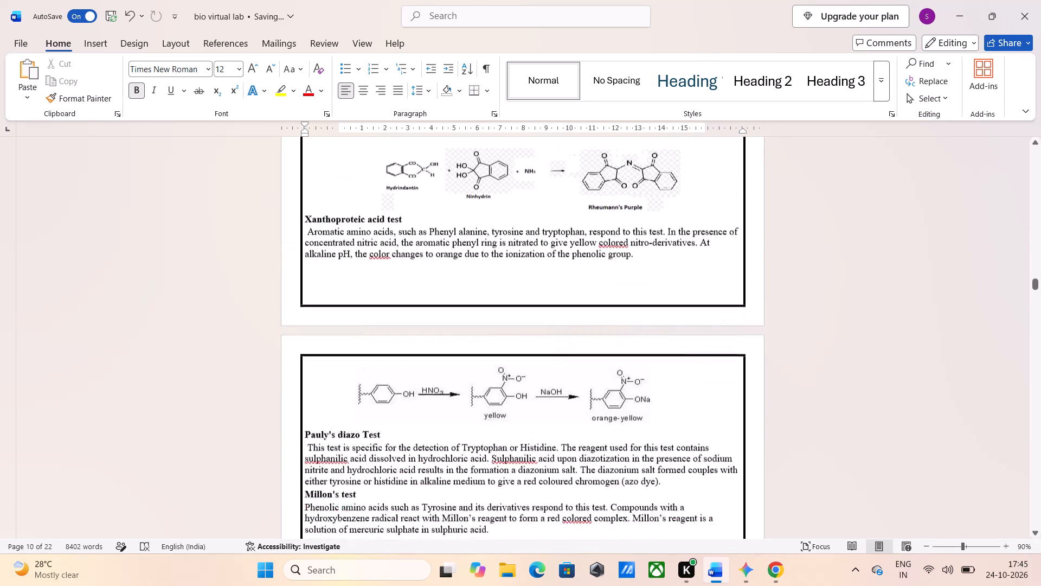
scroll(189, 343, up, 3)
scroll(189, 343, down, 1)
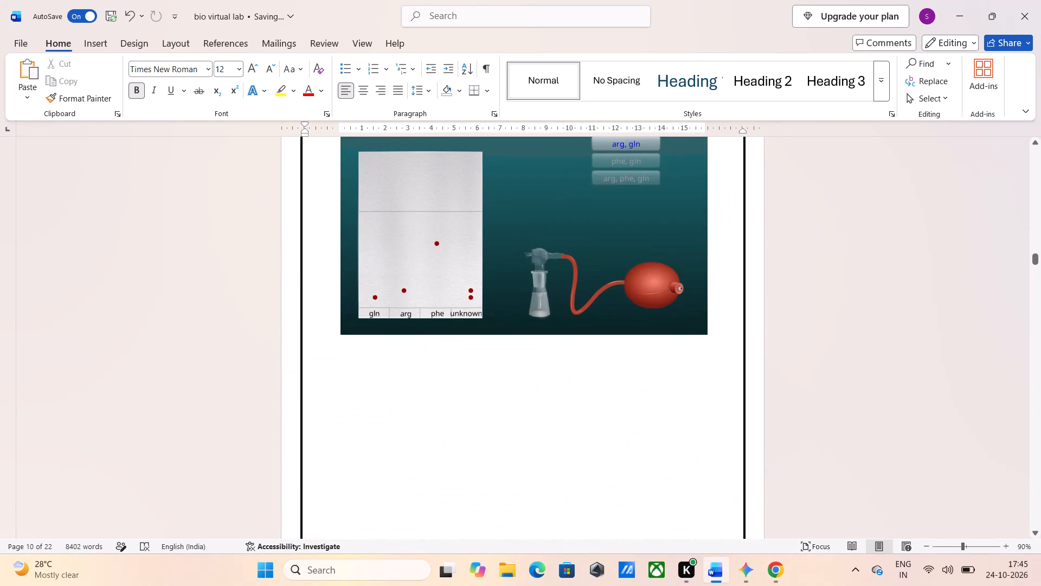
scroll(189, 343, down, 2)
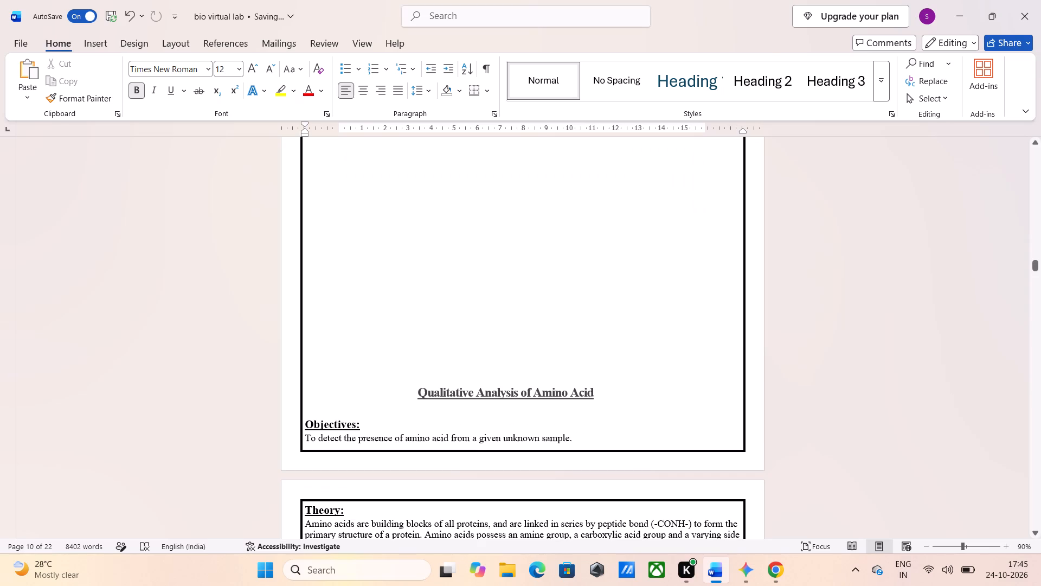
click(411, 386)
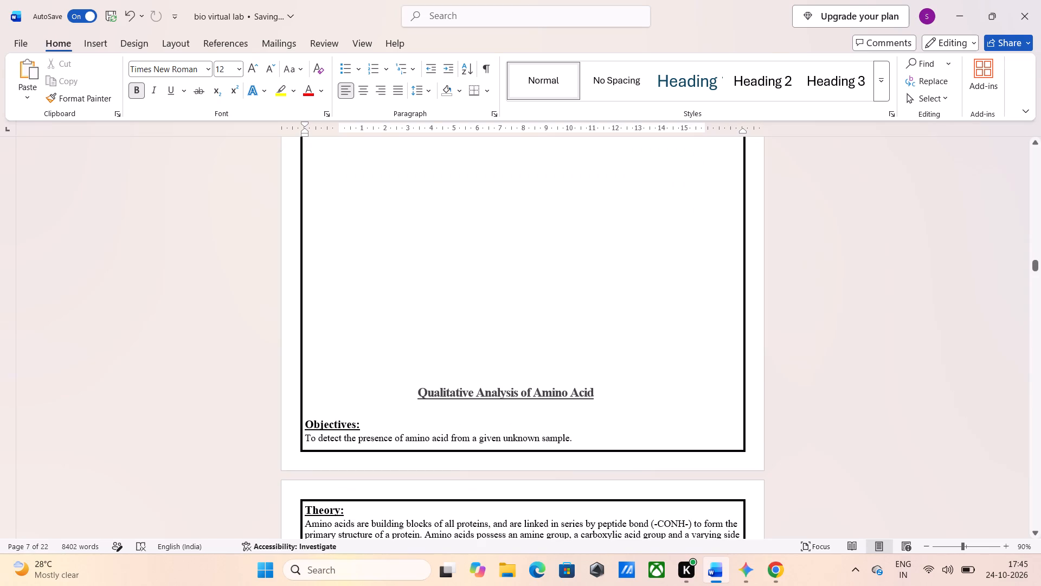
key(Return)
key(Return)
key(Return)
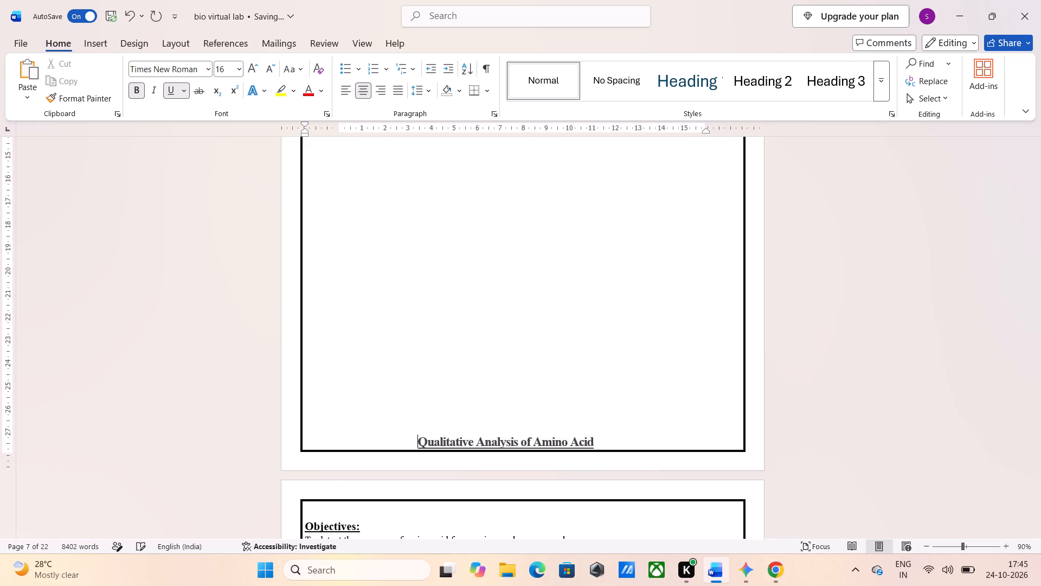
key(Return)
Review the page flow of the amino acid experiment from the Principle section through the assignment answers and test images.
scroll(411, 386, down, 5)
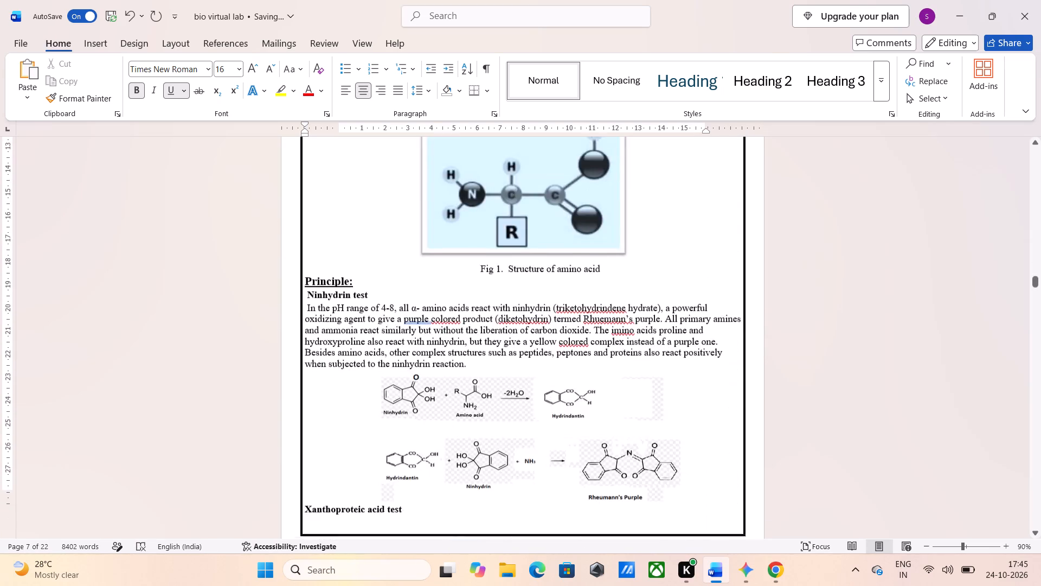
scroll(411, 386, down, 1)
scroll(411, 386, up, 1)
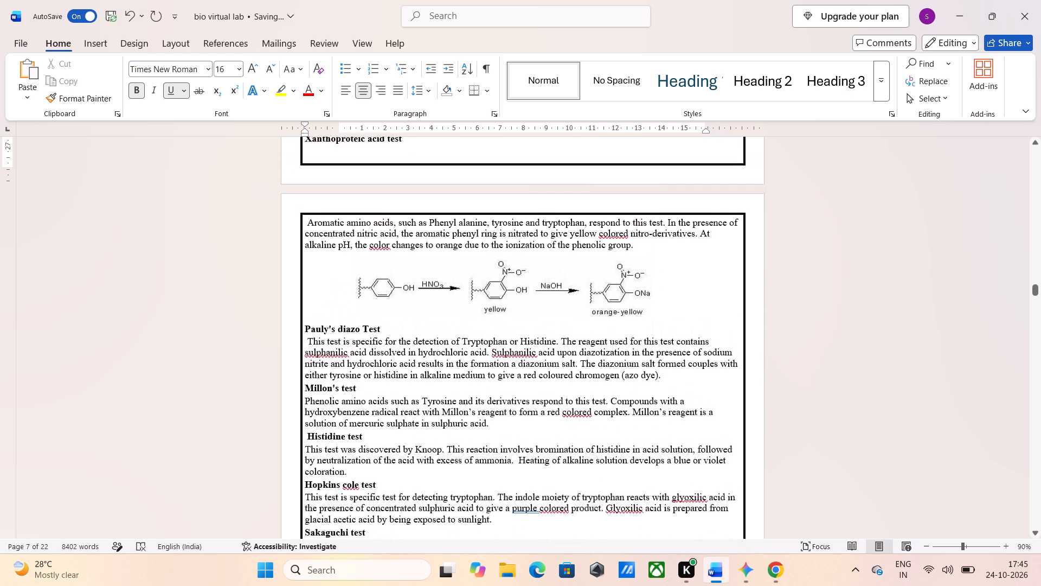
scroll(411, 386, up, 1)
click(346, 199)
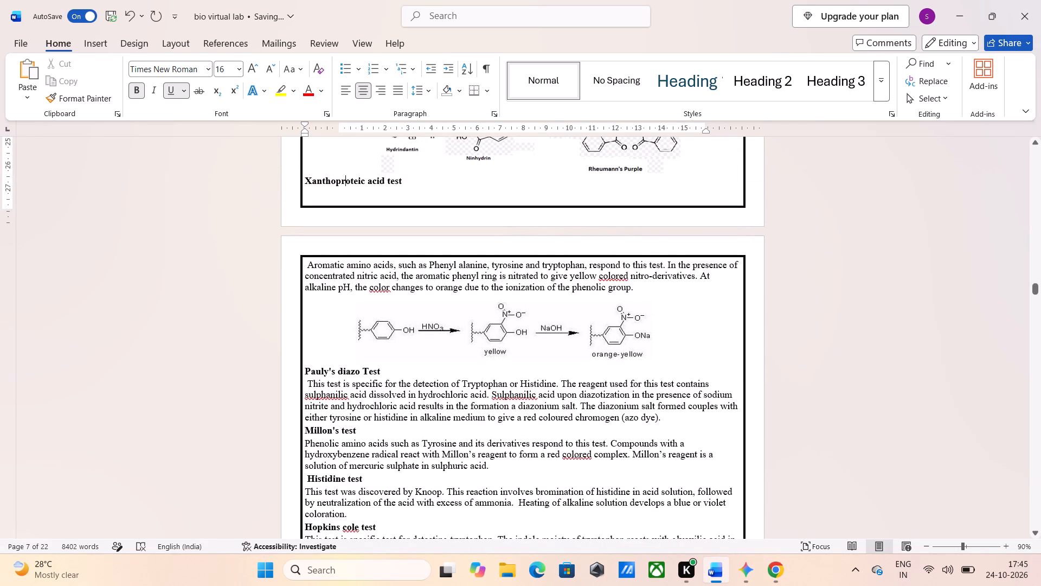
scroll(423, 212, down, 6)
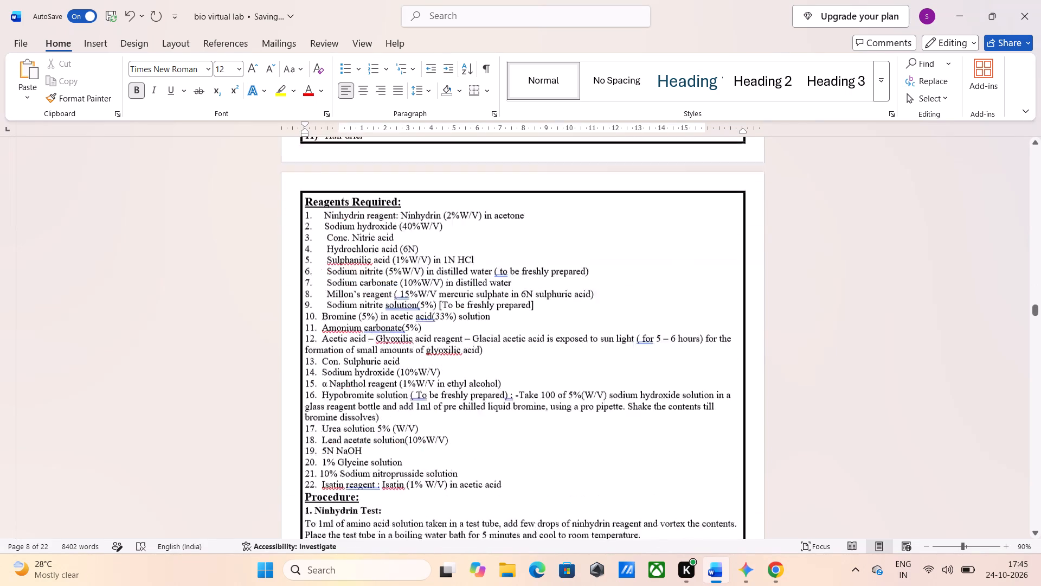
scroll(423, 212, down, 3)
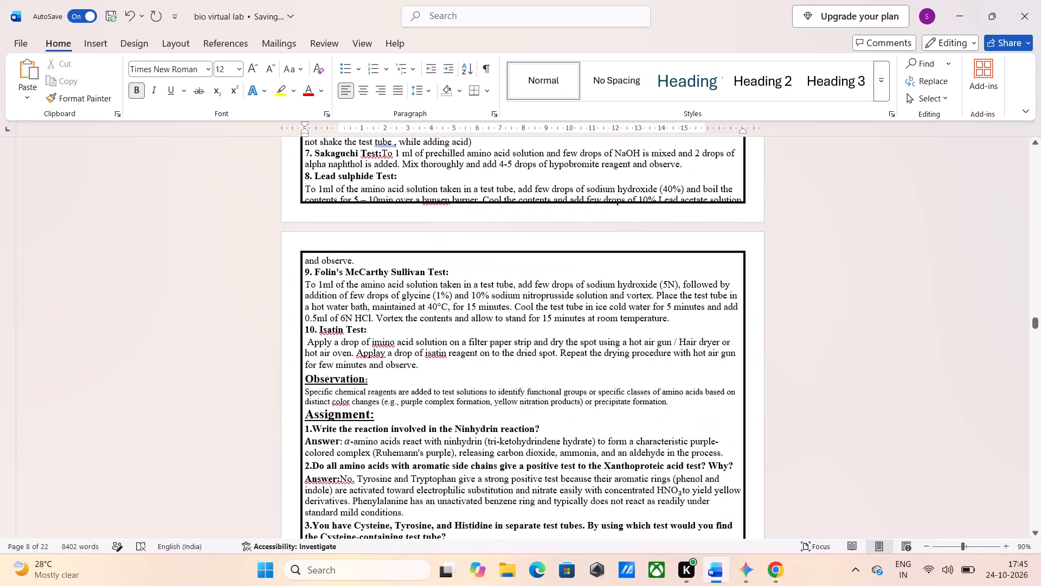
scroll(423, 212, down, 2)
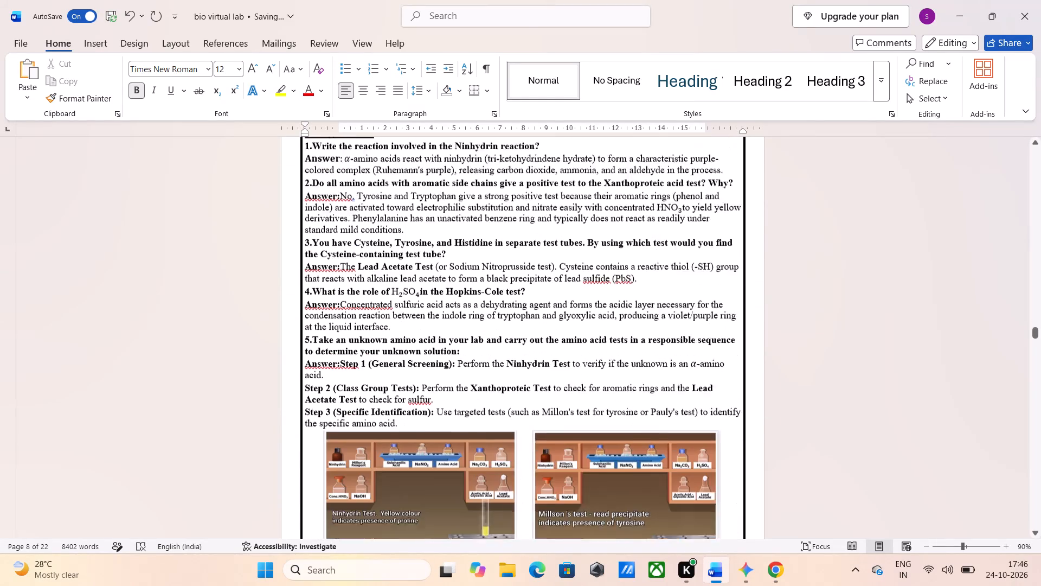
scroll(423, 212, down, 1)
scroll(423, 212, up, 1)
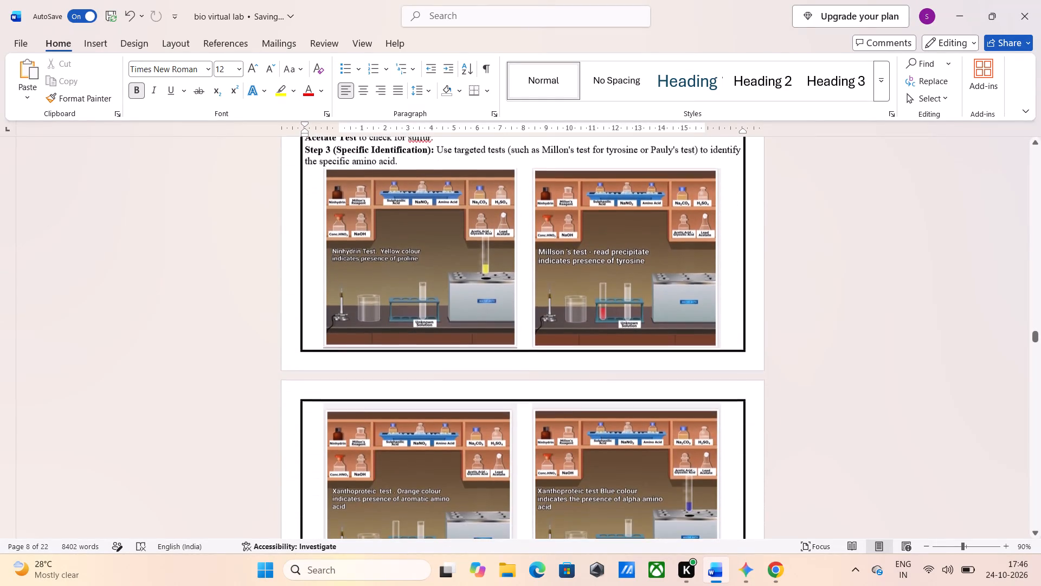
scroll(423, 212, up, 1)
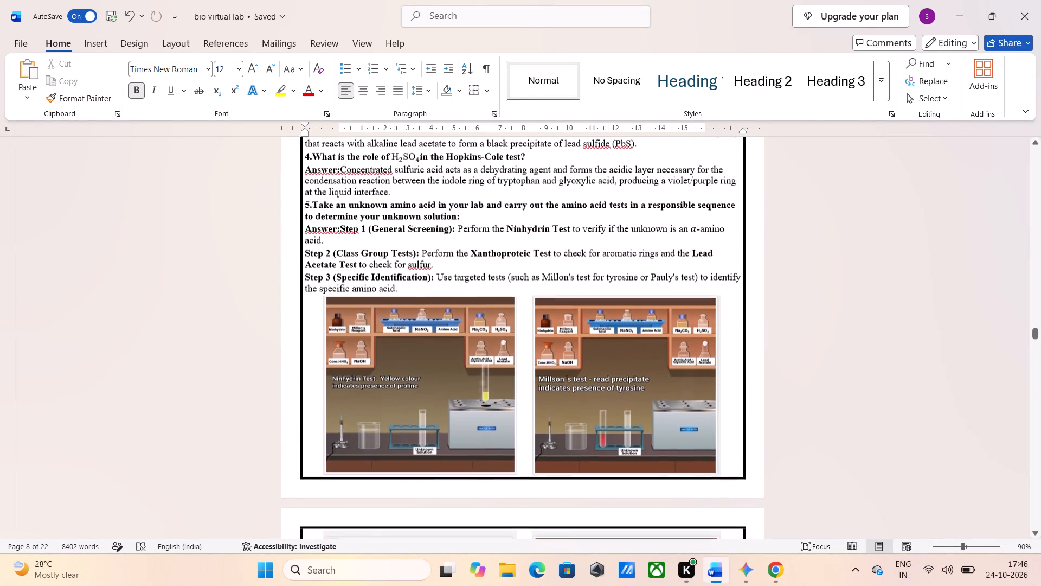
scroll(423, 212, up, 1)
scroll(423, 212, down, 2)
scroll(423, 212, up, 1)
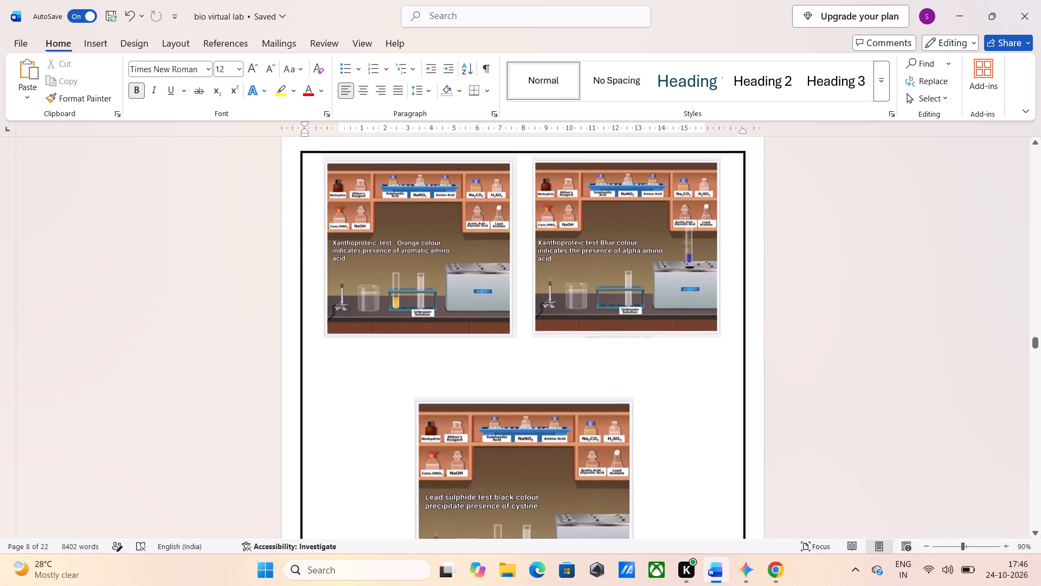
Place the cursor after "the specific amino acid." in the Step 3 answer, just above the Ninhydrin and Millon's test images.
scroll(423, 212, up, 2)
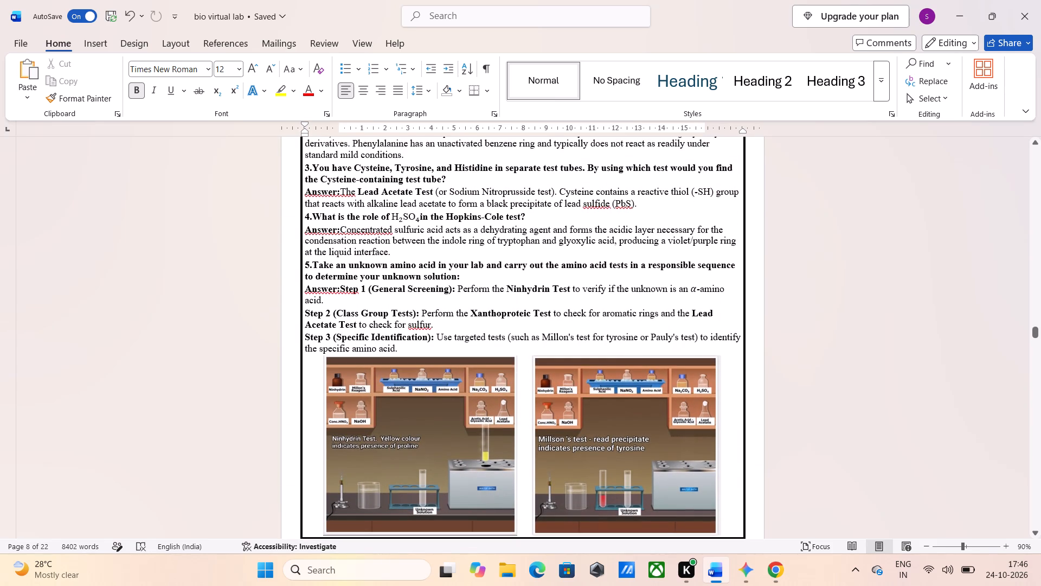
scroll(423, 212, up, 1)
click(317, 366)
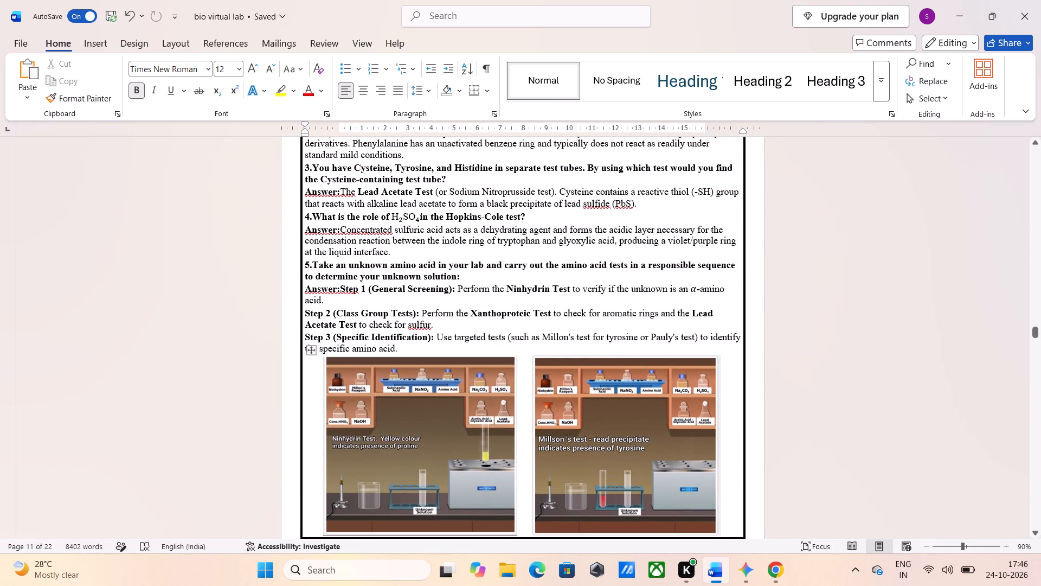
click(317, 366)
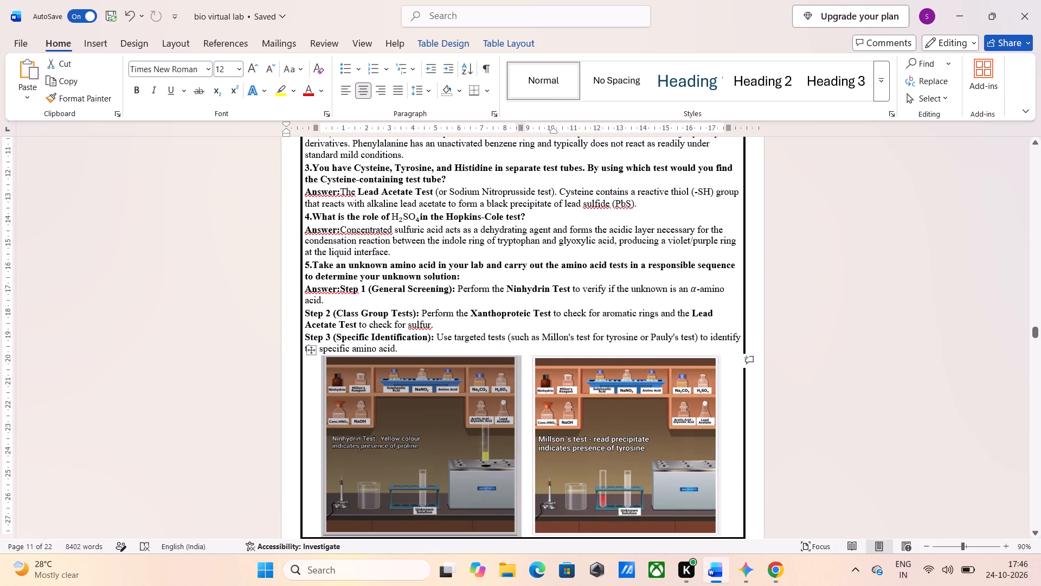
click(317, 366)
click(404, 352)
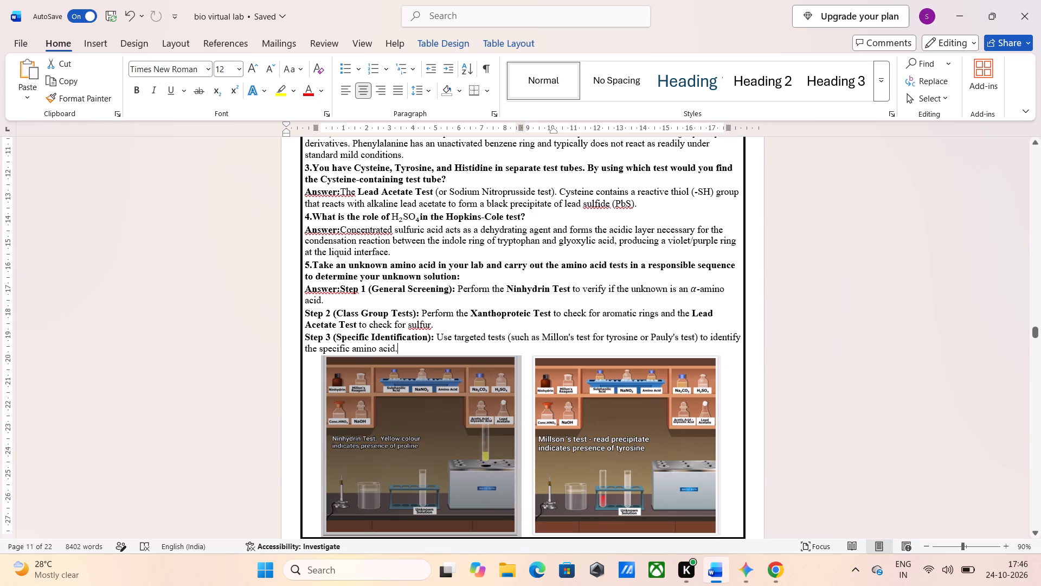
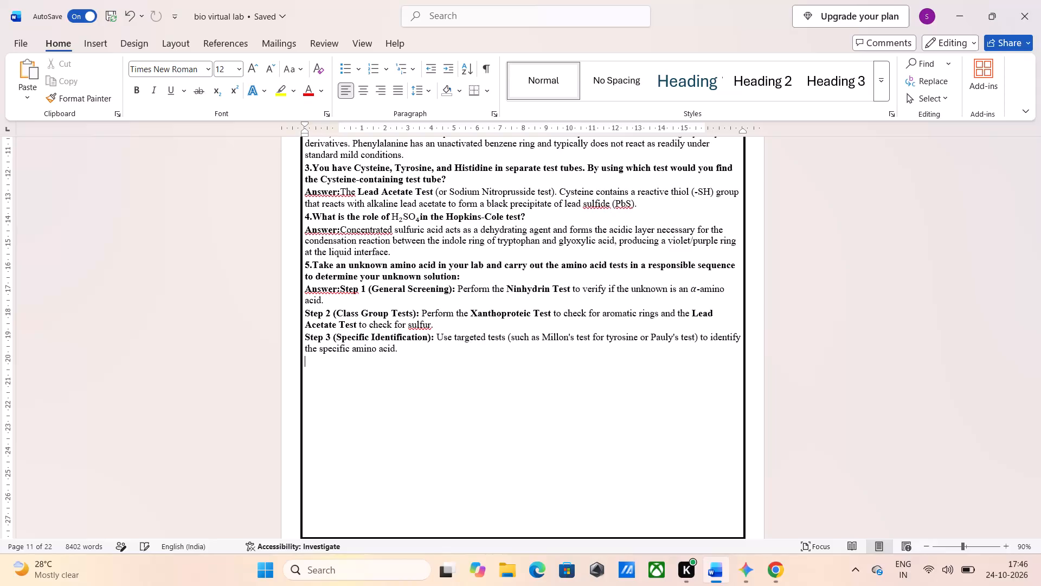
Review the page flow from the amino acid assignment answers to the bacterial growth section, and back up to the numbered amino acid test procedures.
scroll(404, 352, down, 1)
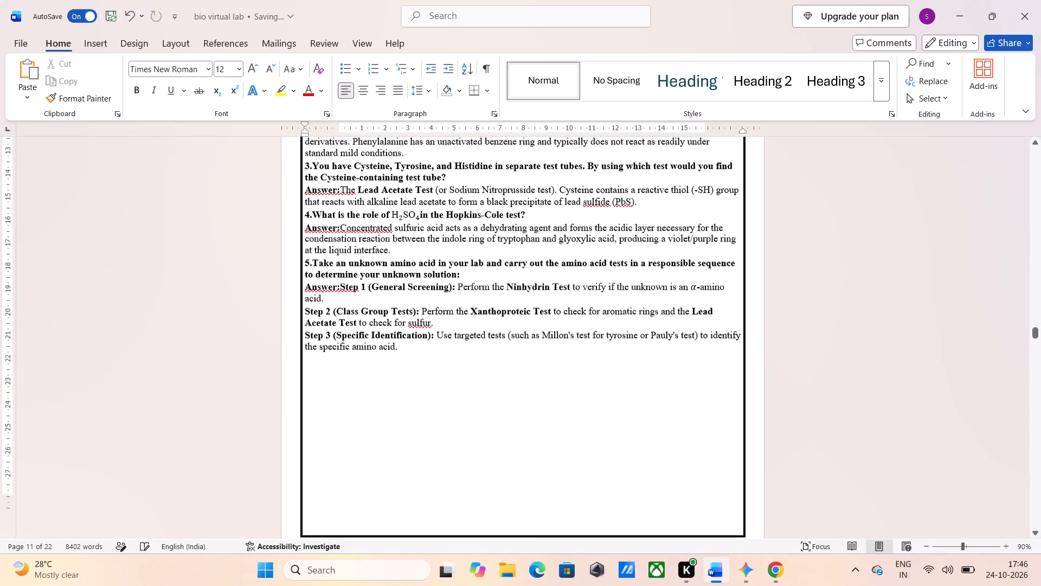
scroll(404, 352, down, 1)
scroll(404, 352, up, 1)
scroll(404, 352, down, 1)
scroll(404, 352, up, 1)
scroll(404, 352, down, 1)
scroll(404, 352, up, 1)
scroll(404, 352, down, 1)
scroll(404, 352, up, 1)
scroll(404, 352, down, 3)
scroll(404, 352, up, 3)
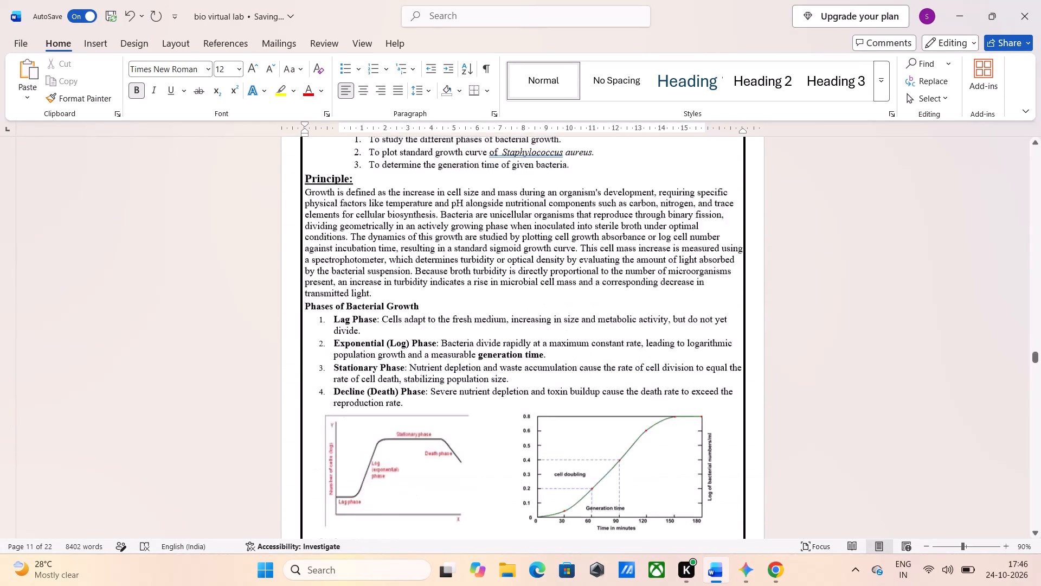
scroll(404, 352, up, 5)
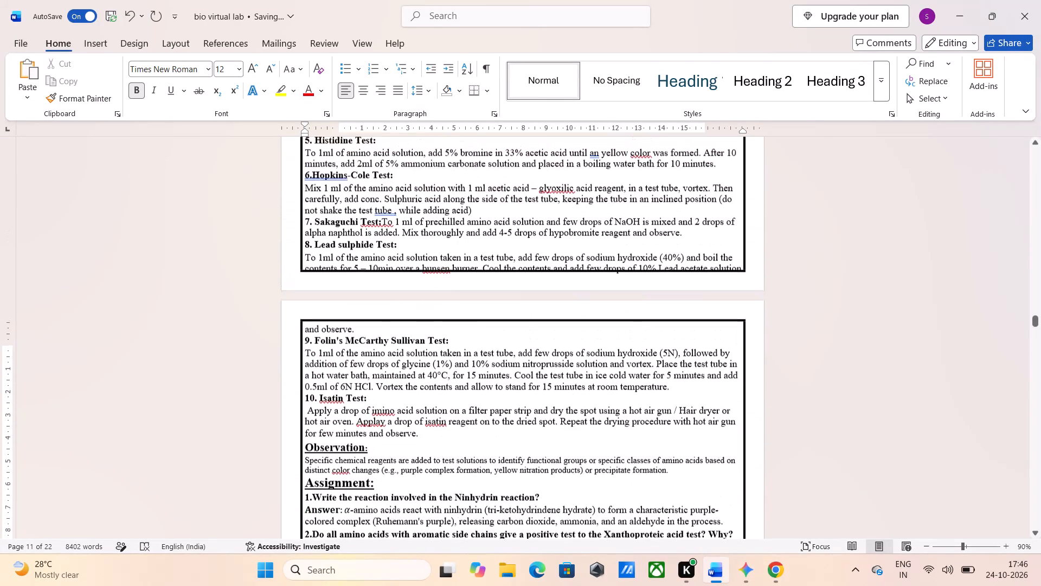
scroll(404, 352, up, 2)
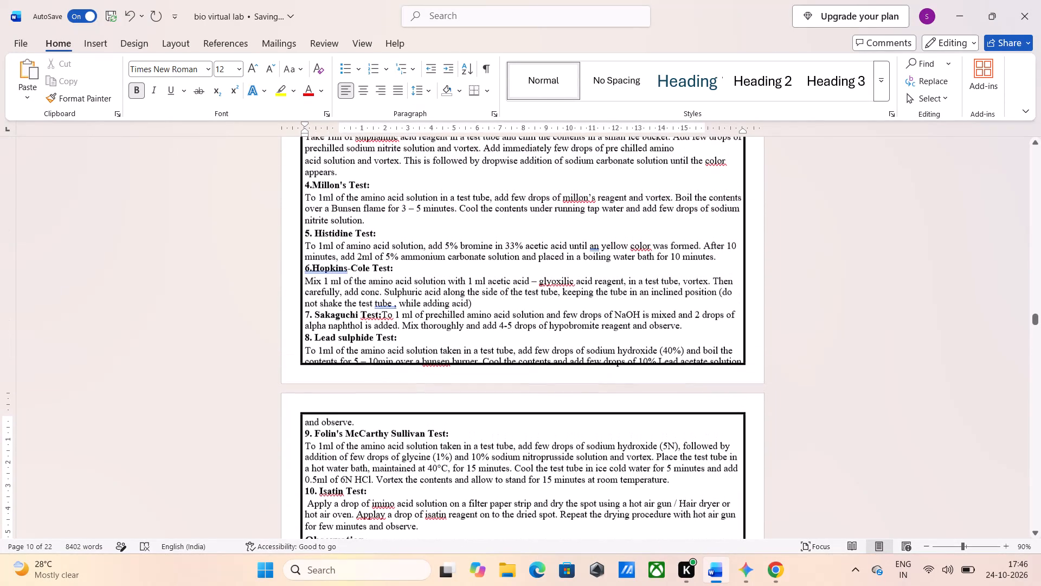
Undo the recent edits, including the reduced bottom margin and the joining of the Sakaguchi Test description to its heading.
key(ctrl+z)
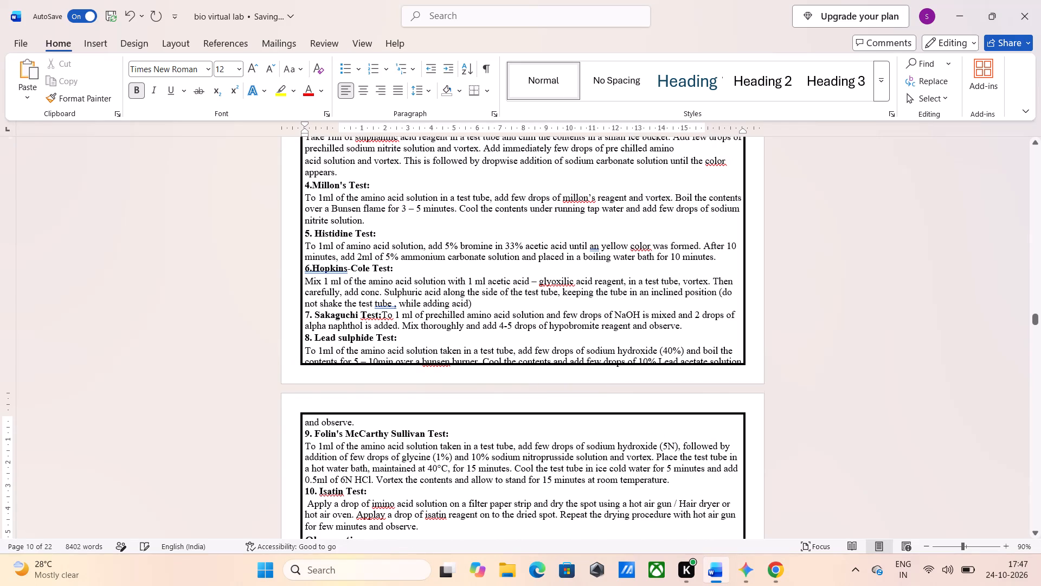
key(ctrl+z)
key(ctrl+z)
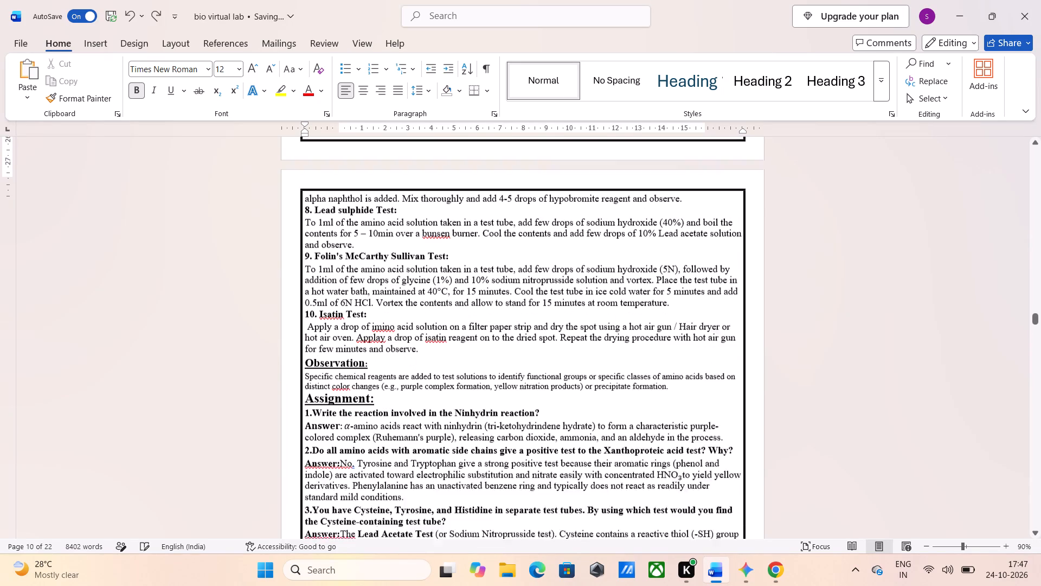
key(ctrl+z)
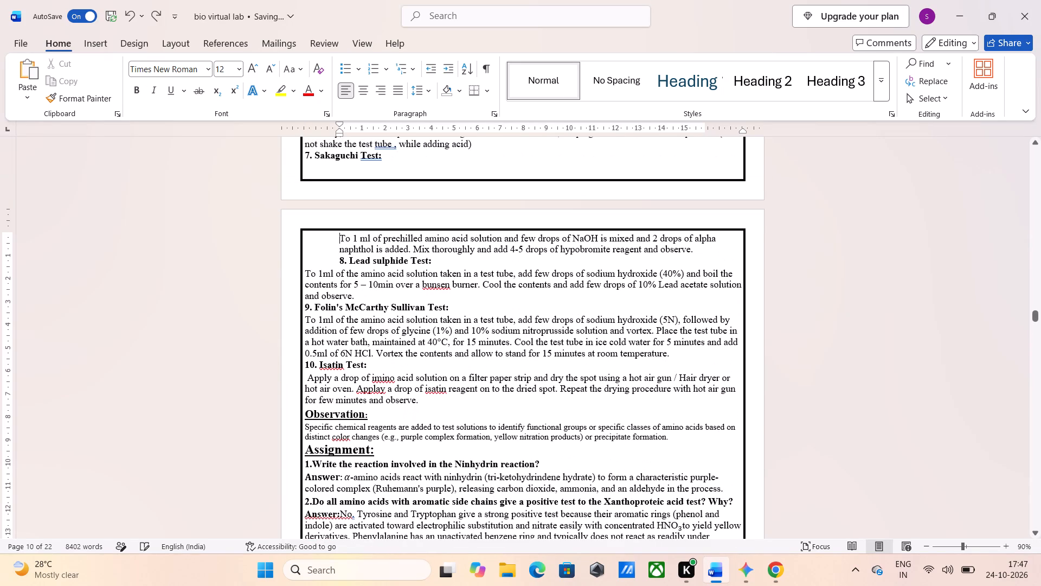
key(ctrl+z)
Open the line and page break settings for the text from the Sakaguchi Test heading through the Lead sulphide Test heading.
scroll(415, 362, up, 2)
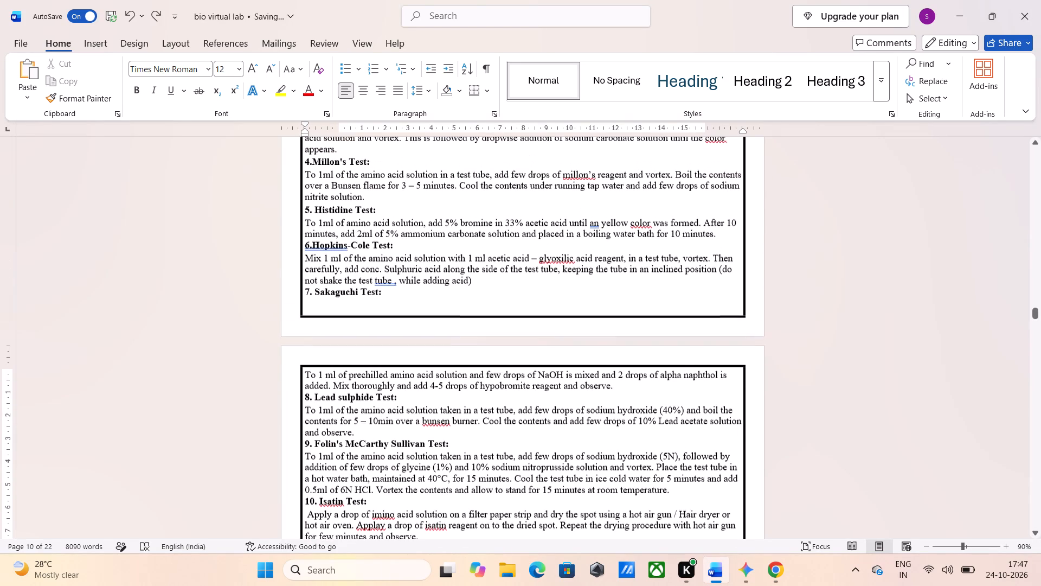
drag(299, 291, 302, 396)
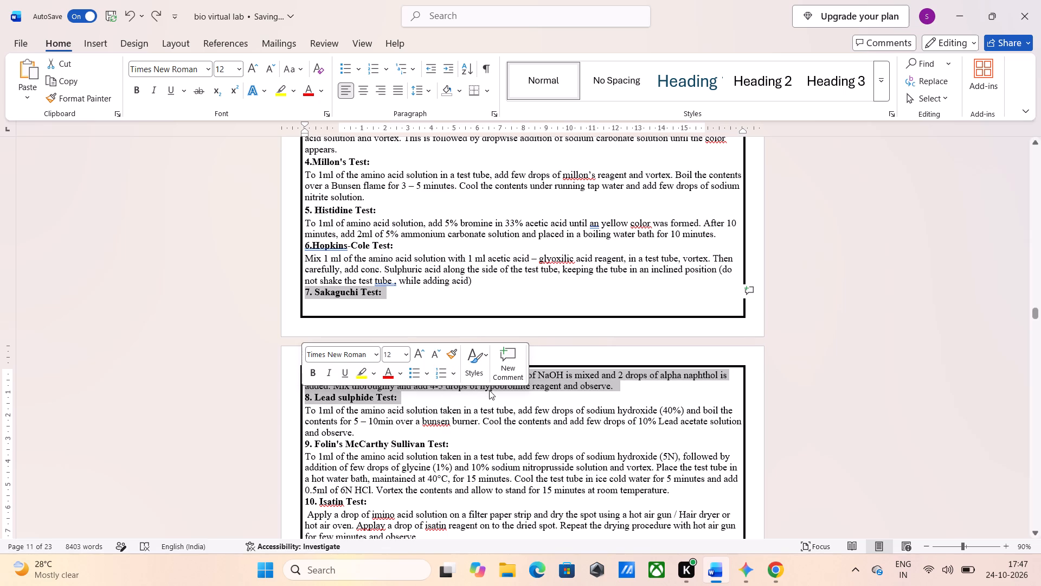
click(427, 90)
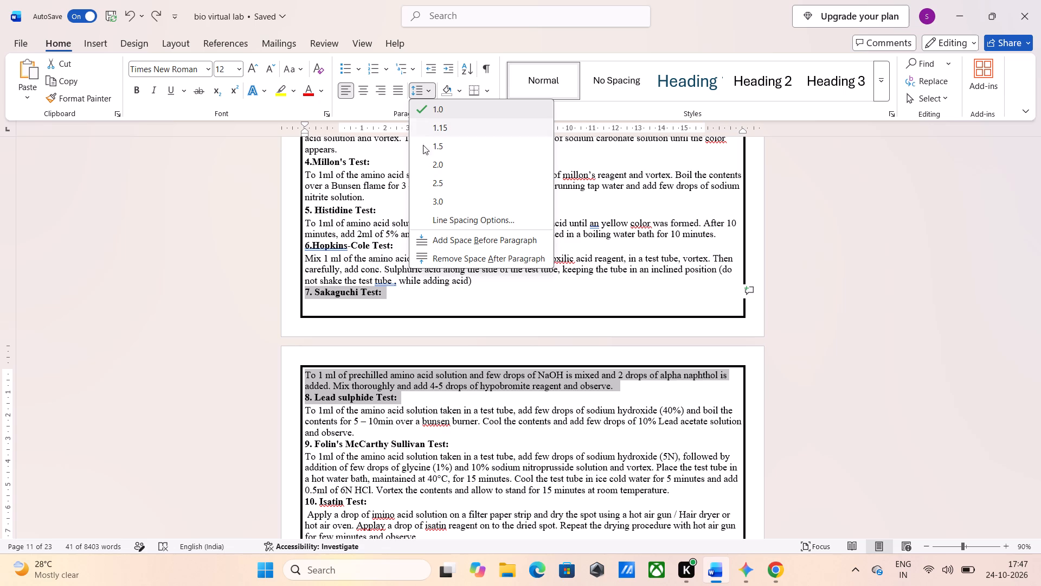
click(281, 289)
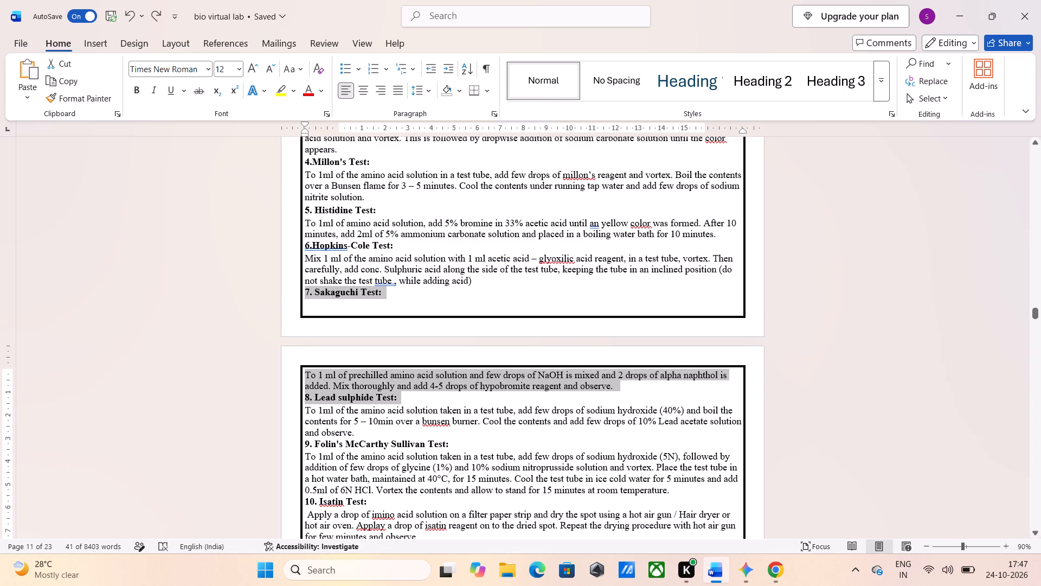
right_click(367, 374)
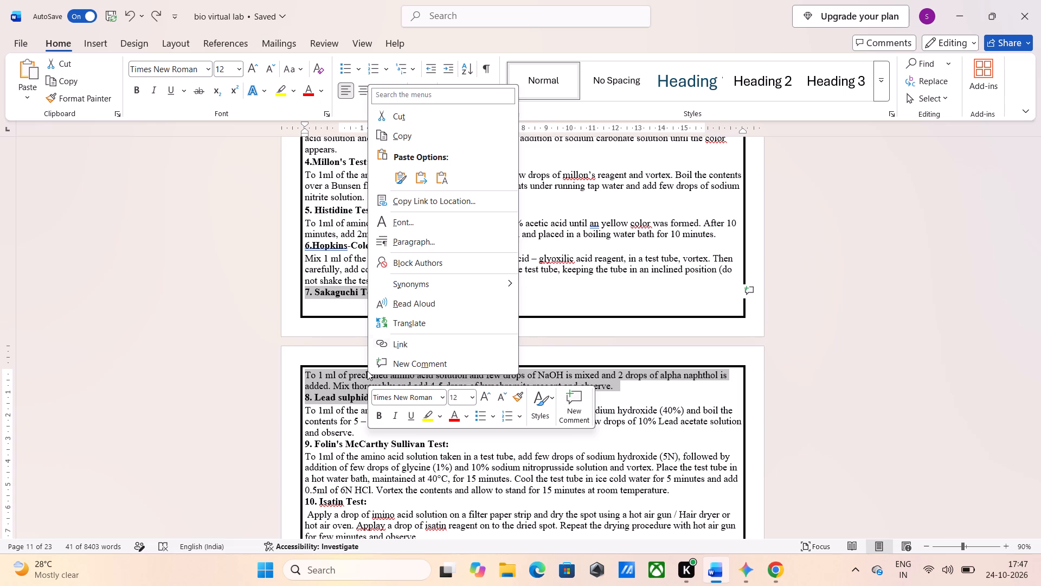
click(393, 247)
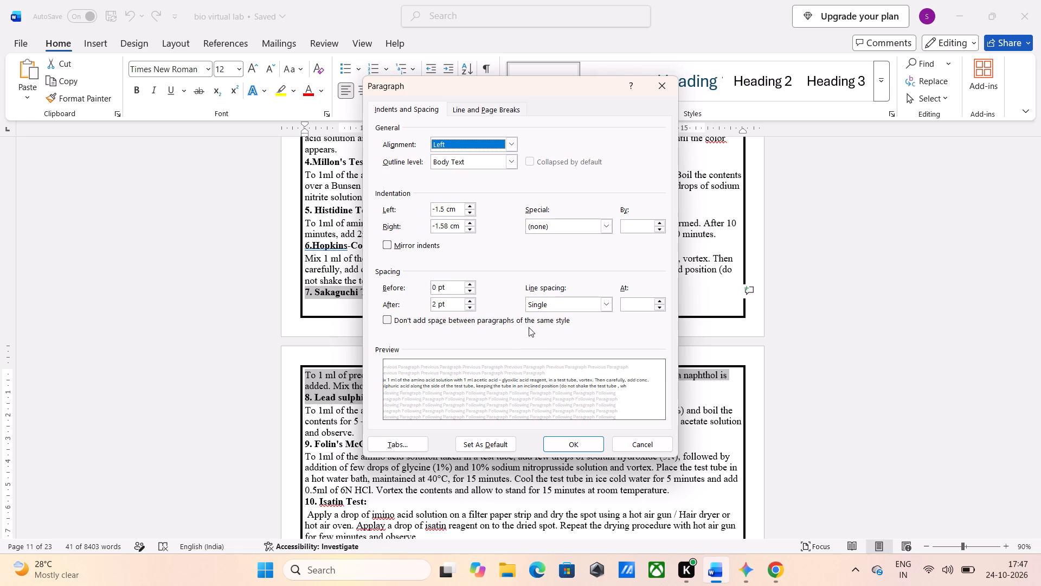
click(499, 109)
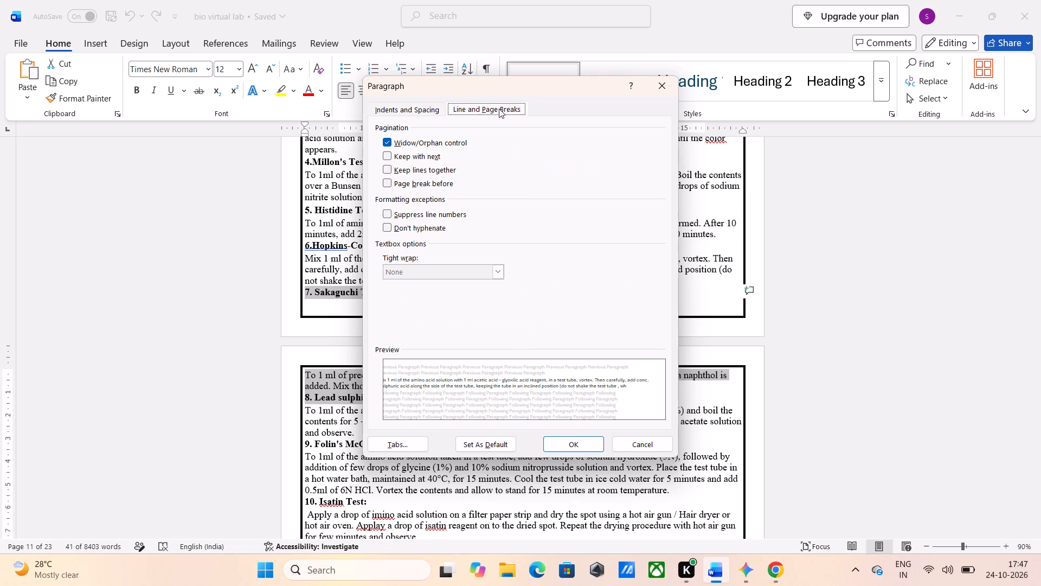
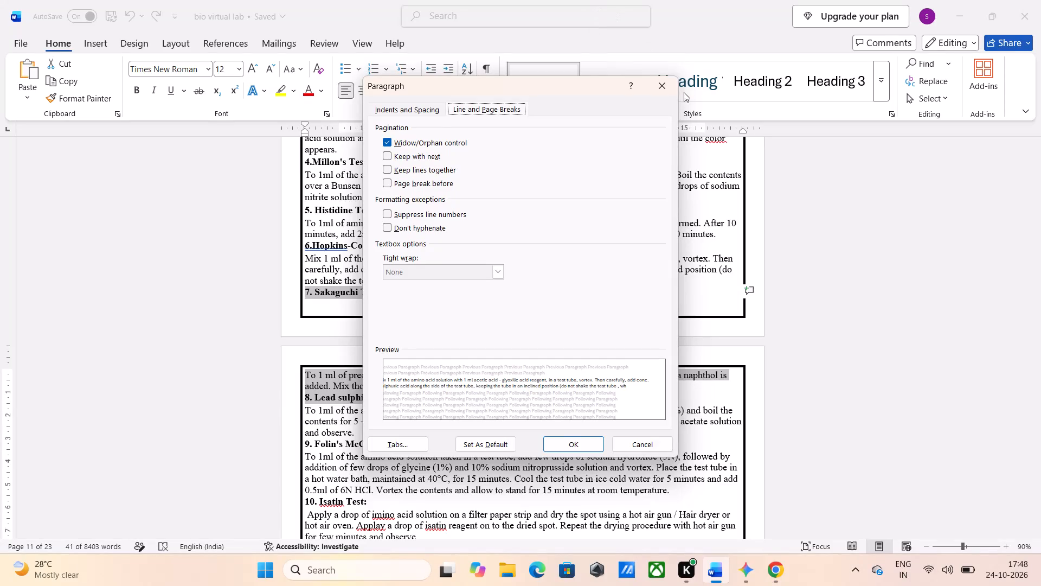
Close the paragraph settings without changes and switch the page movement to side-to-side.
click(670, 84)
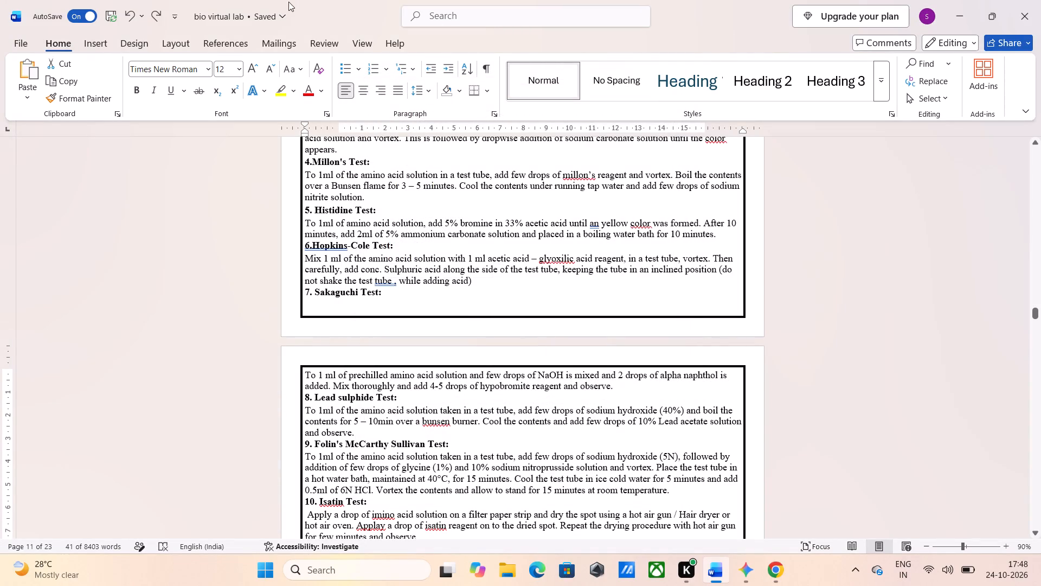
click(354, 42)
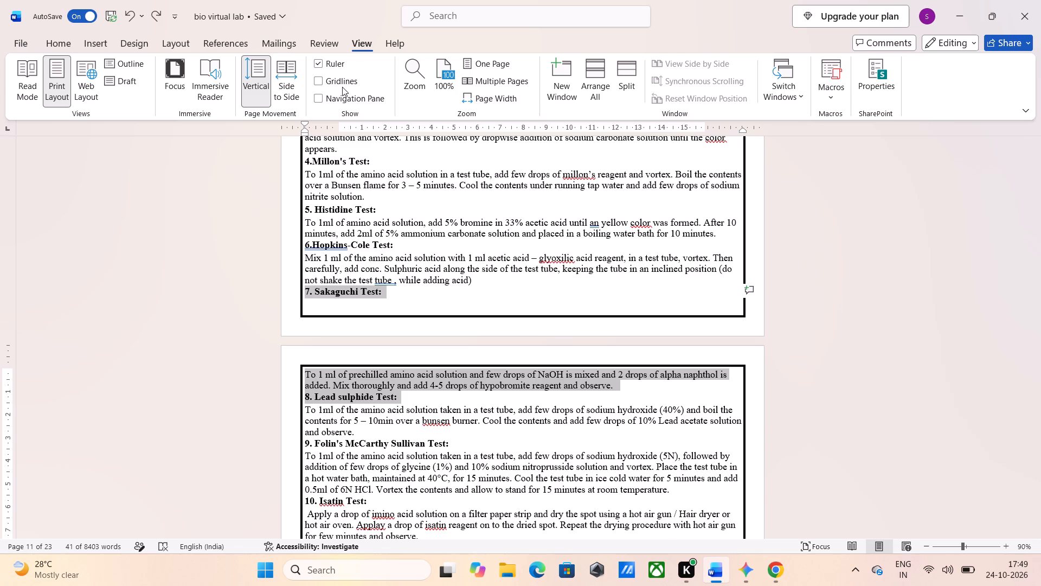
click(260, 91)
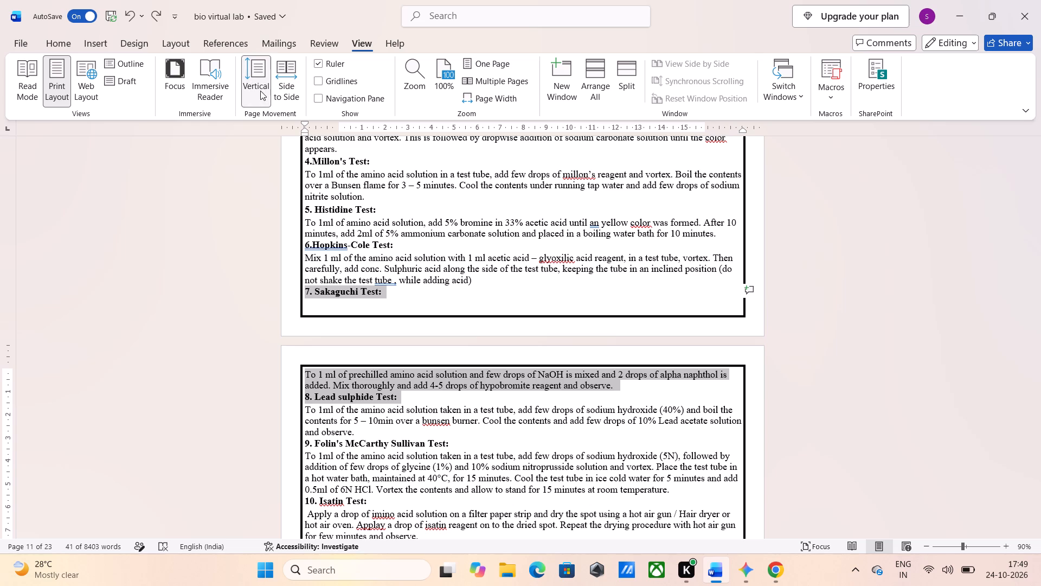
click(260, 91)
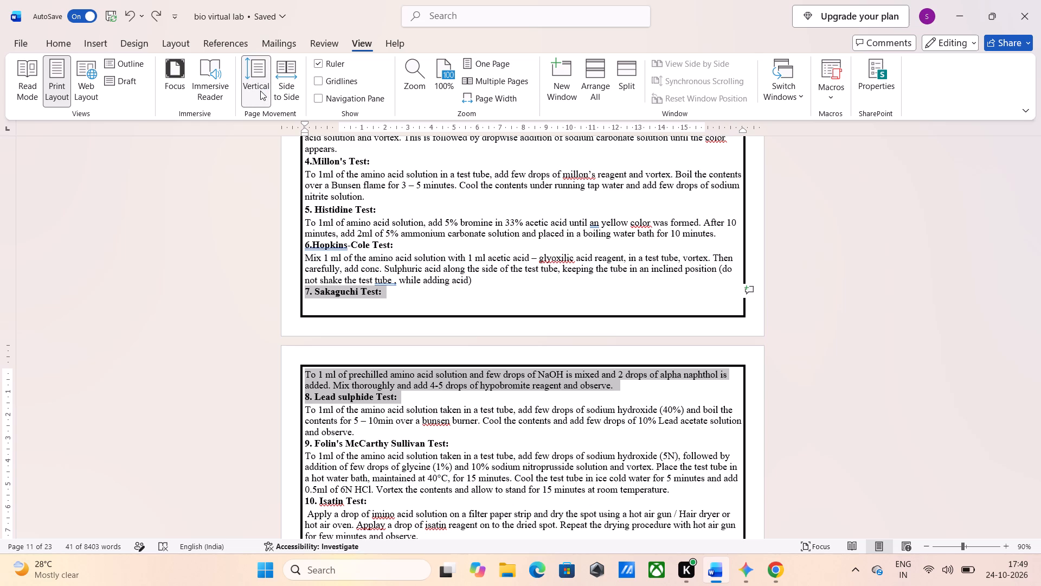
click(260, 91)
scroll(265, 163, down, 1)
click(279, 94)
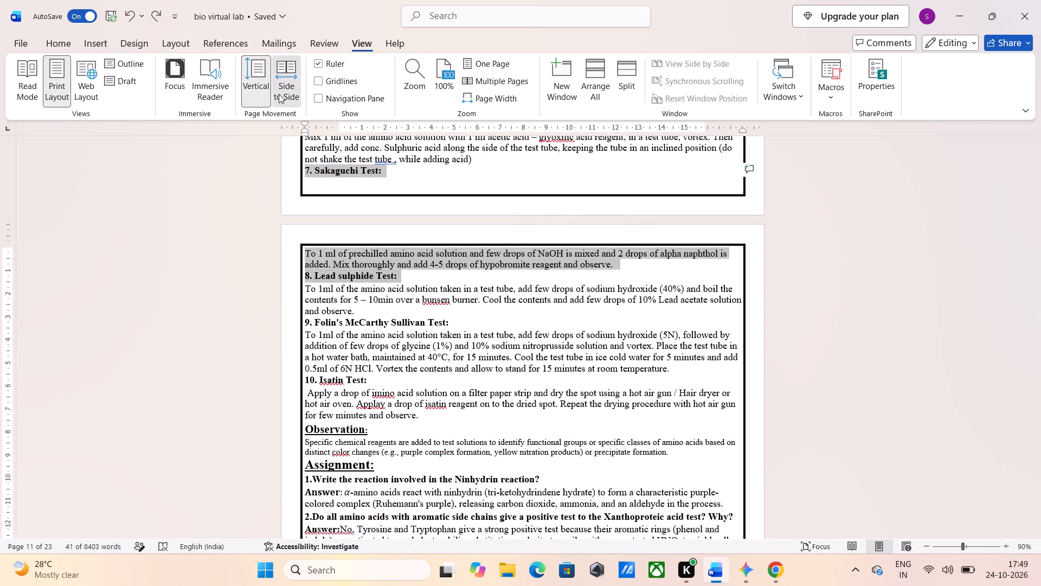
Examine the side-by-side page layouts from the amino acid tests back through the thin layer chromatography and casein precipitation sections.
scroll(461, 202, up, 1)
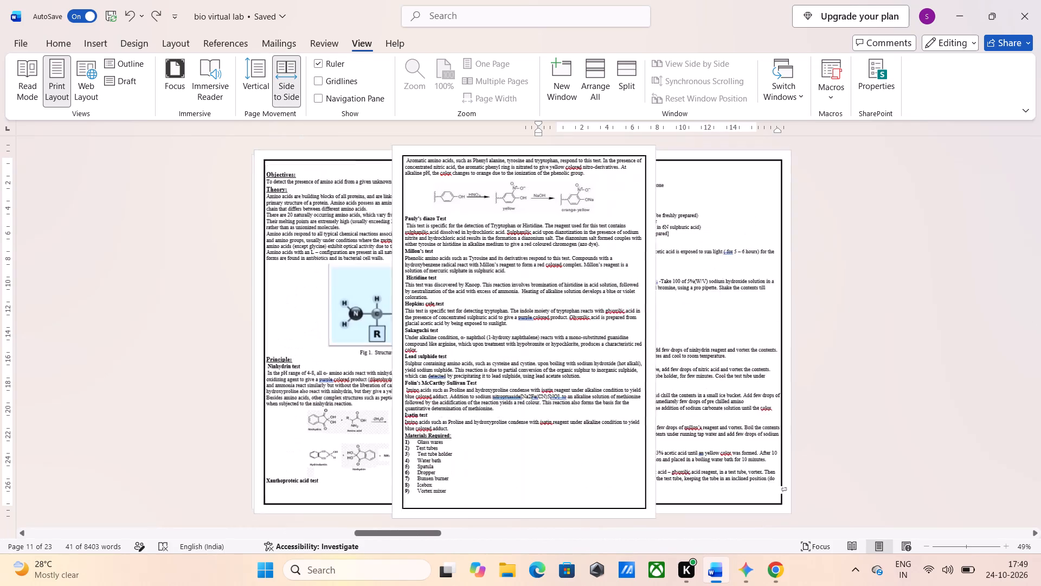
scroll(461, 202, up, 3)
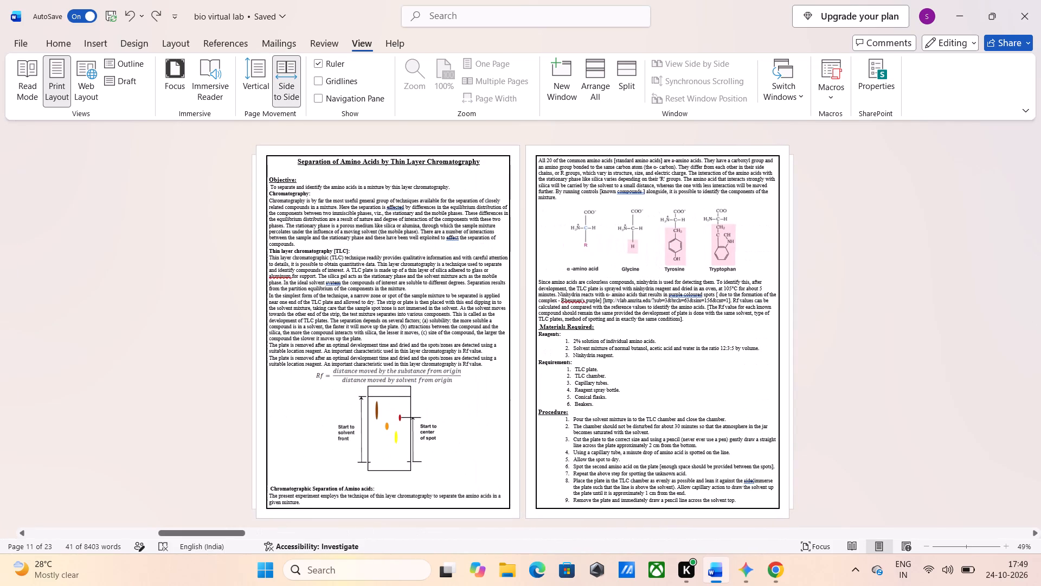
scroll(461, 202, up, 6)
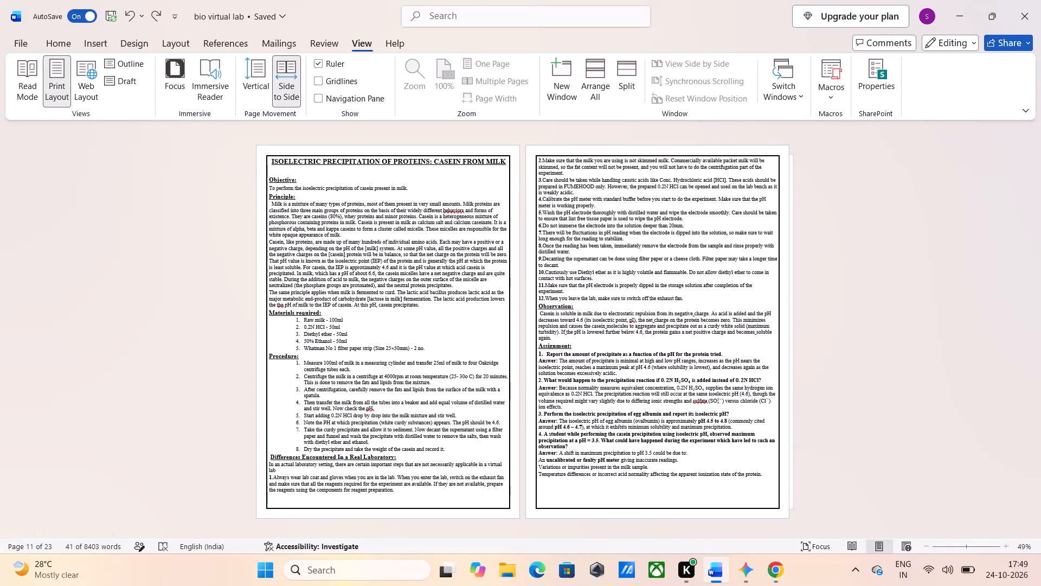
scroll(461, 202, up, 3)
scroll(461, 202, down, 1)
scroll(461, 202, up, 1)
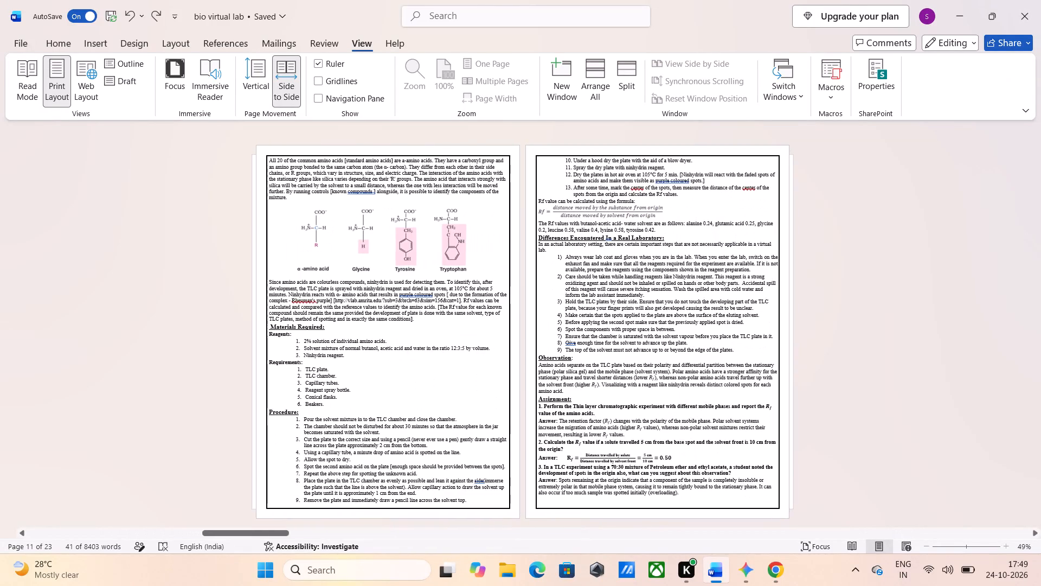
scroll(461, 202, up, 1)
Page forward from the casein apparatus picture to the opening pages of the thin layer chromatography section.
click(461, 202)
key(Right)
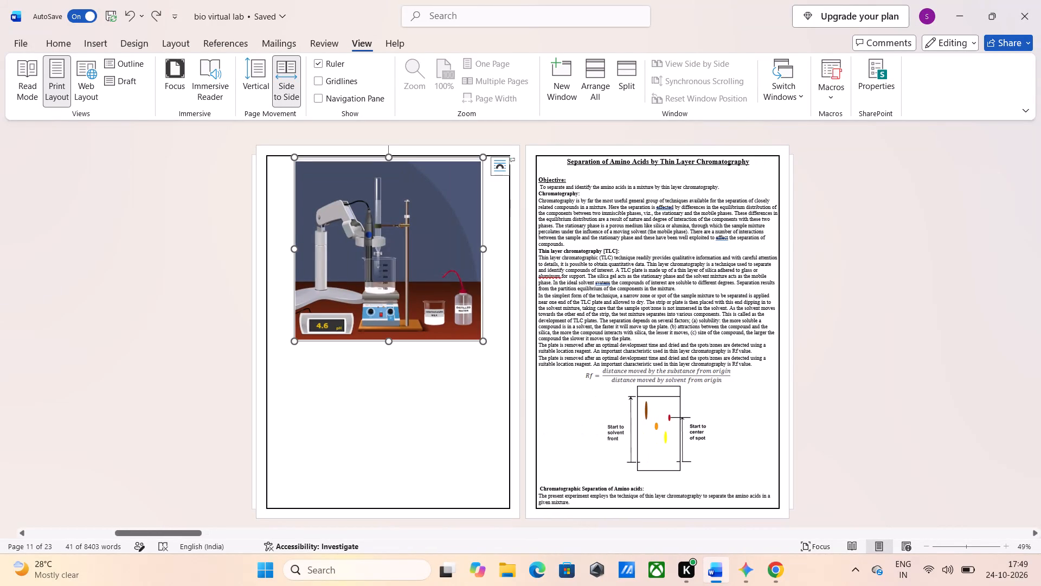
key(Right)
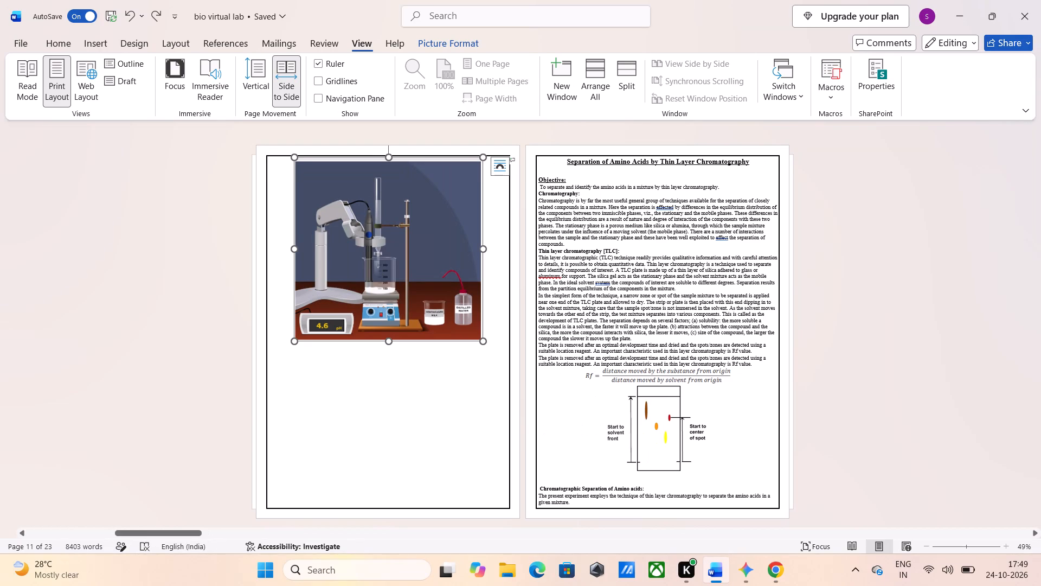
click(591, 267)
key(Right)
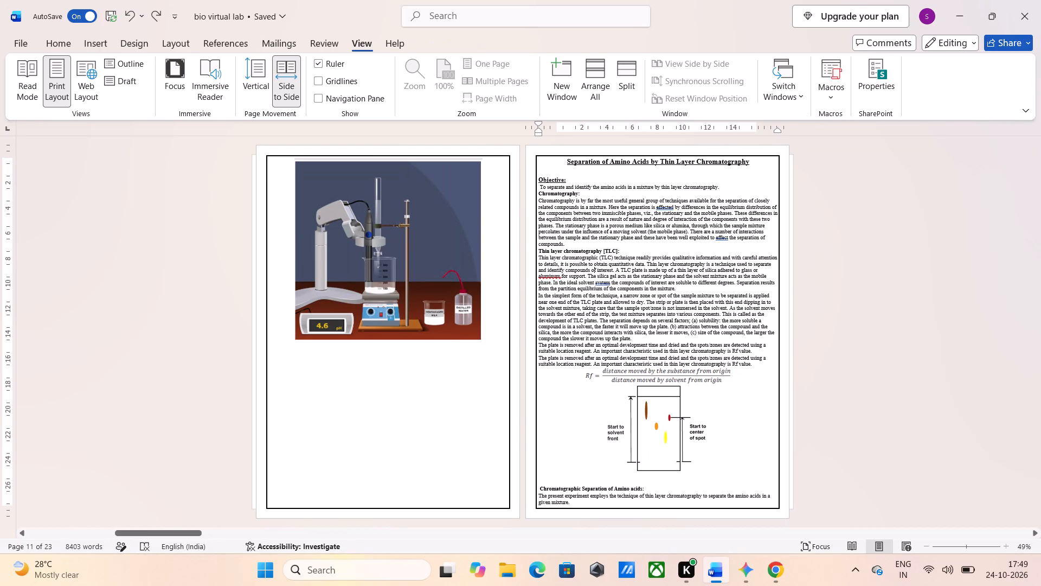
key(Right)
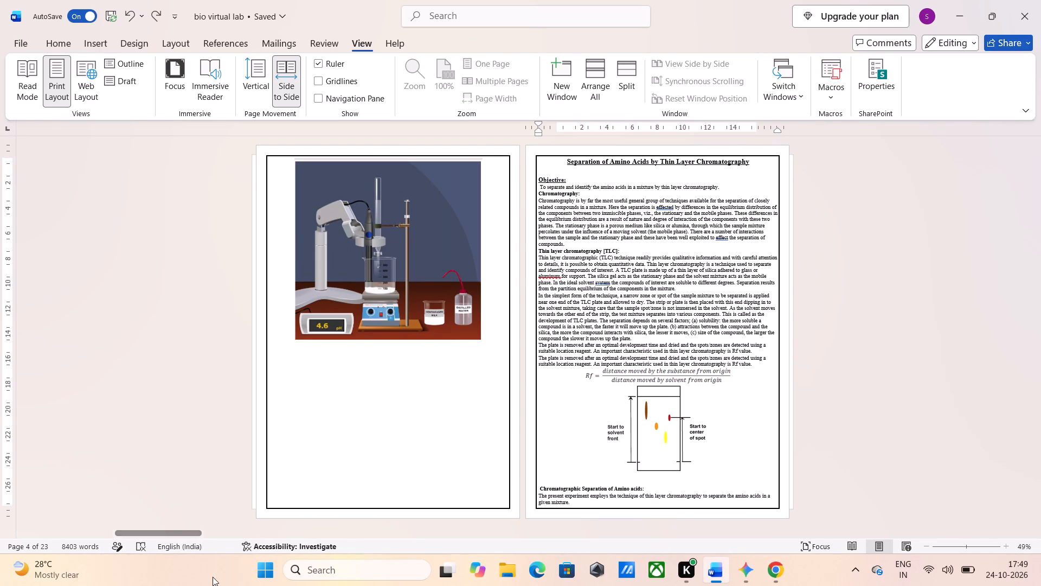
click(215, 530)
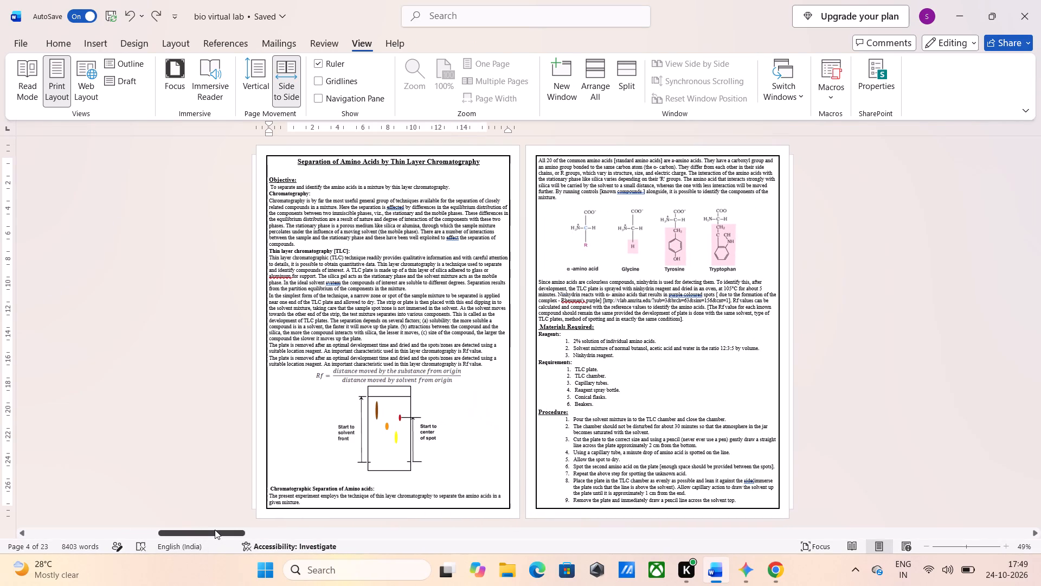
click(215, 530)
key(Right)
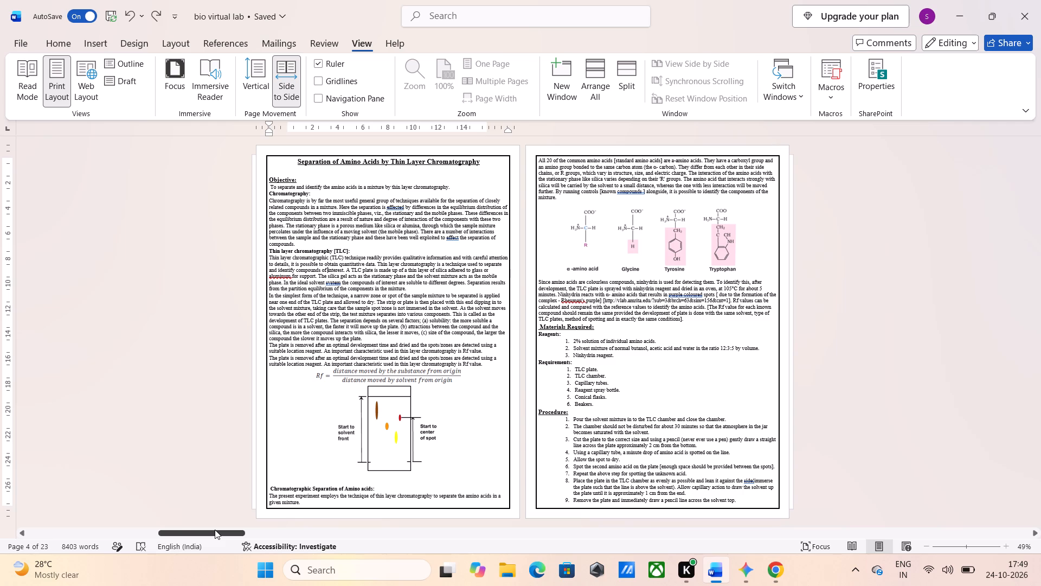
key(Right)
click(215, 530)
drag(237, 527, 242, 528)
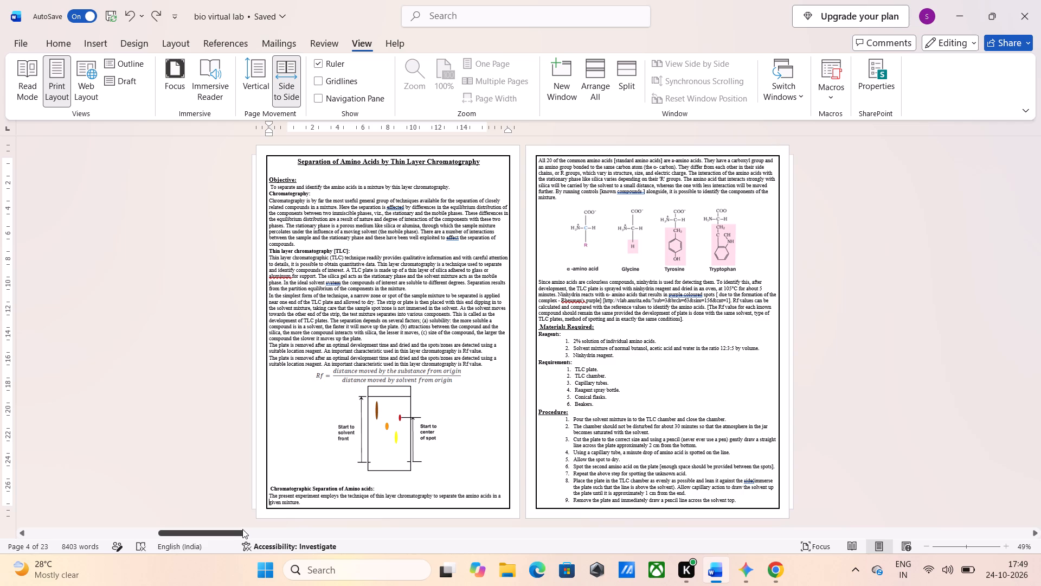
click(242, 529)
Examine the side-by-side pages from thin layer chromatography through the amino acid test procedures and assignment answers.
click(487, 412)
right_click(487, 412)
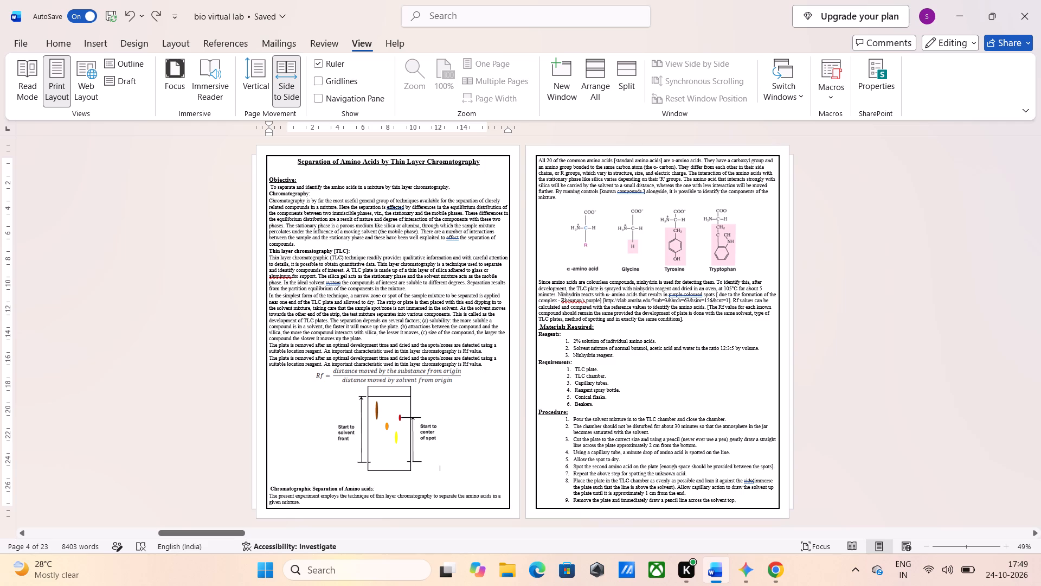
right_click(487, 412)
scroll(487, 412, left, 1)
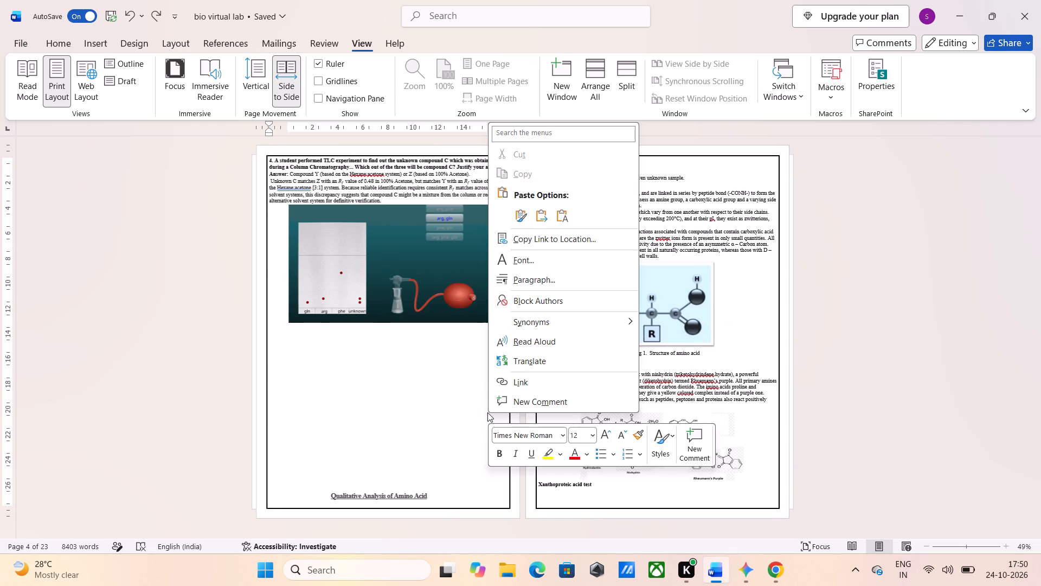
scroll(487, 412, left, 1)
scroll(487, 412, right, 2)
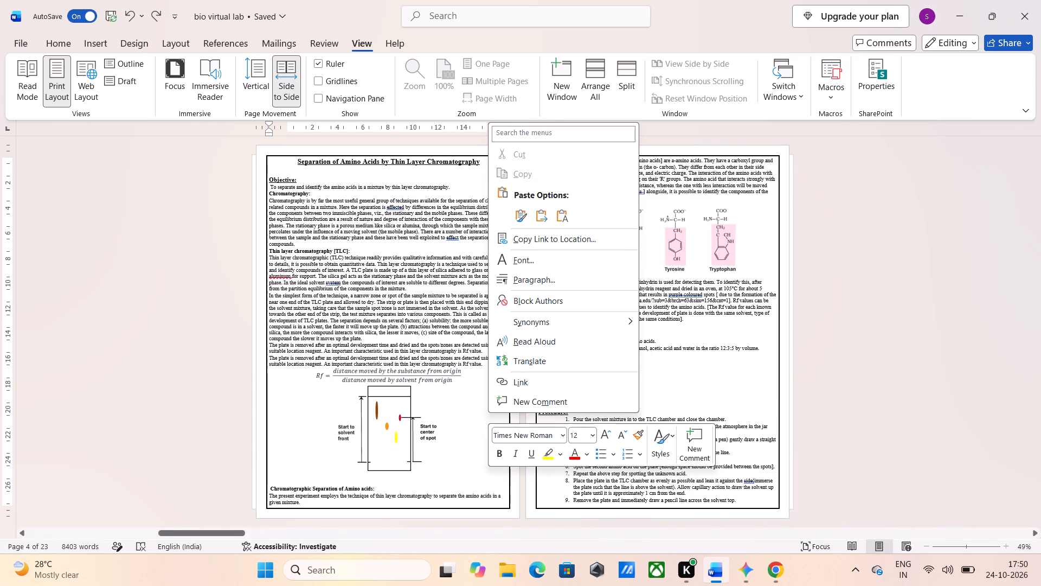
scroll(365, 425, left, 1)
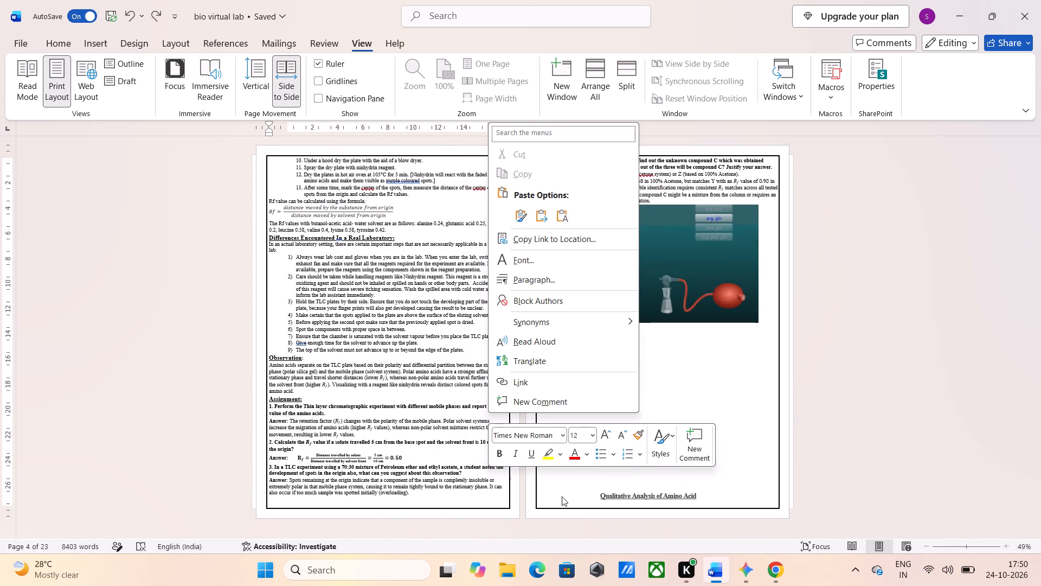
click(582, 494)
scroll(596, 495, left, 4)
scroll(596, 495, right, 1)
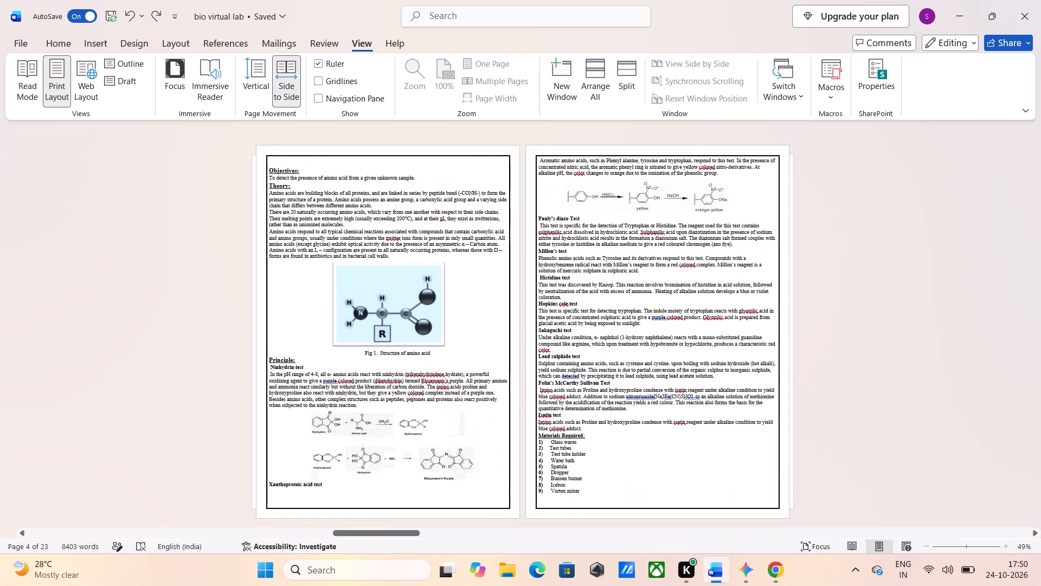
click(590, 494)
scroll(590, 494, left, 2)
right_click(590, 494)
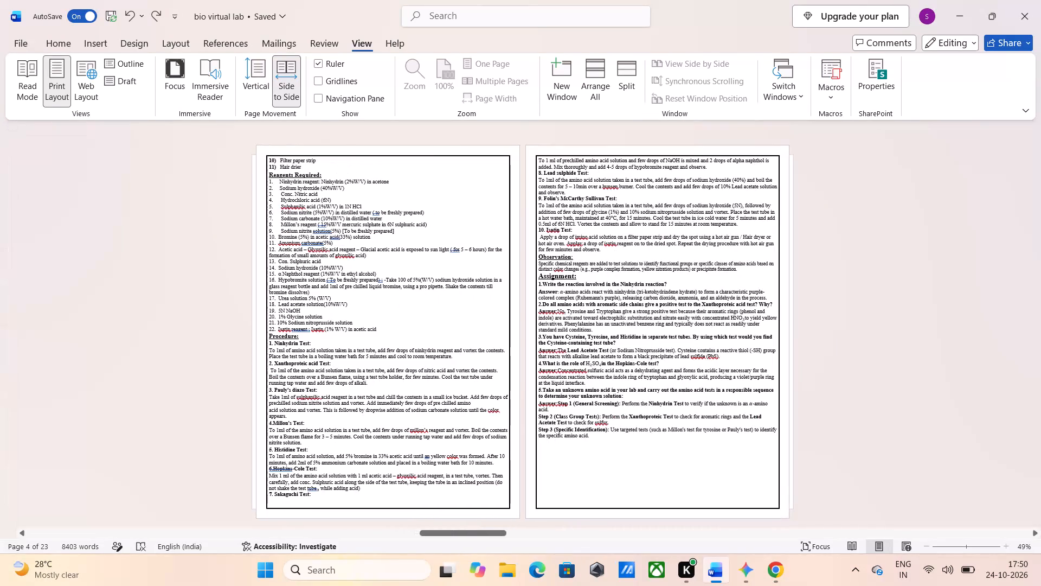
click(562, 480)
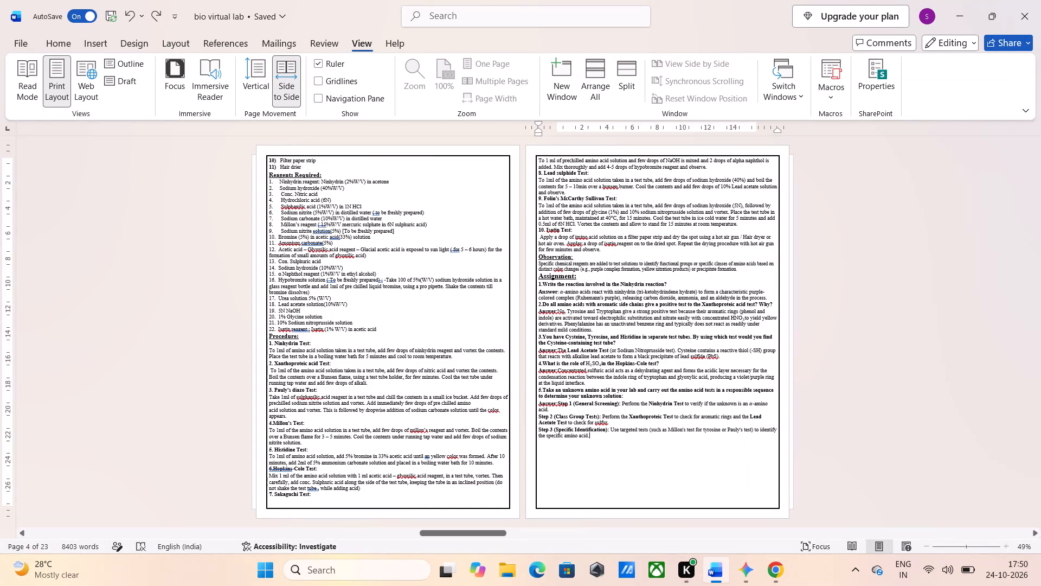
Go back to the first pages on casein precipitation and switch the page movement to vertical.
click(49, 43)
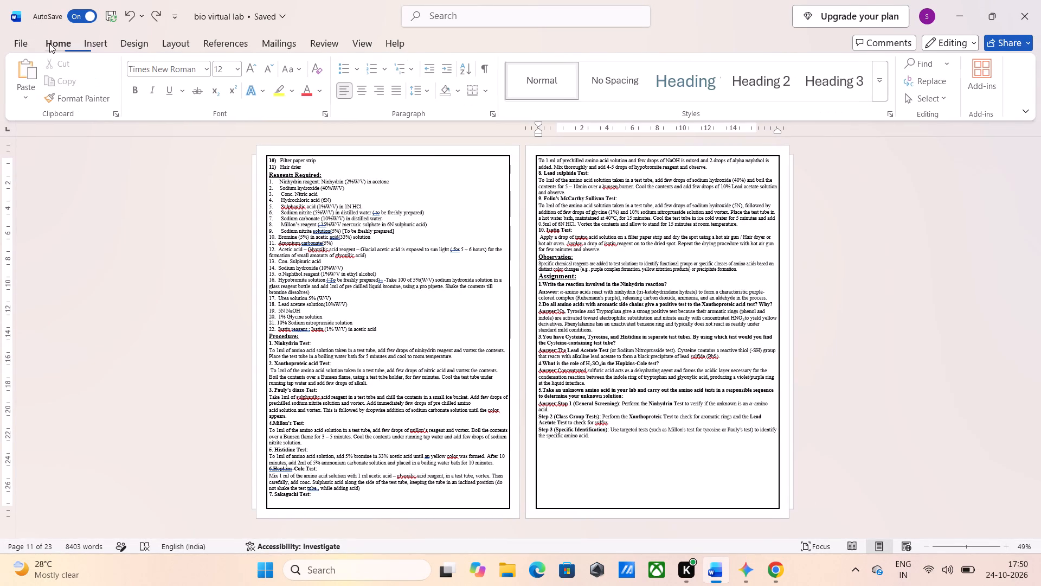
scroll(362, 247, up, 1)
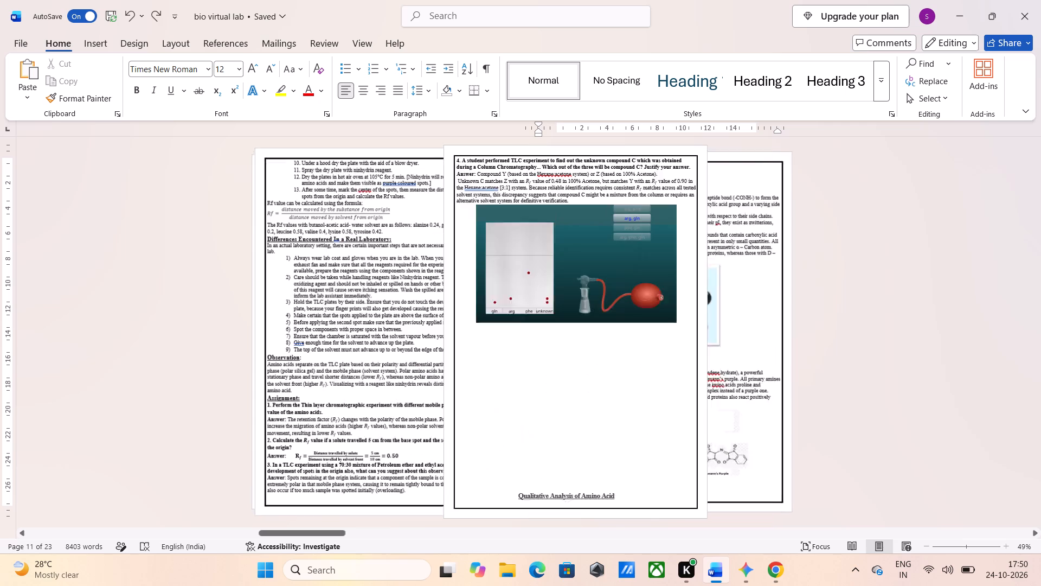
scroll(362, 247, up, 1)
click(362, 247)
ctrl+scroll(362, 247, up, 1)
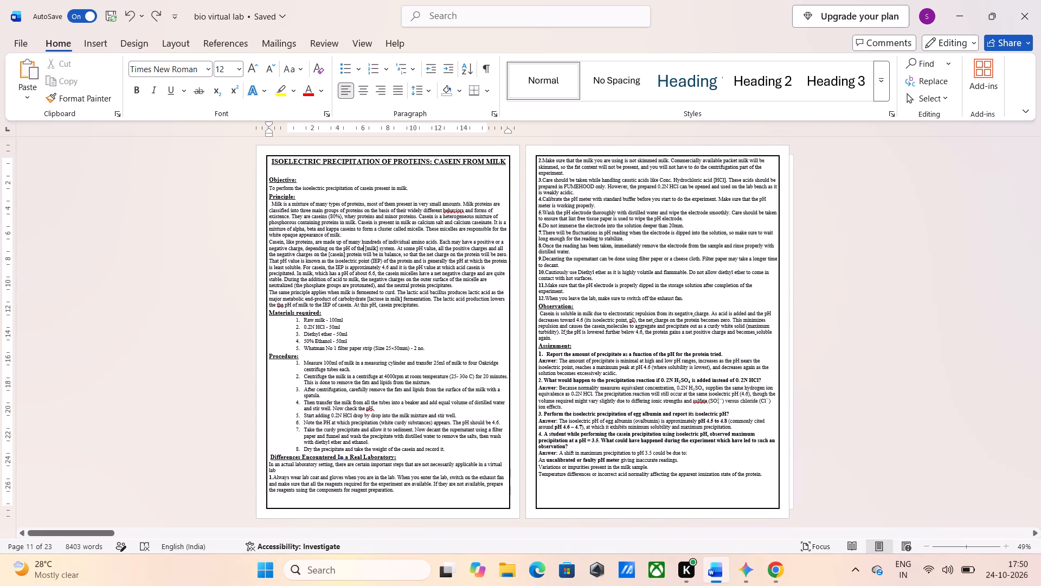
click(344, 41)
click(354, 41)
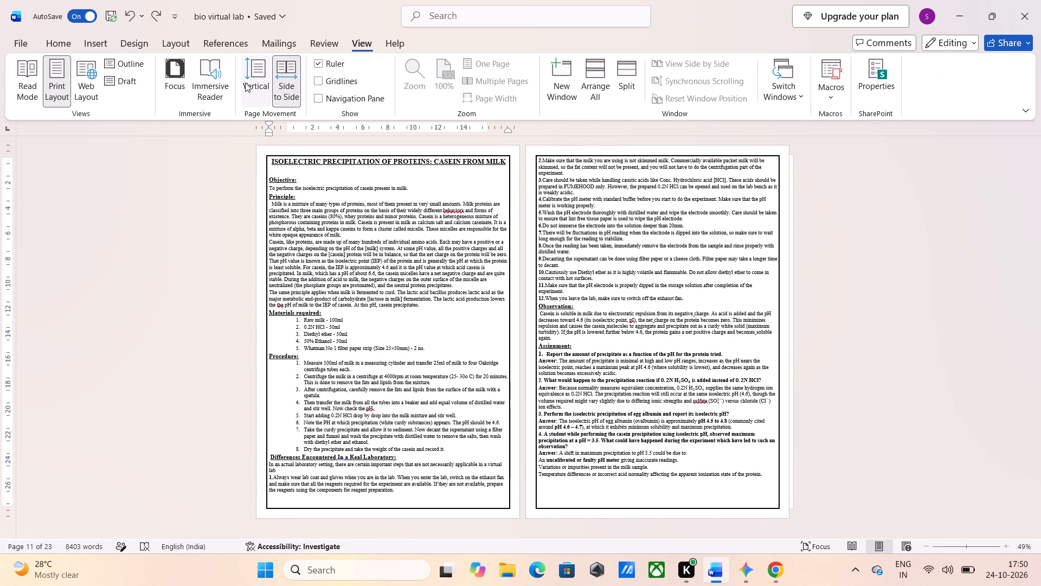
click(245, 82)
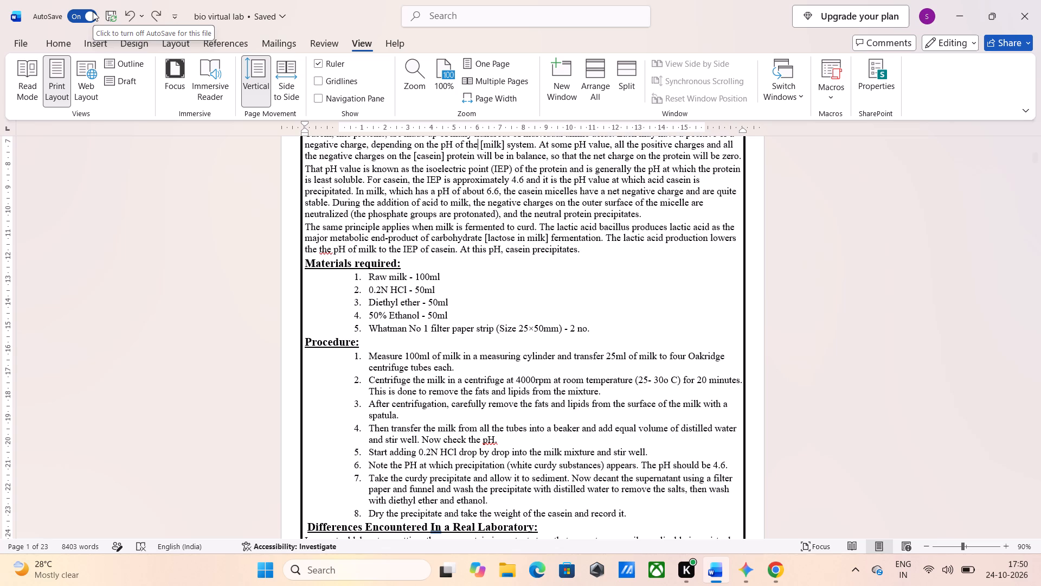
Examine the page layout from casein precipitation through thin layer chromatography to the end of its apparatus picture page.
scroll(155, 120, down, 2)
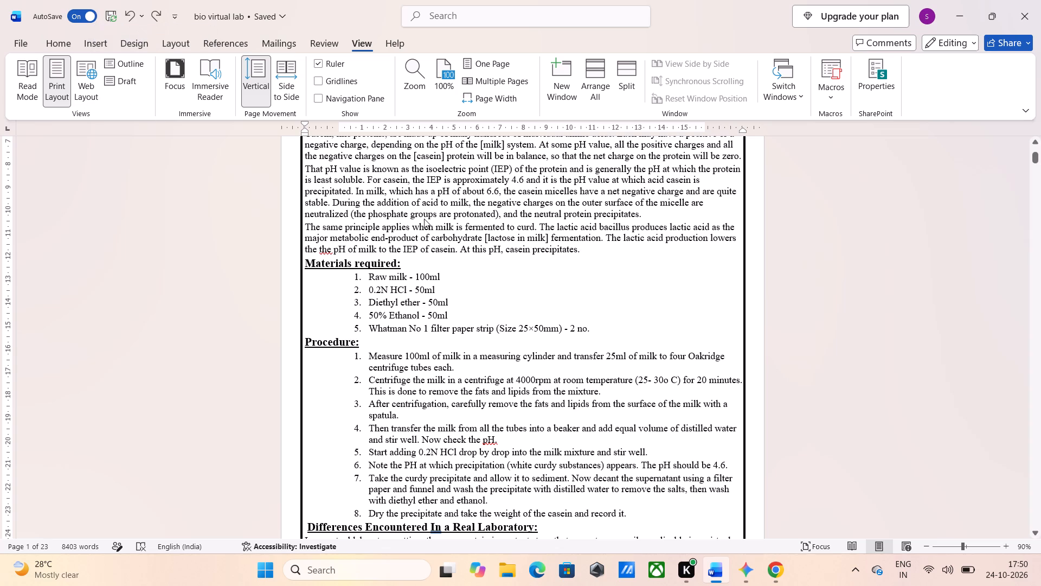
scroll(465, 246, down, 4)
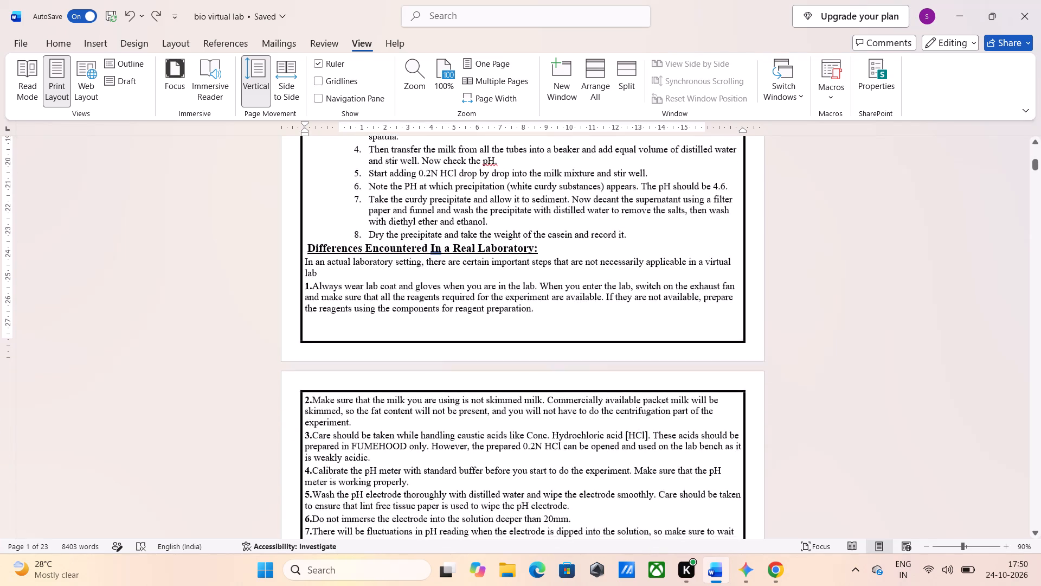
scroll(465, 246, down, 5)
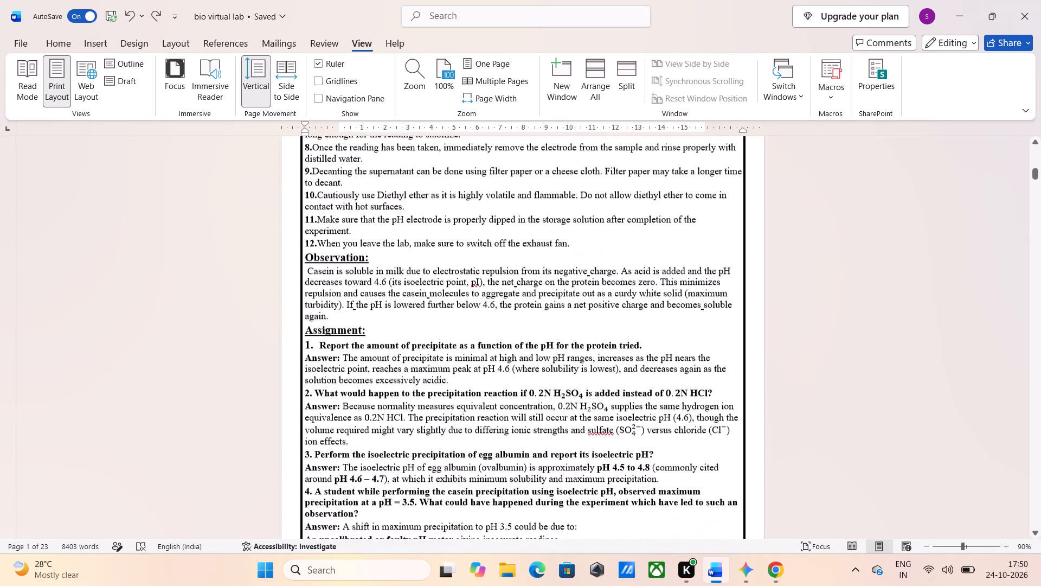
scroll(465, 246, down, 6)
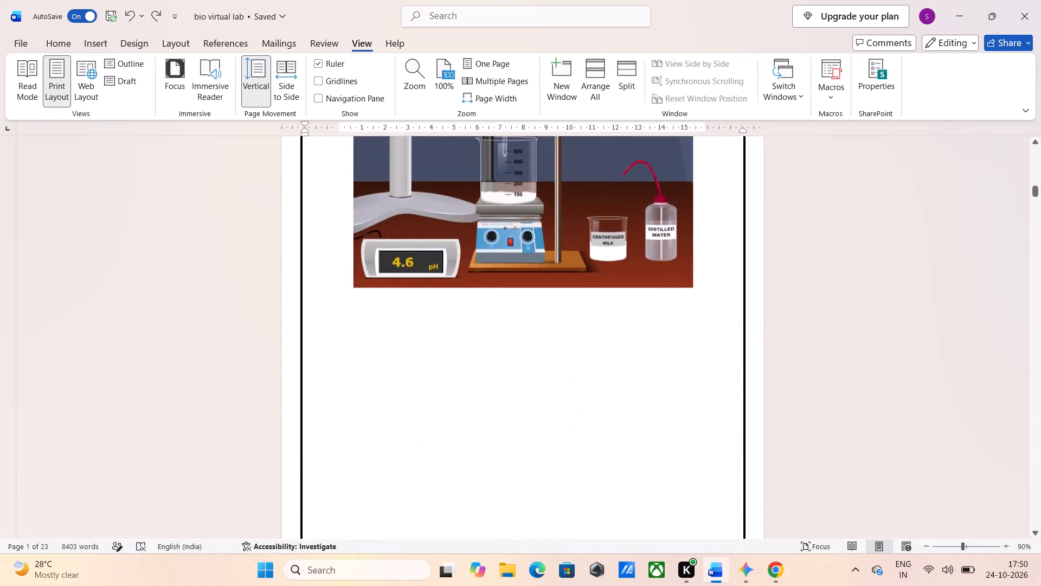
scroll(465, 246, down, 9)
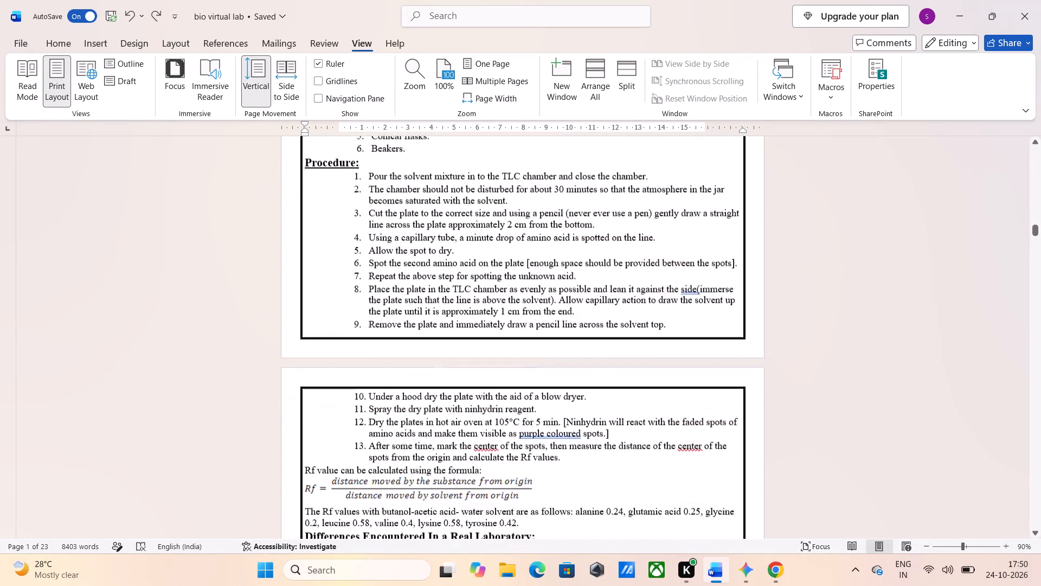
scroll(465, 246, down, 5)
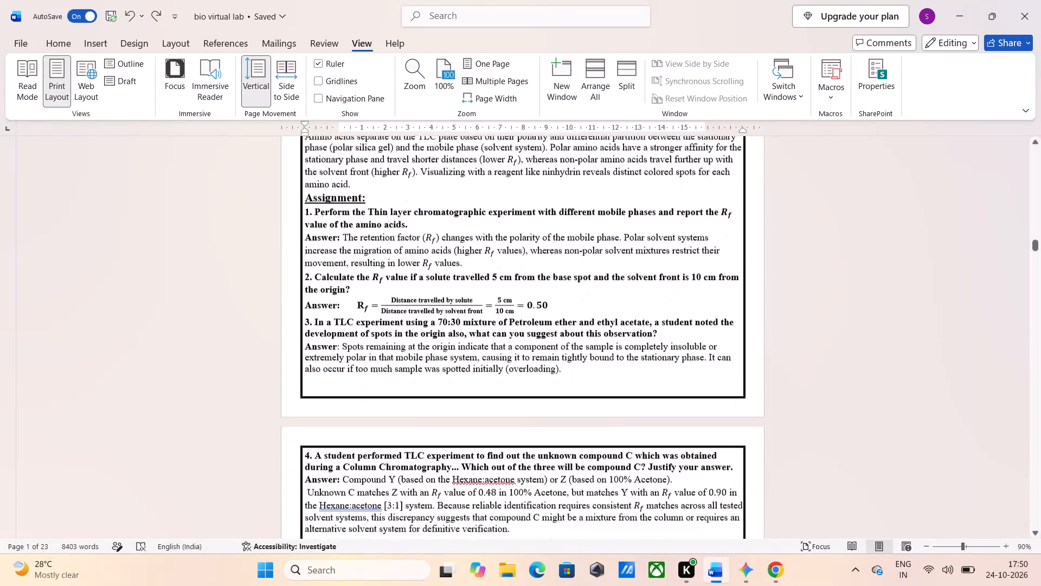
scroll(465, 246, down, 4)
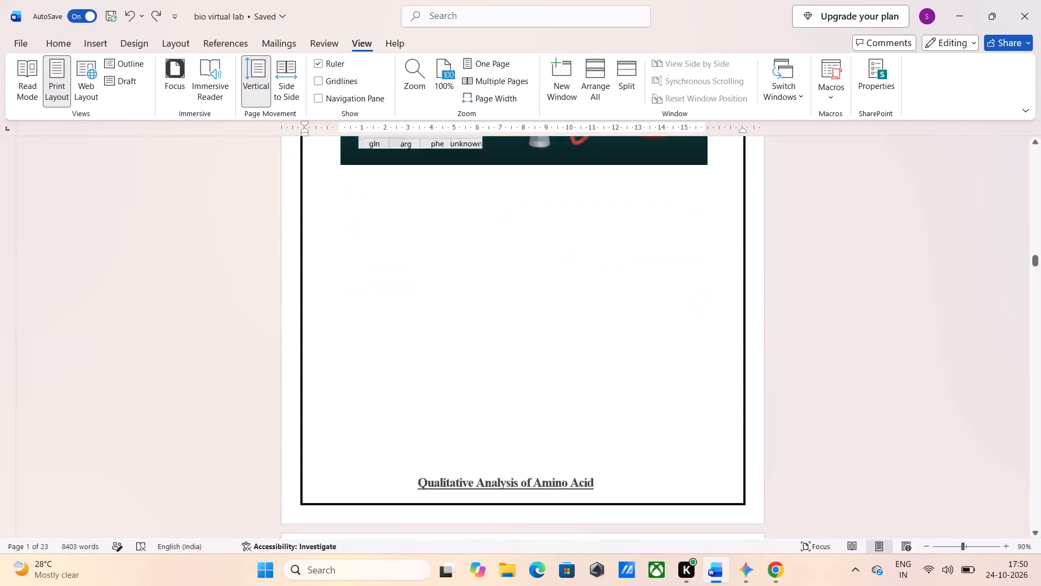
Insert a paragraph break before the "Qualitative Analysis of Amino Acid" heading to move it onto the page with its Objectives.
scroll(465, 246, down, 2)
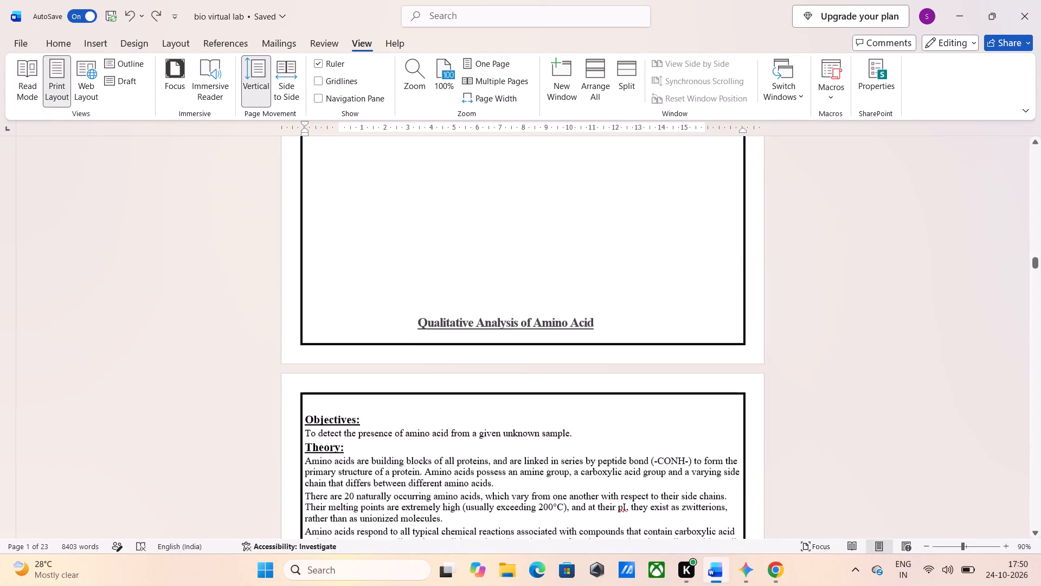
click(412, 311)
click(412, 326)
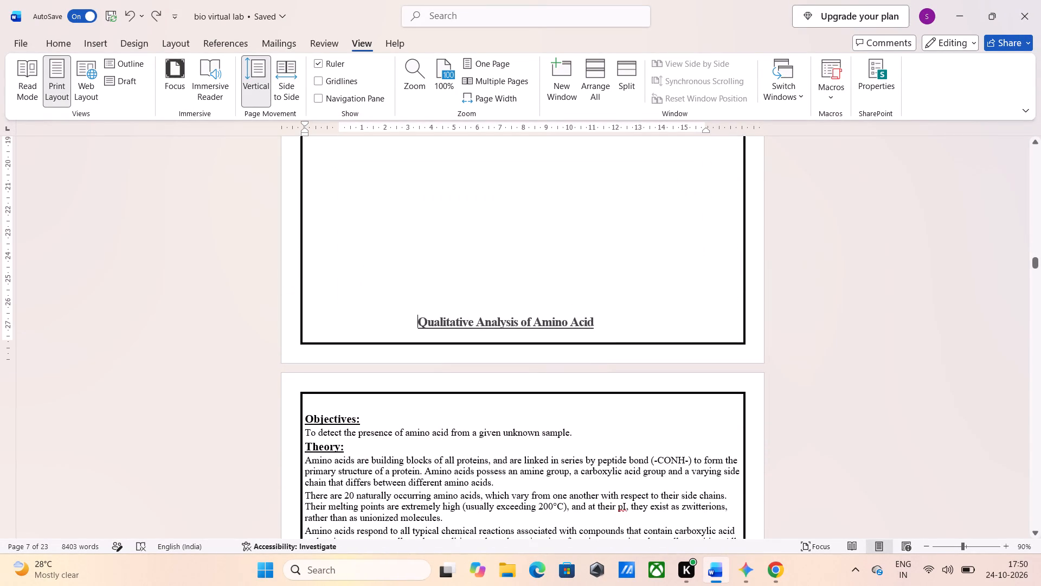
key(Return)
Turn off Widow/Orphan control for items 9 to 11 (Vortex mixer to Hair drier) of the amino acid Materials Required list.
scroll(412, 326, down, 3)
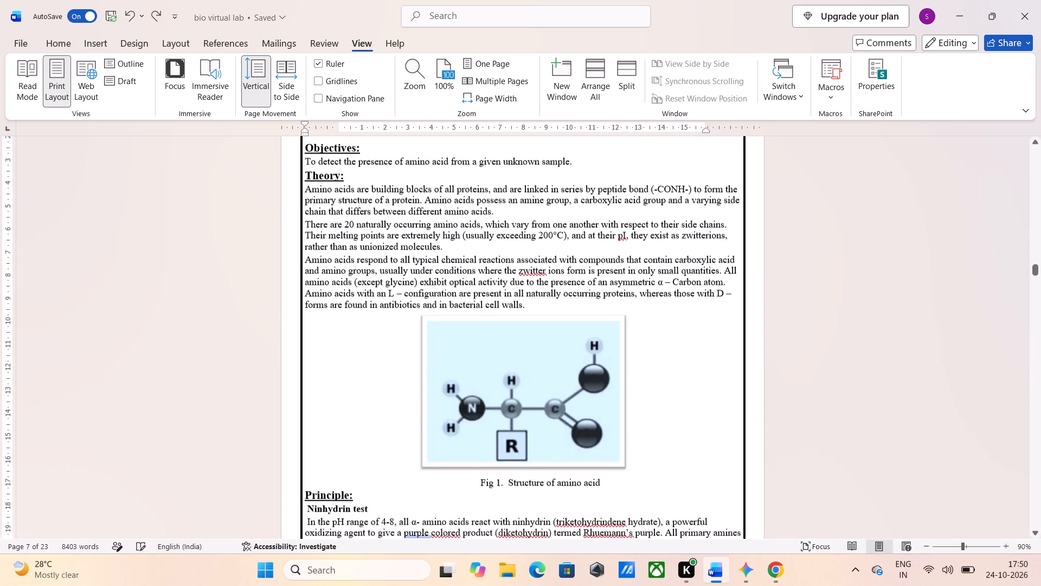
scroll(412, 326, down, 5)
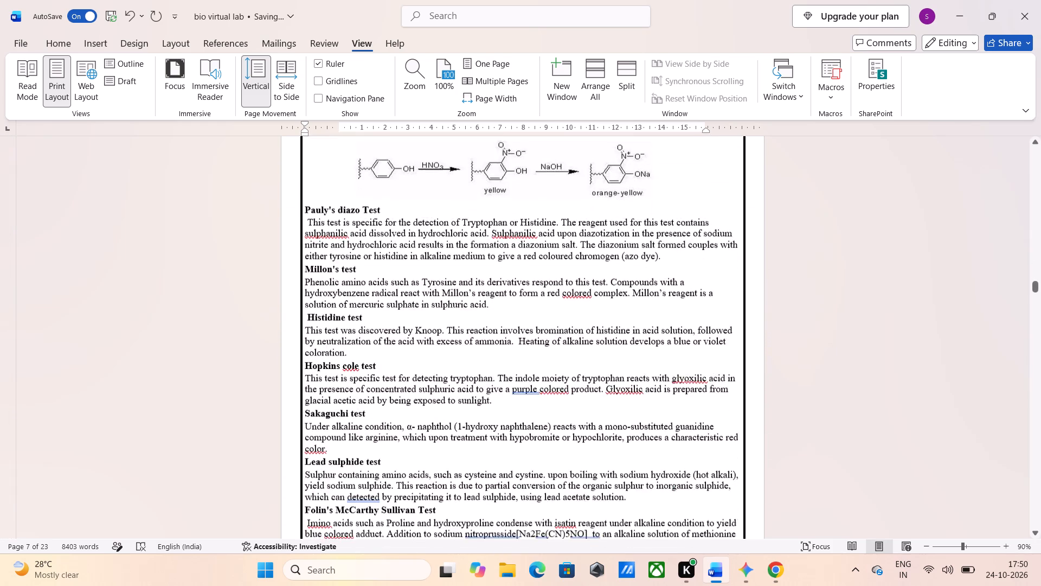
scroll(412, 326, down, 3)
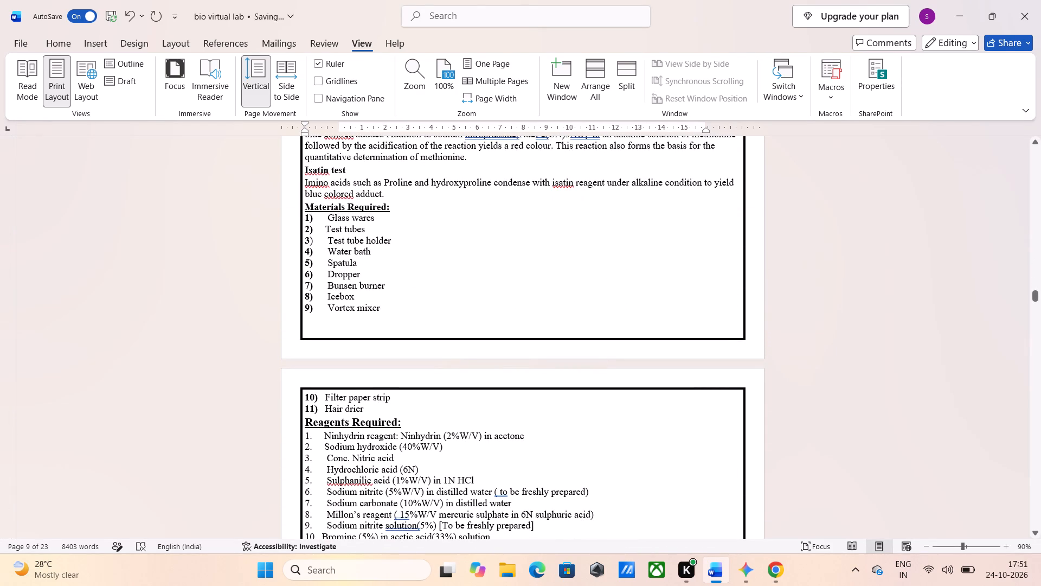
drag(264, 308, 278, 400)
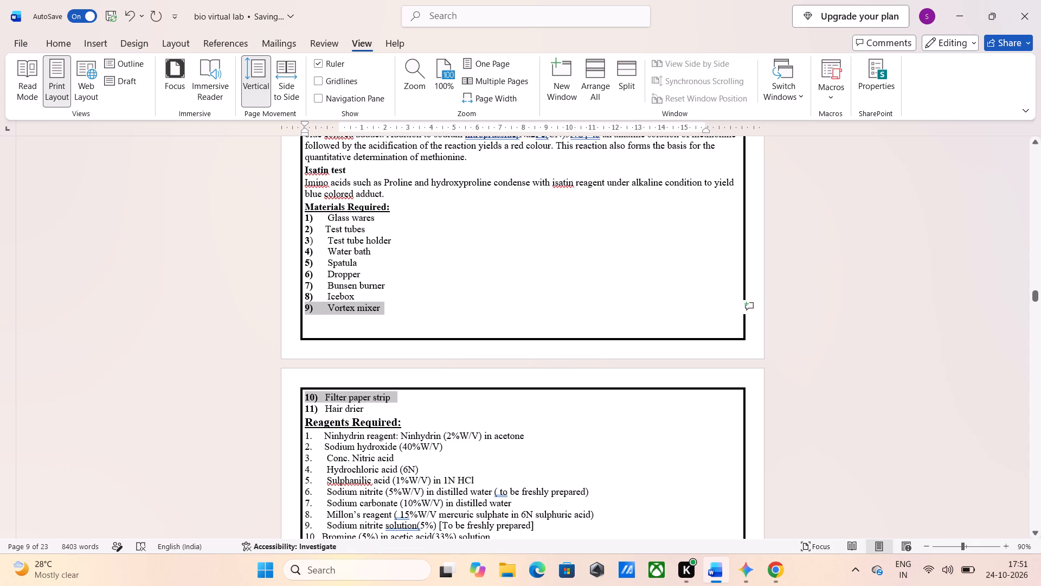
drag(278, 400, 280, 407)
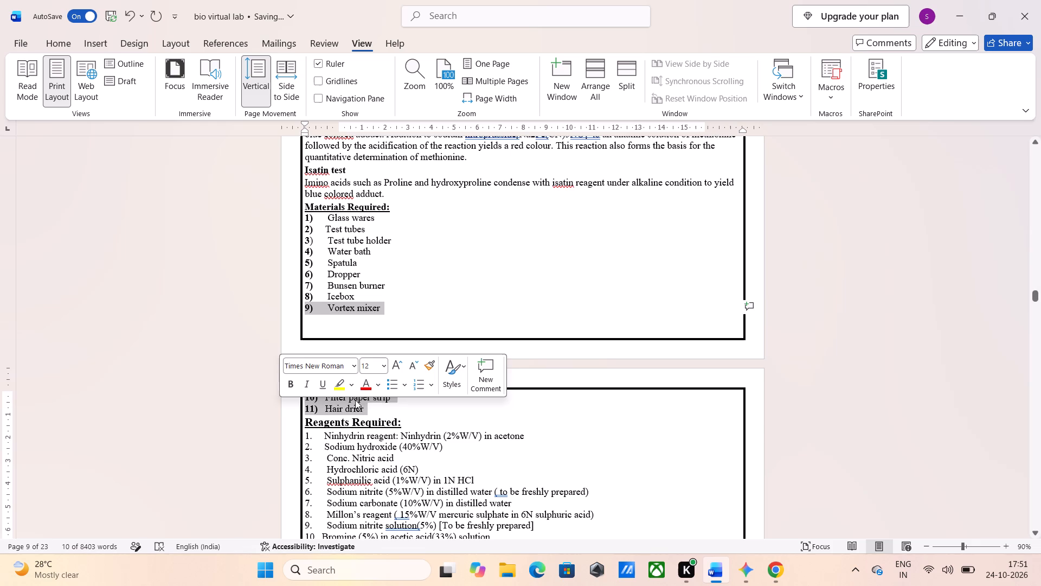
right_click(355, 400)
click(405, 269)
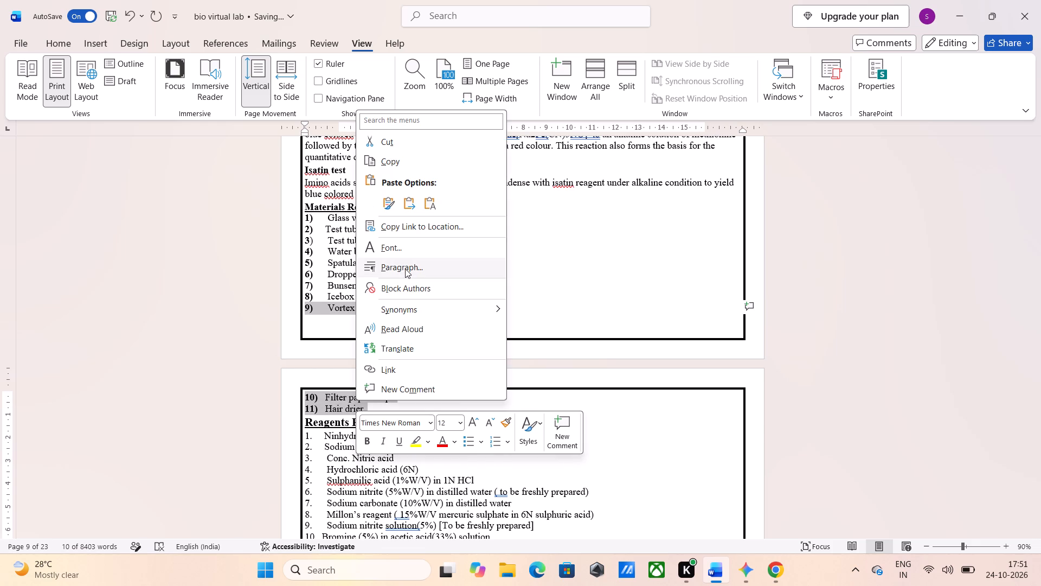
drag(493, 106, 465, 110)
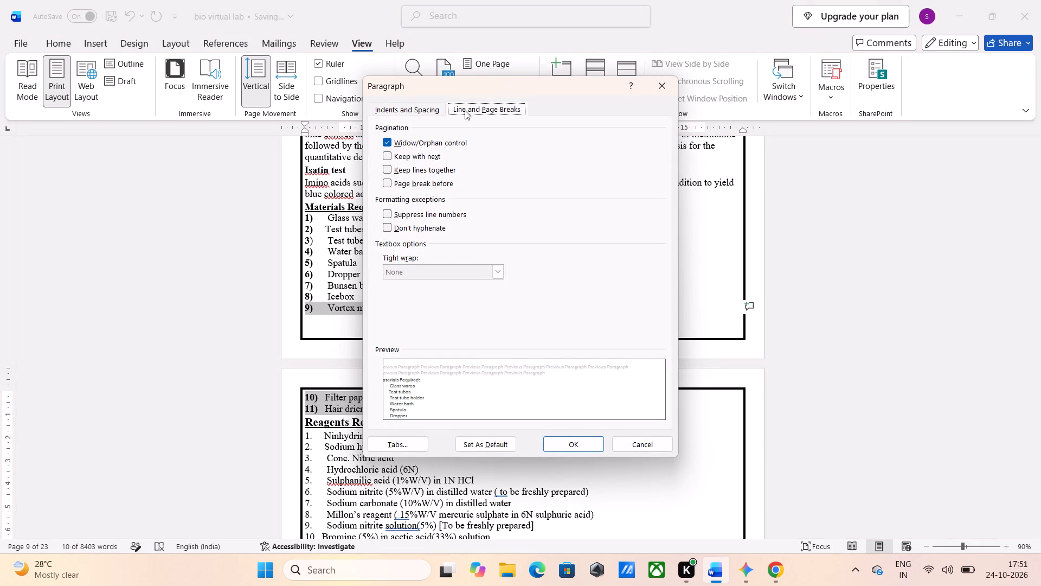
drag(465, 110, 385, 141)
click(385, 141)
click(581, 443)
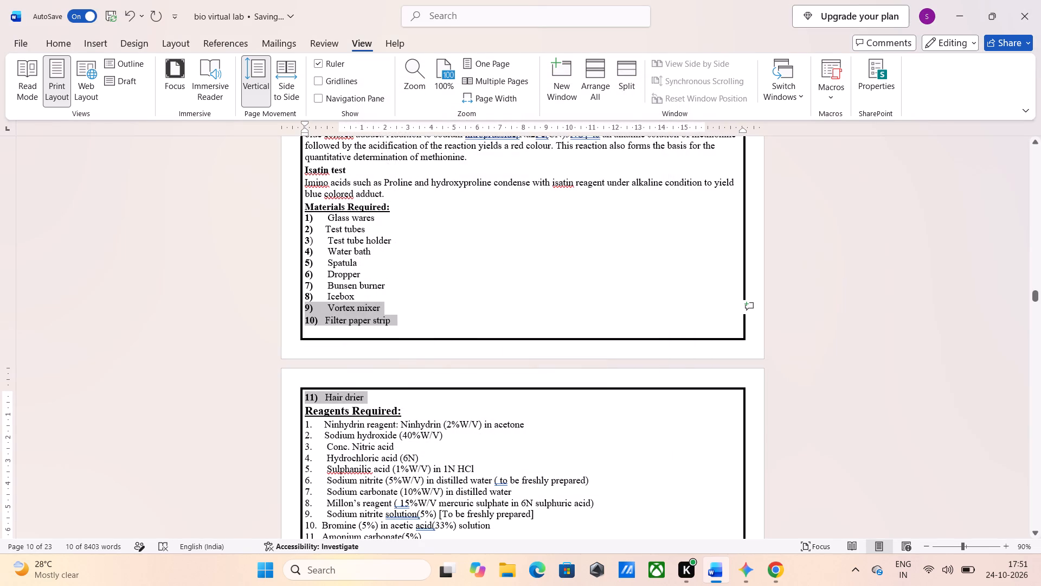
For the whole document, clear Widow/Orphan control, Keep with next, Keep lines together and Page break before in the paragraph settings.
click(234, 340)
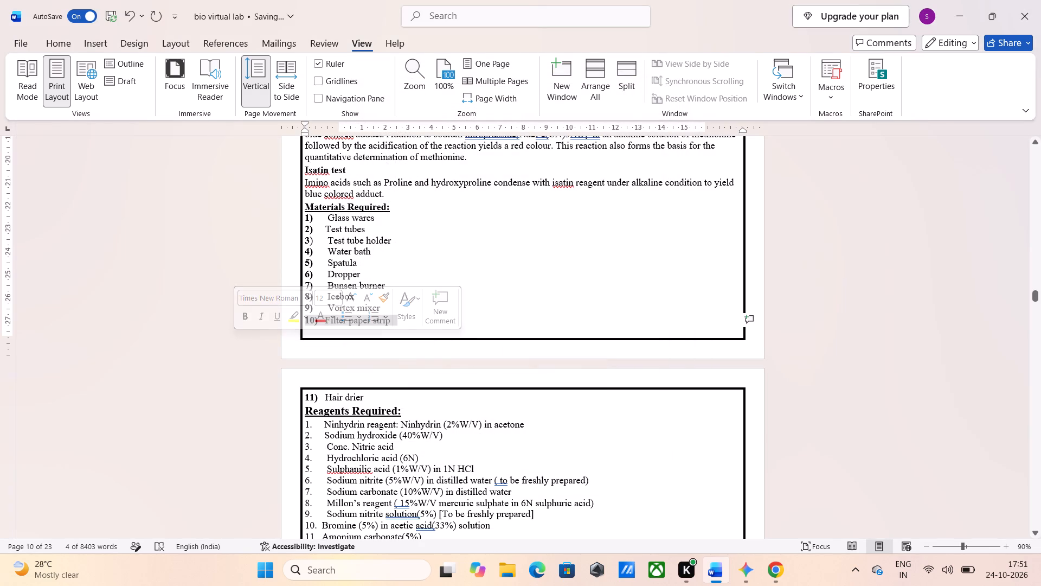
key(ctrl+a)
right_click(478, 395)
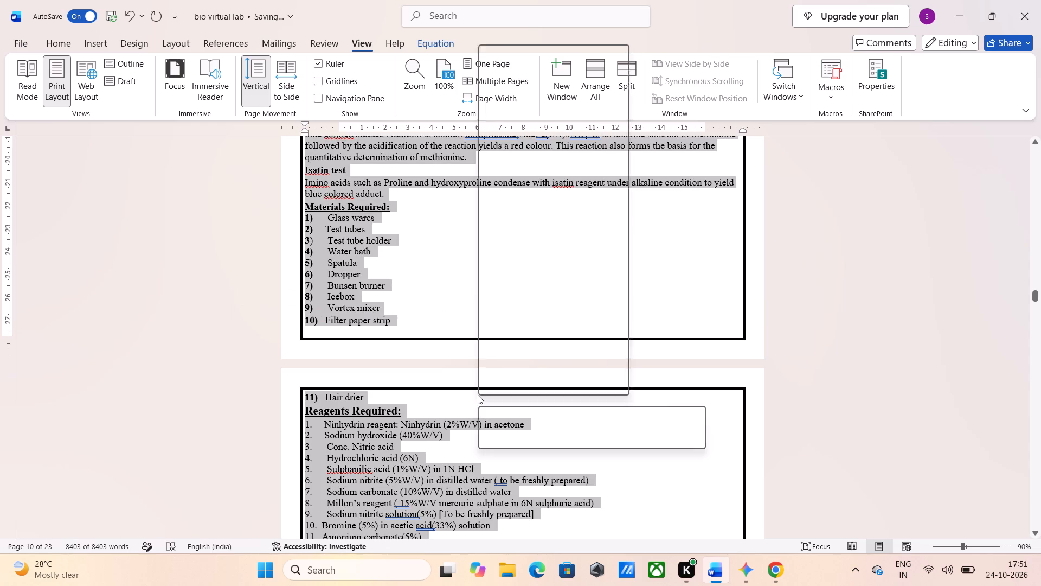
click(540, 280)
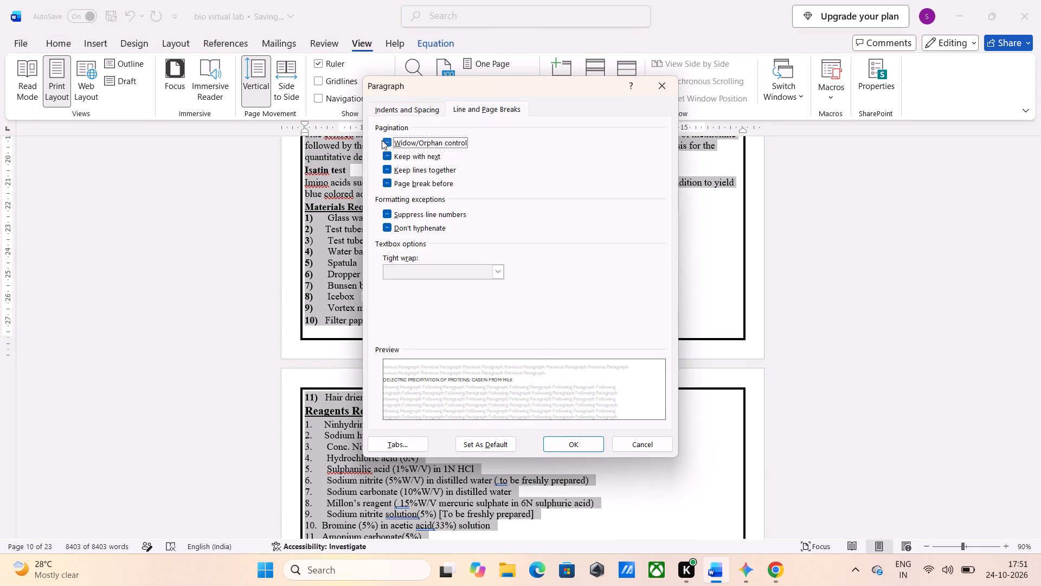
click(385, 143)
click(387, 154)
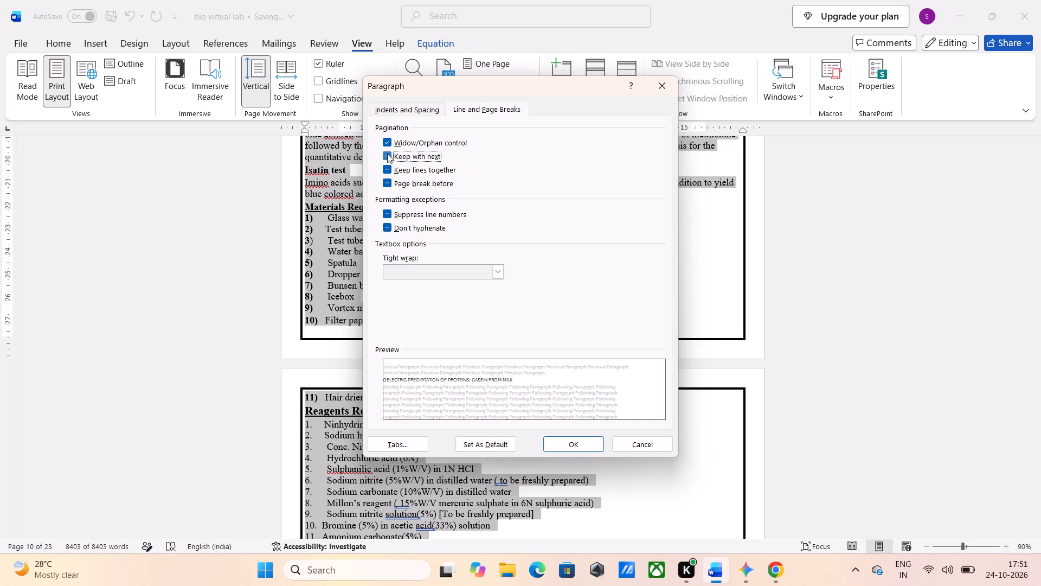
click(387, 154)
click(388, 170)
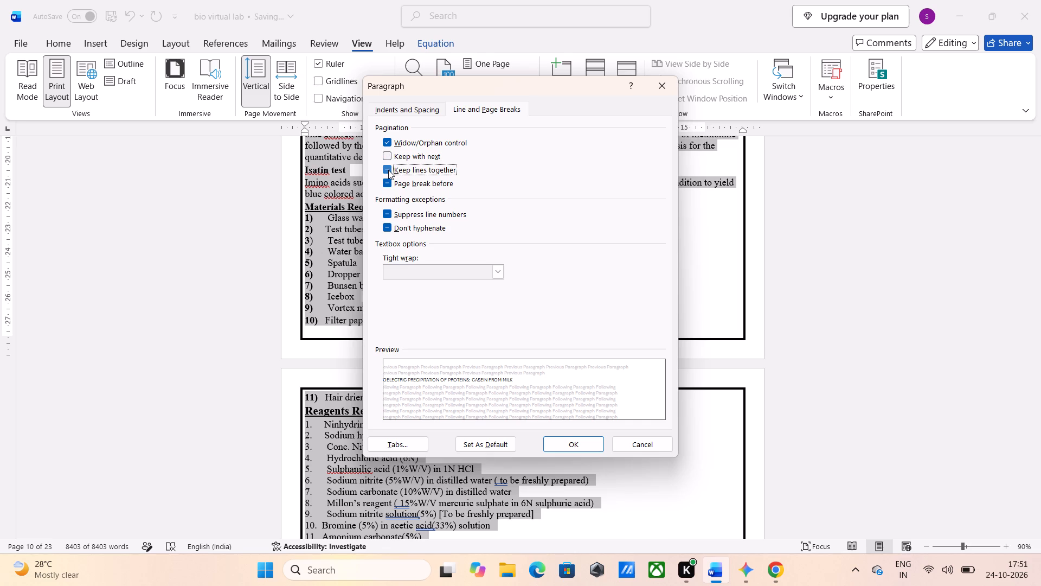
double_click(388, 170)
click(388, 170)
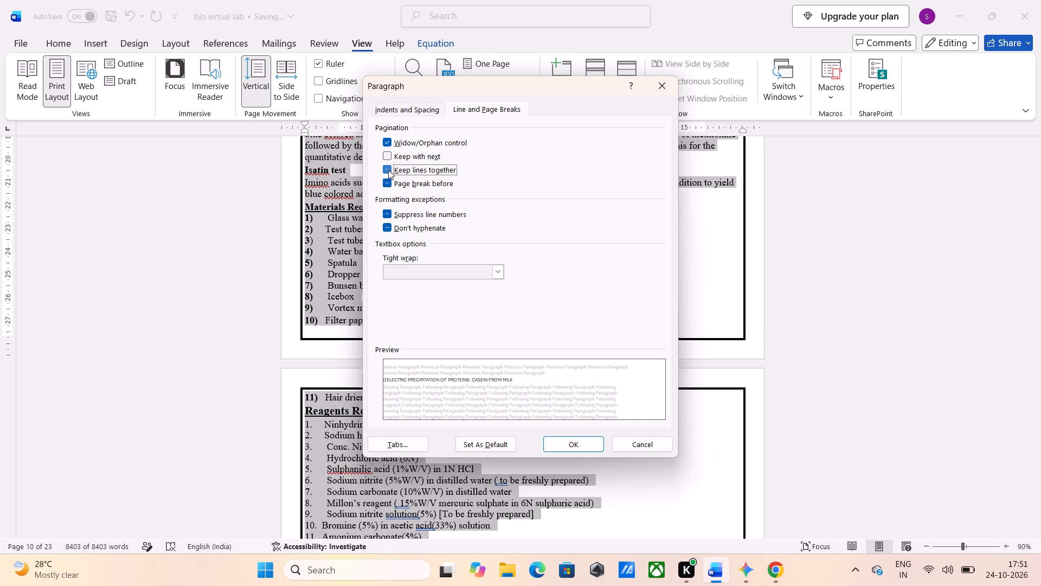
click(385, 168)
click(385, 183)
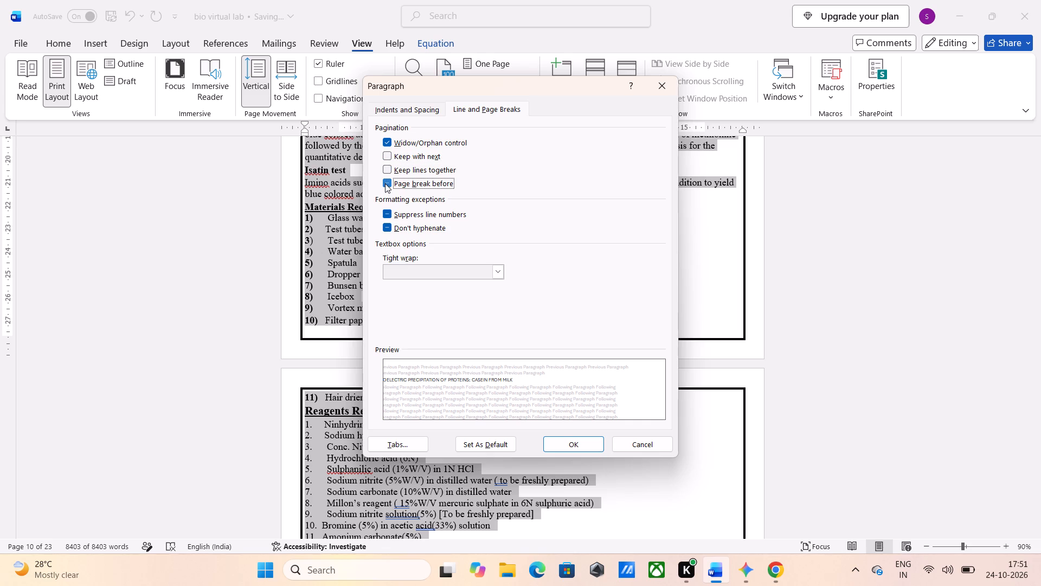
click(385, 183)
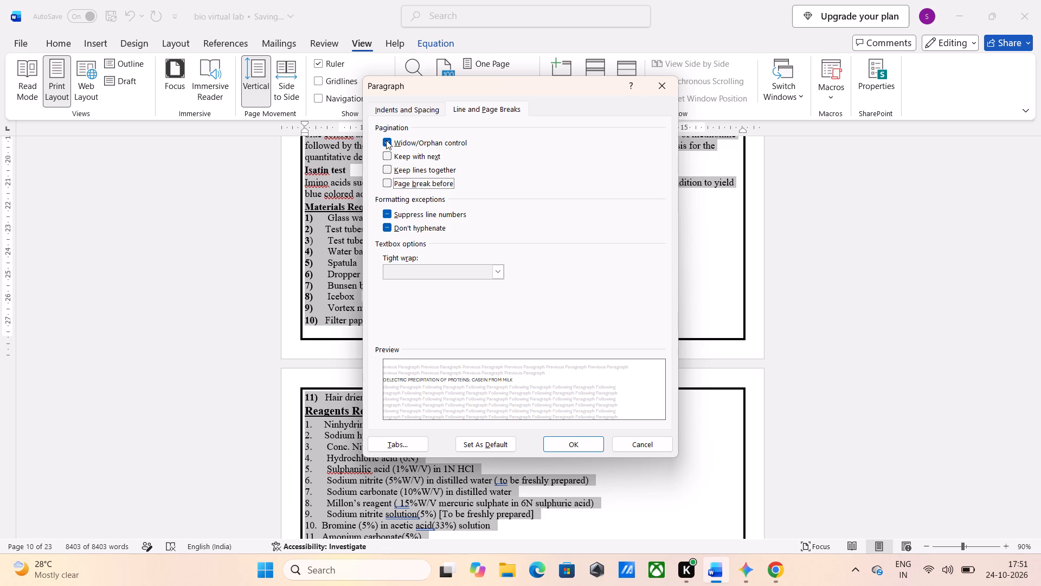
double_click(386, 140)
click(386, 140)
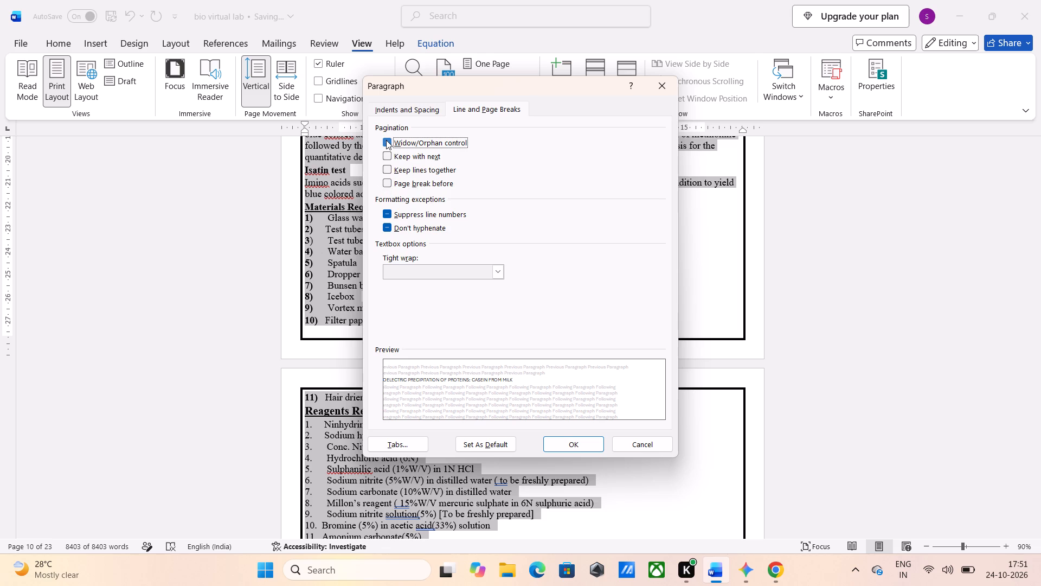
click(386, 140)
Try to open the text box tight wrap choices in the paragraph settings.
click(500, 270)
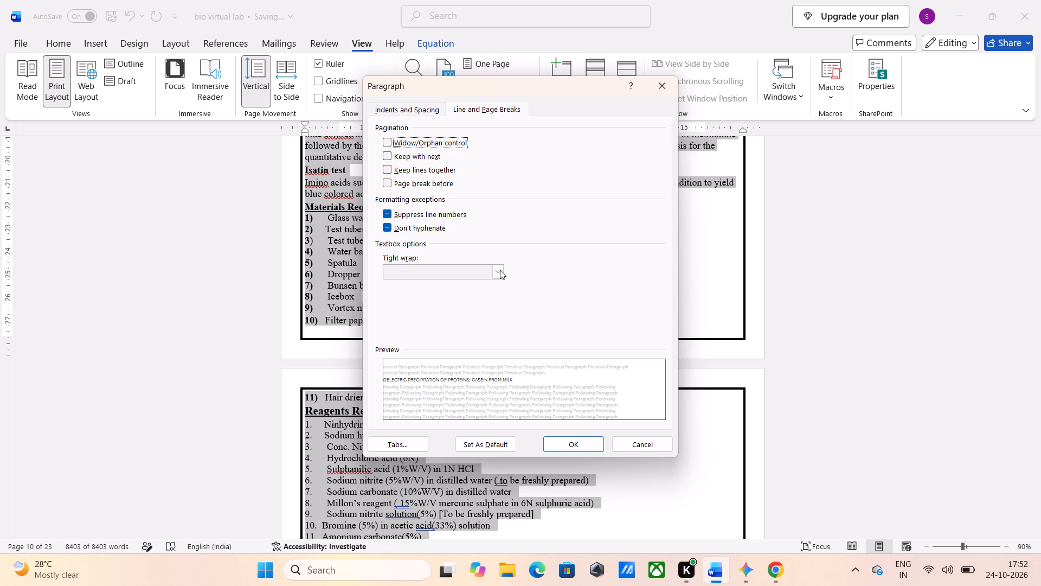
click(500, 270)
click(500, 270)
Bring up the Windows Start menu.
click(267, 569)
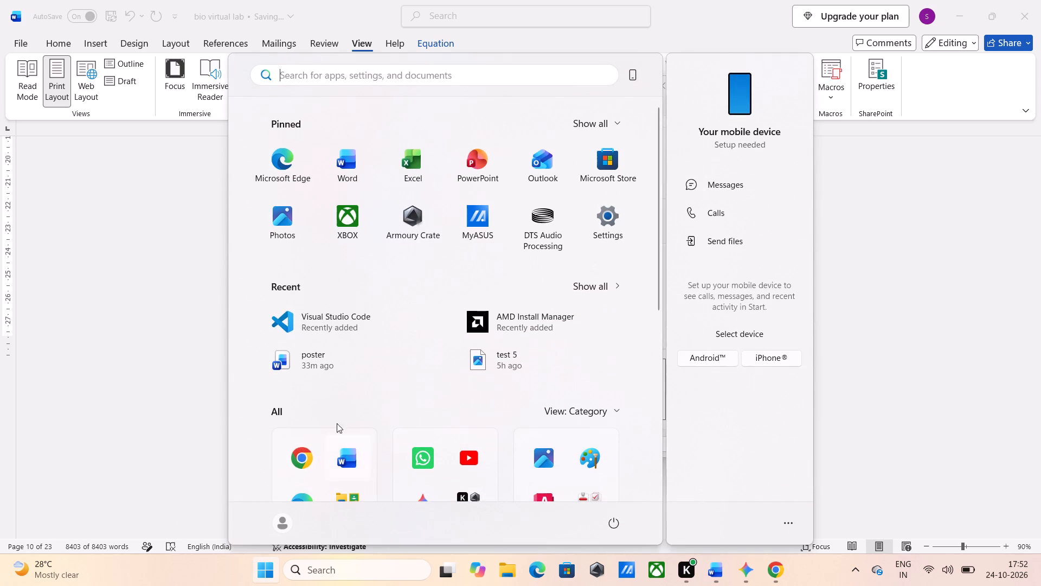
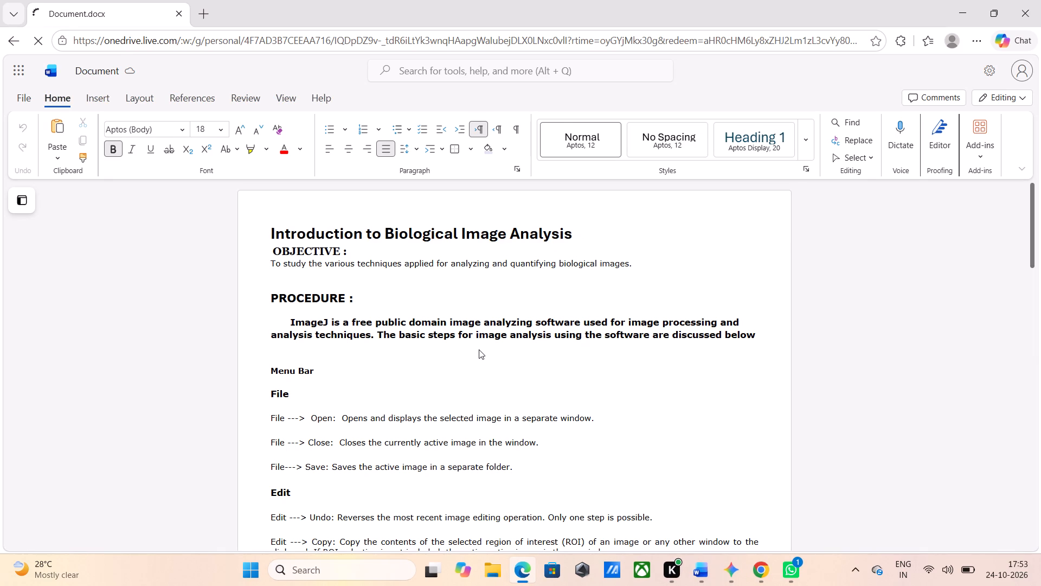
scroll(479, 349, down, 2)
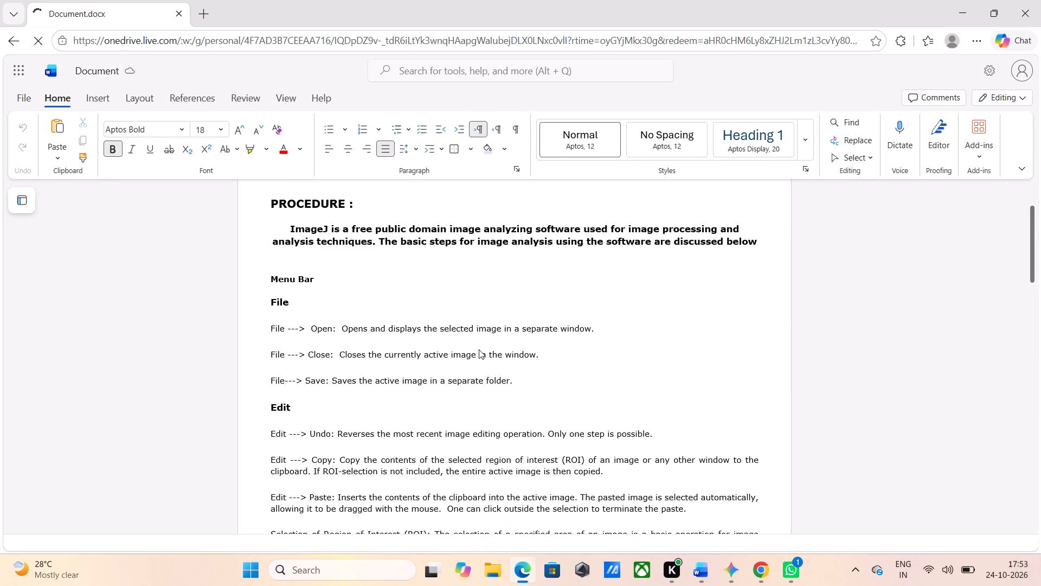
scroll(479, 349, down, 1)
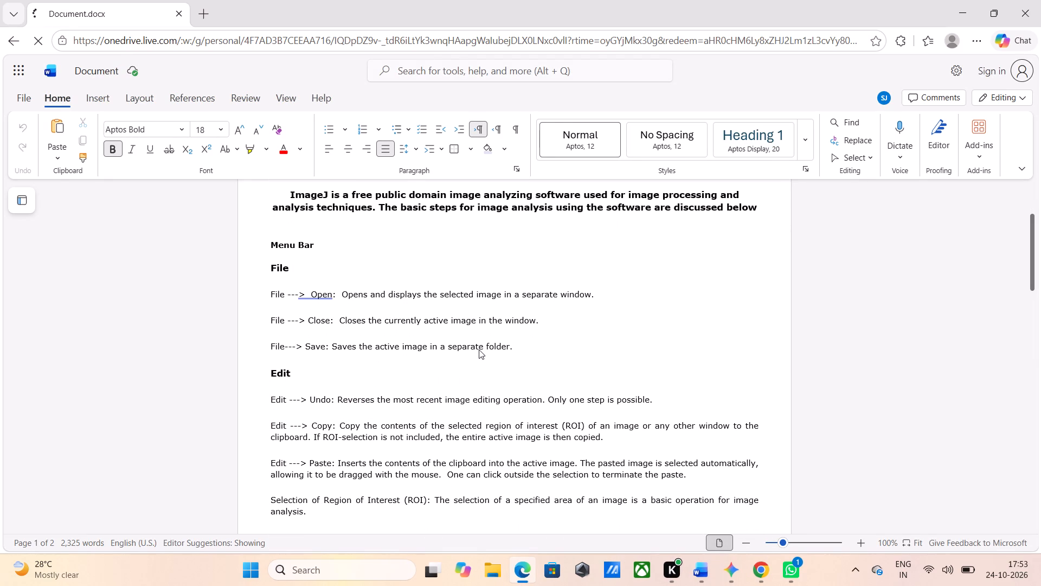
scroll(479, 349, down, 2)
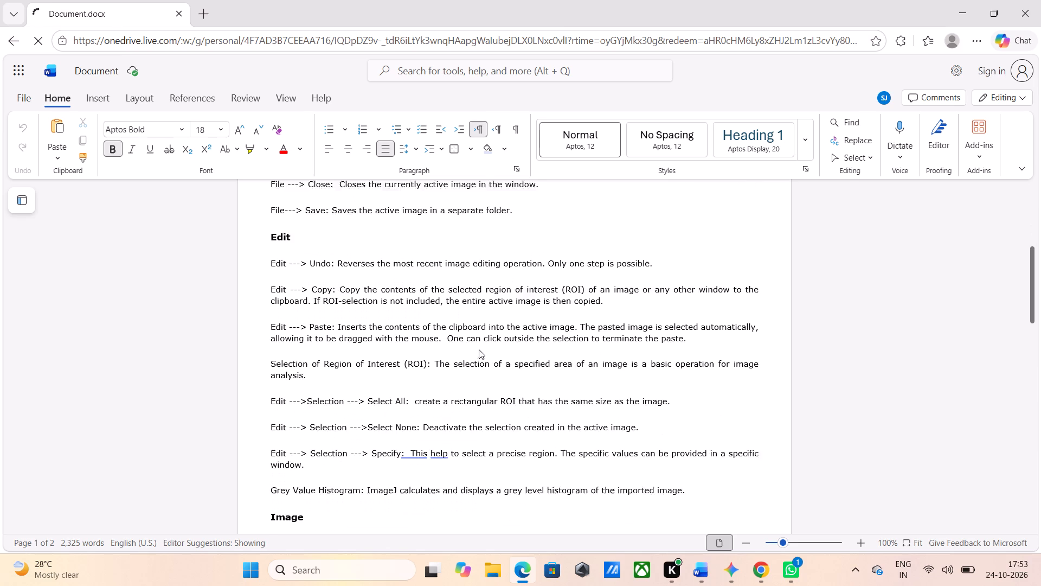
scroll(479, 349, down, 2)
click(357, 319)
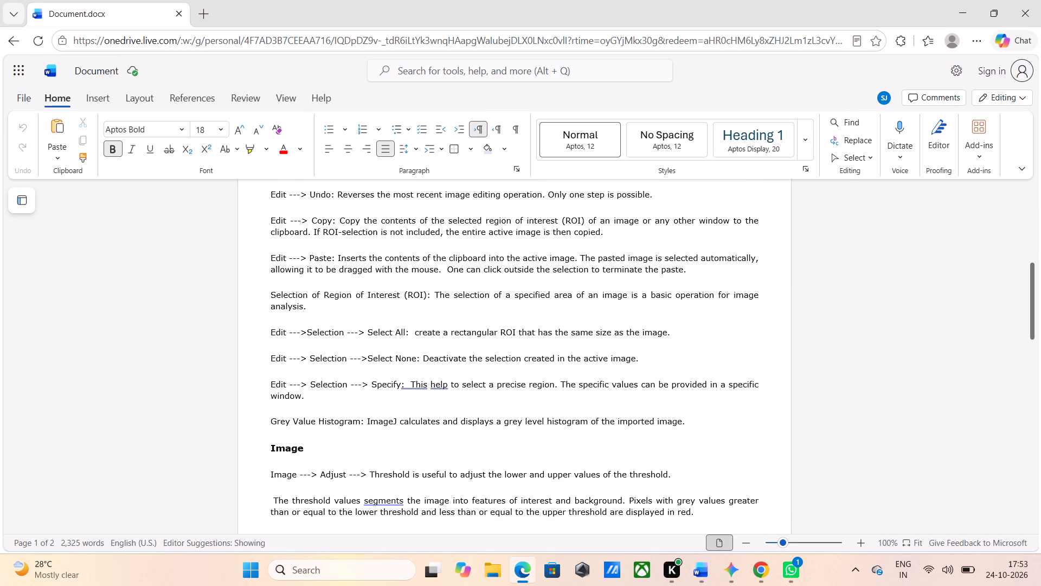
scroll(393, 348, down, 2)
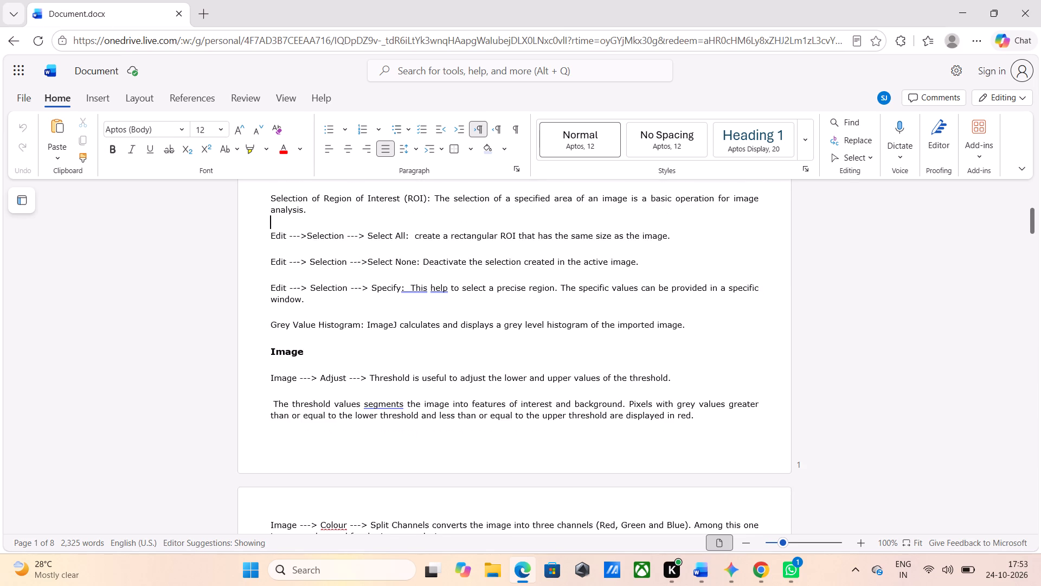
scroll(393, 348, down, 4)
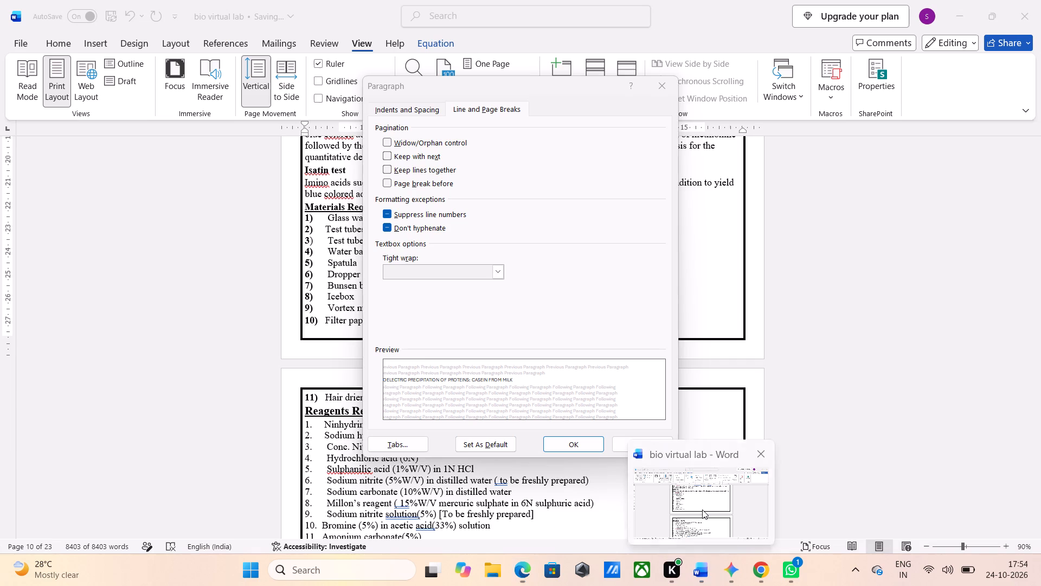
click(388, 212)
click(388, 212)
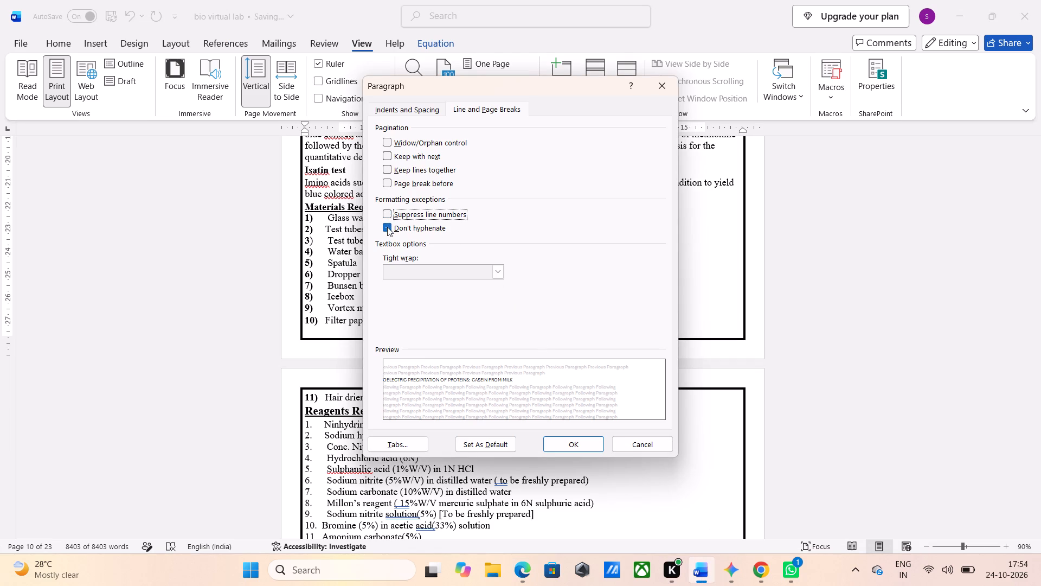
double_click(387, 227)
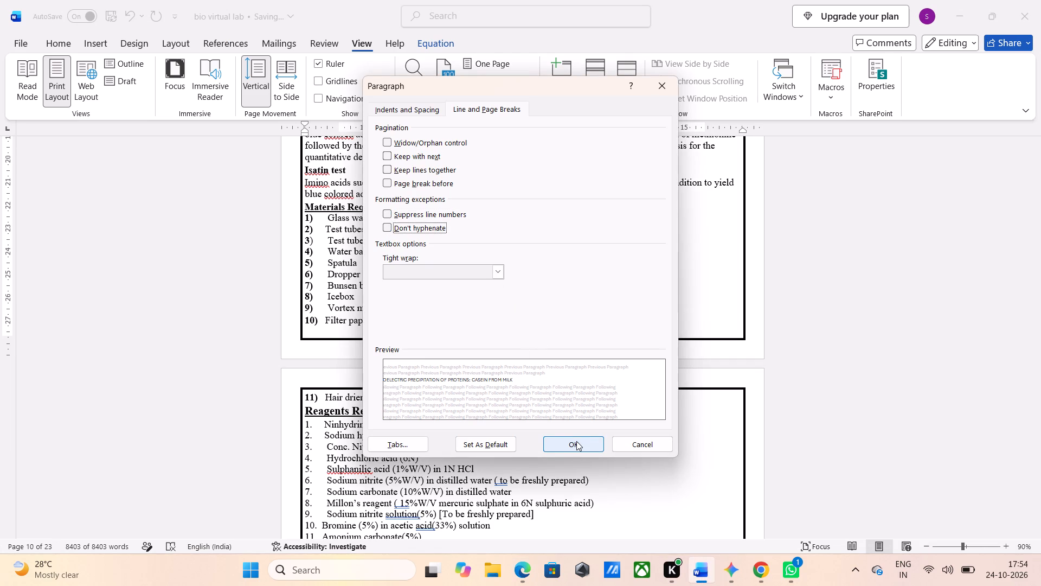
click(576, 441)
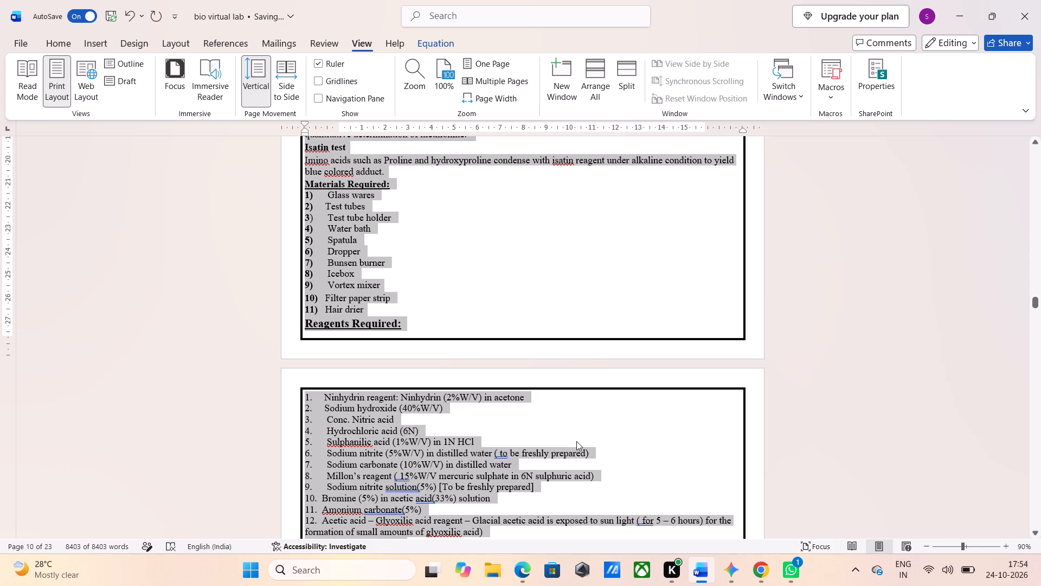
Check the page flow from the amino acid Reagents Required list back to the start of the Thin Layer Chromatography experiment.
scroll(576, 441, down, 1)
scroll(576, 441, up, 1)
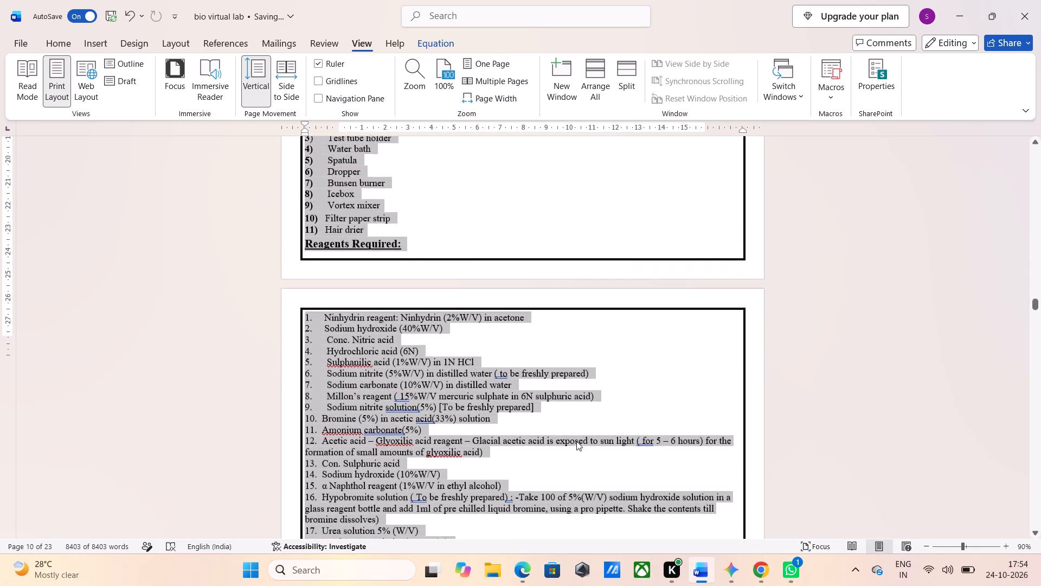
scroll(576, 441, up, 4)
click(576, 441)
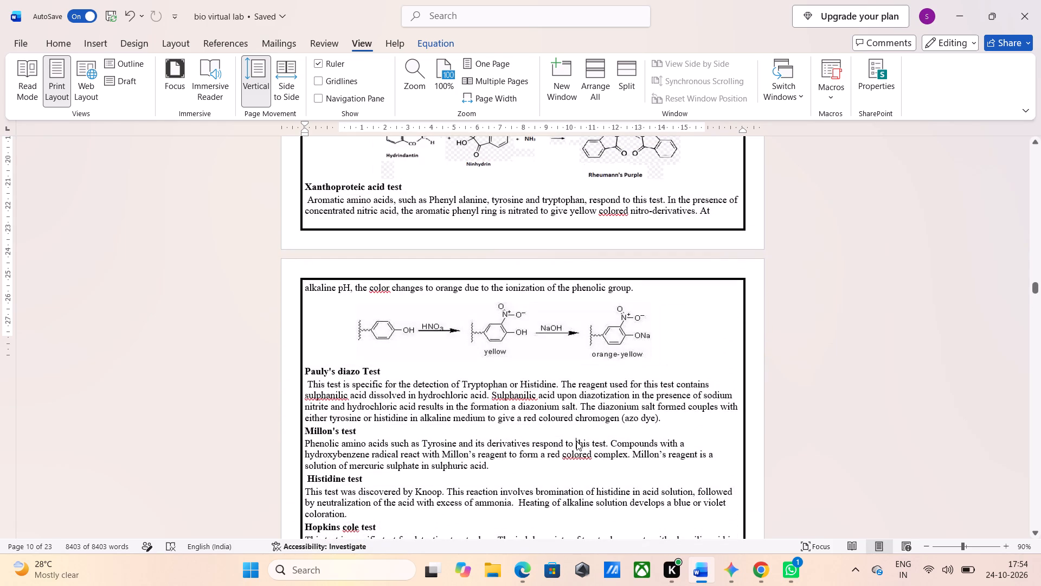
scroll(576, 441, up, 2)
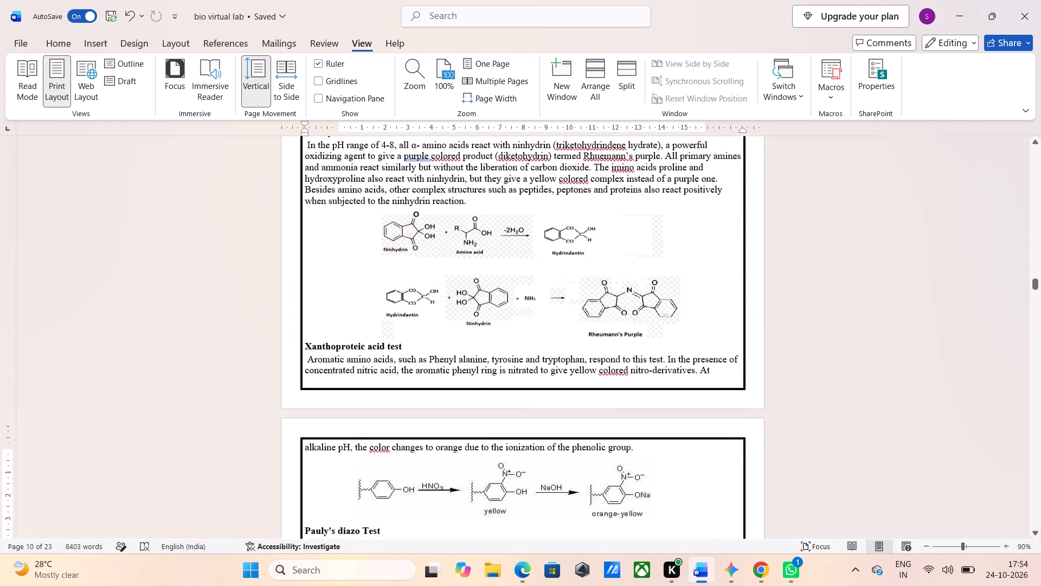
scroll(576, 441, up, 11)
scroll(576, 441, down, 5)
scroll(576, 441, up, 1)
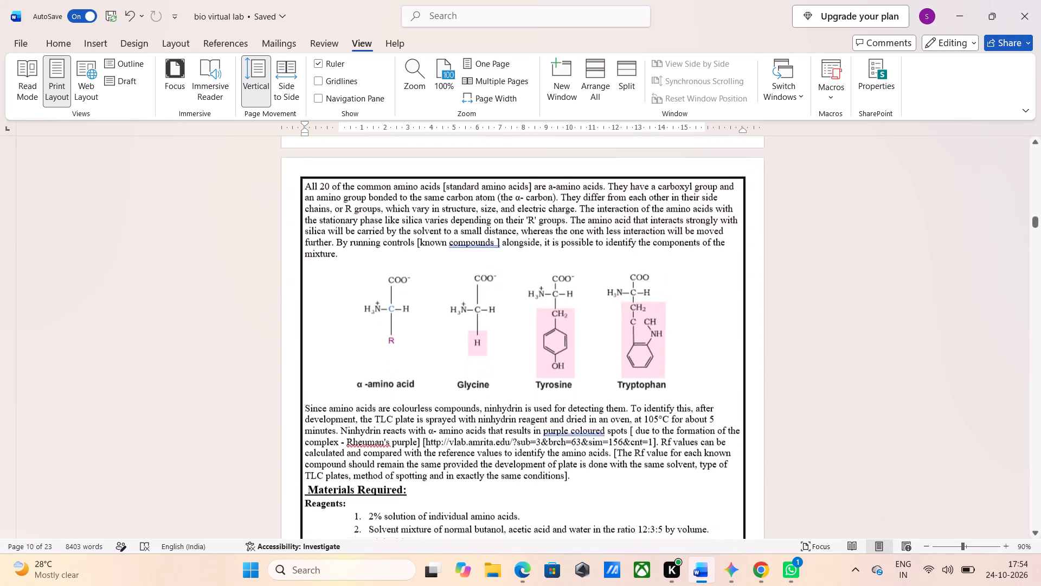
scroll(576, 441, up, 6)
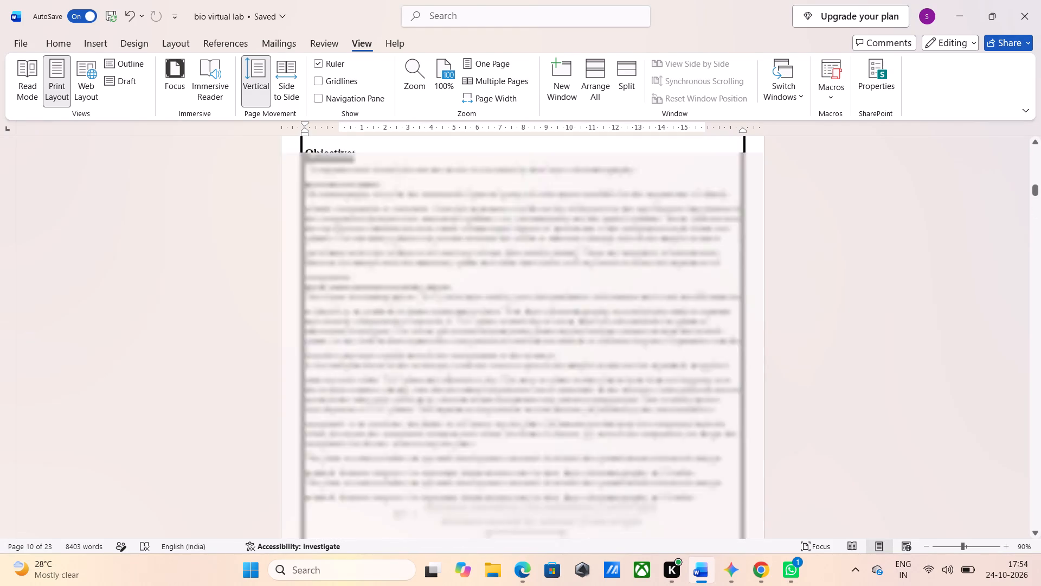
scroll(576, 441, up, 1)
scroll(576, 441, down, 5)
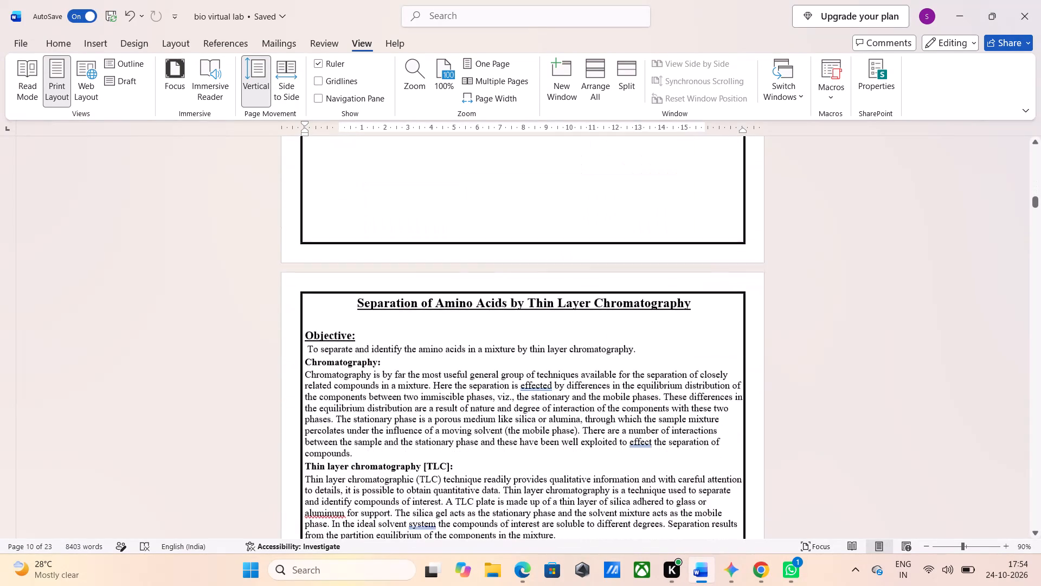
Insert an empty line before the "Qualitative Analysis of Amino Acid" heading to move it onto the page with its Objectives.
scroll(576, 441, down, 1)
scroll(562, 392, down, 3)
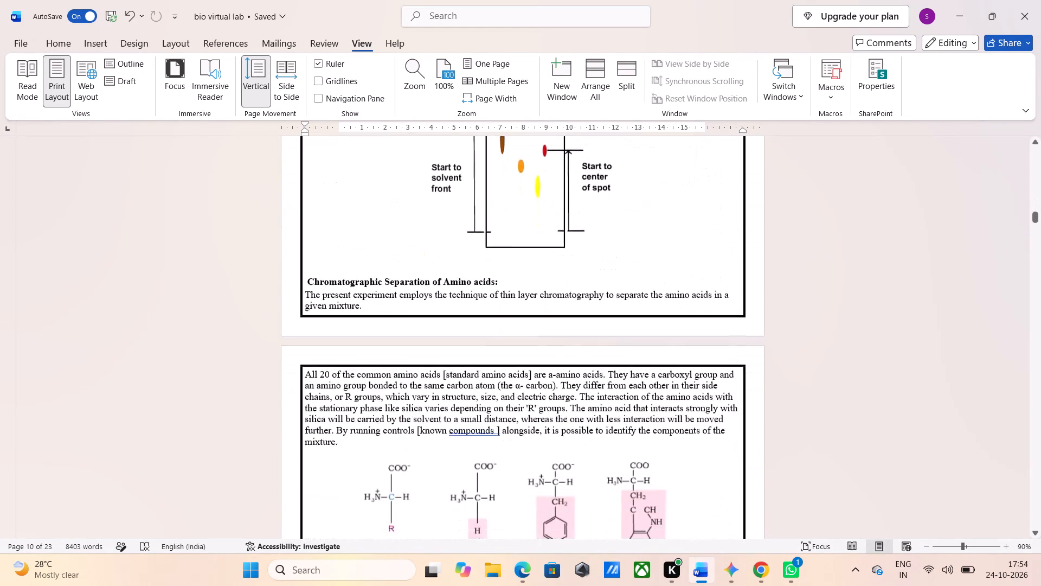
scroll(562, 392, down, 6)
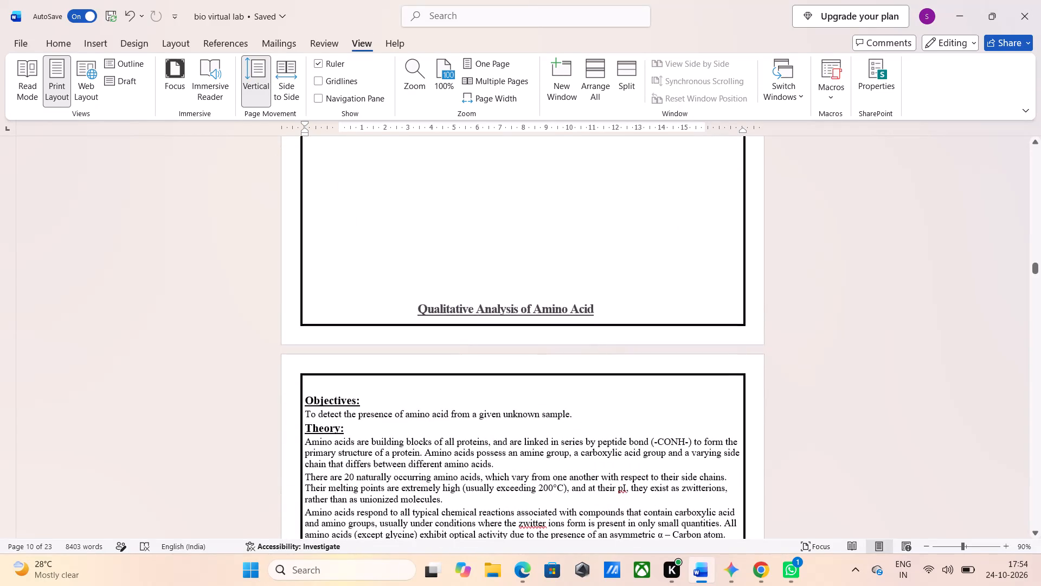
click(417, 302)
key(Return)
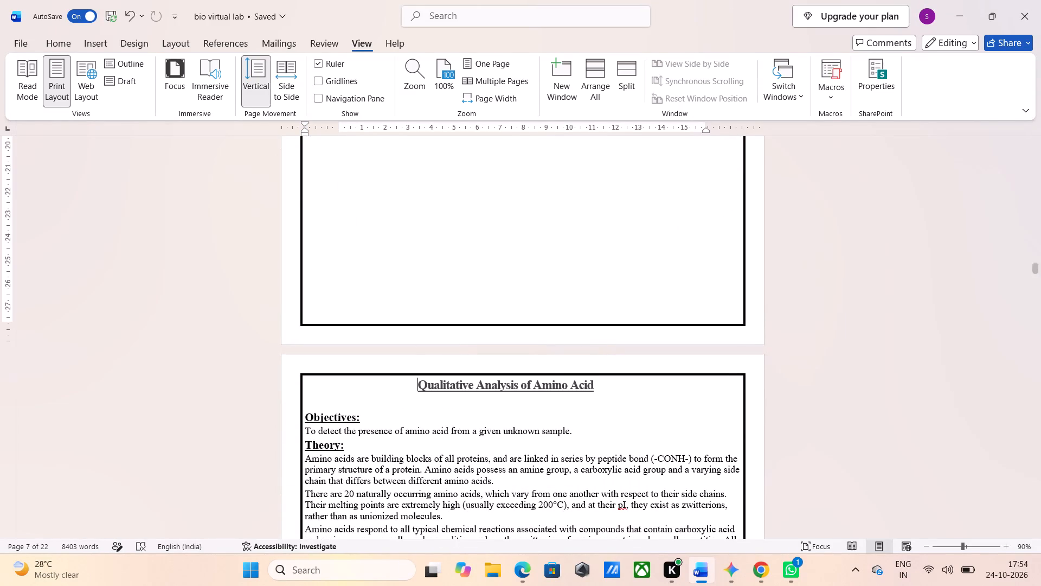
Check the page flow from the "Qualitative Analysis of Amino Acid" heading back to the document's beginning.
scroll(417, 302, up, 6)
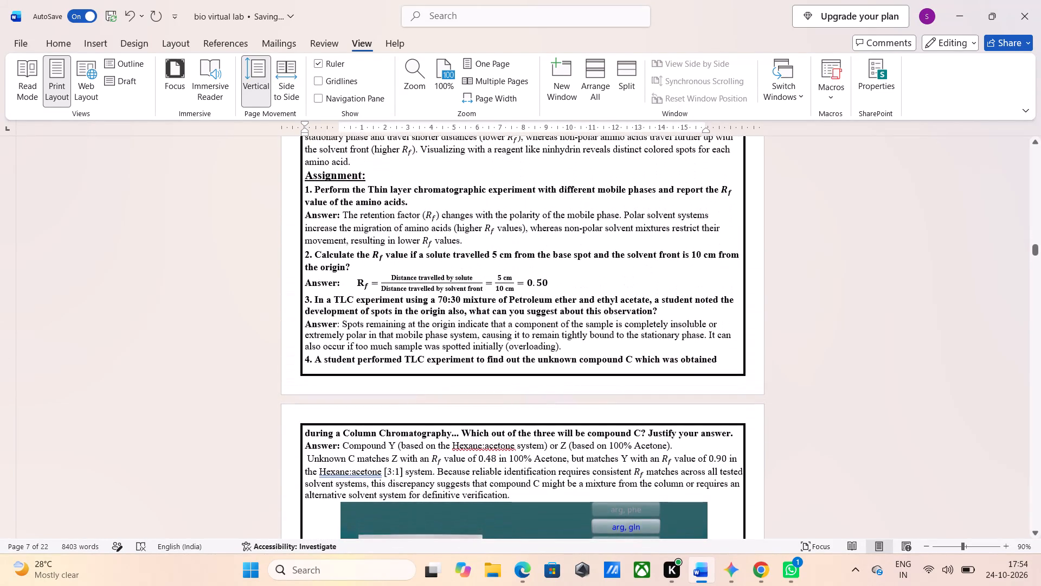
scroll(417, 302, up, 2)
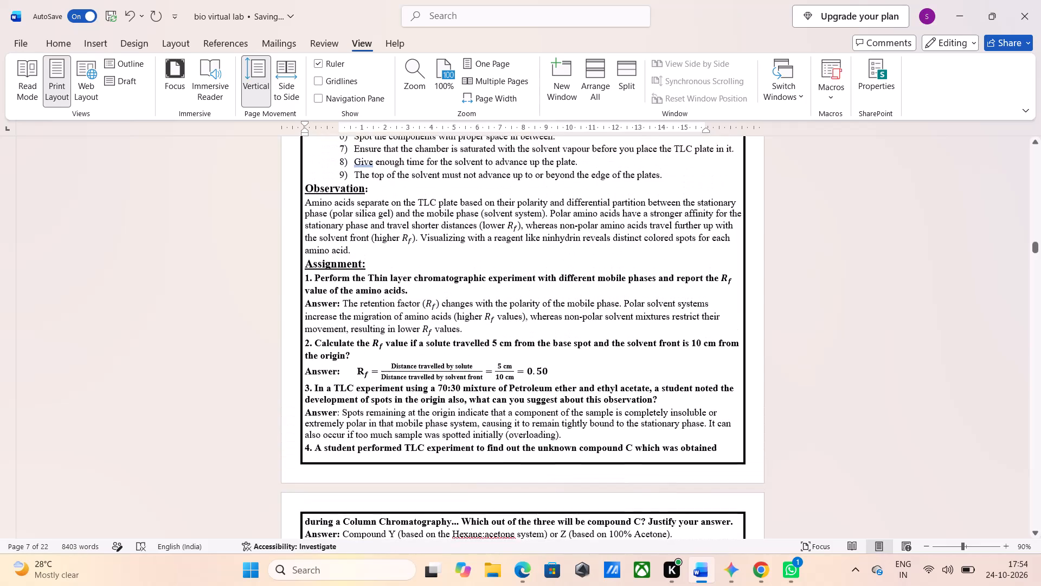
scroll(417, 302, up, 2)
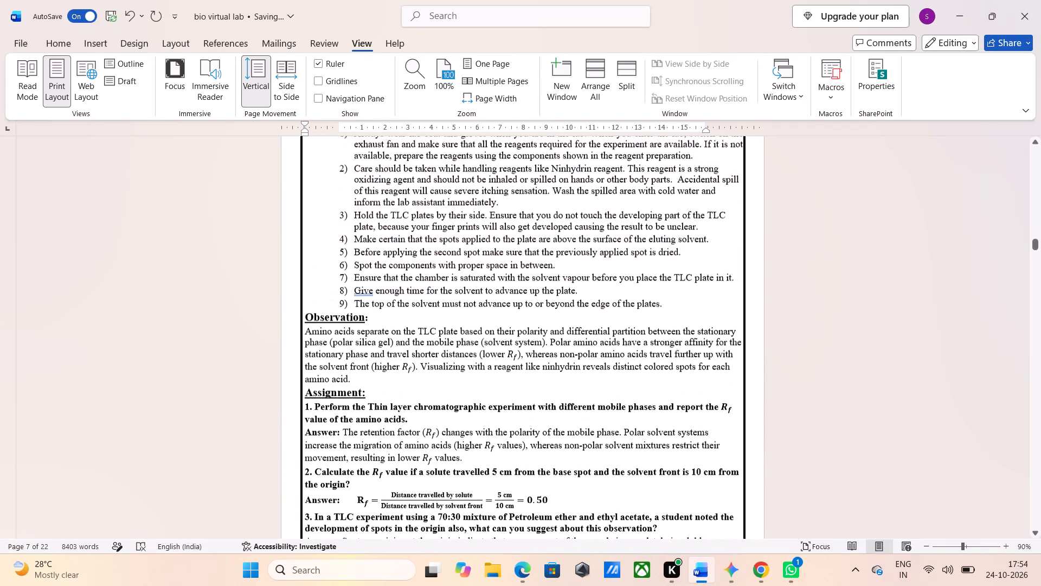
scroll(417, 302, up, 5)
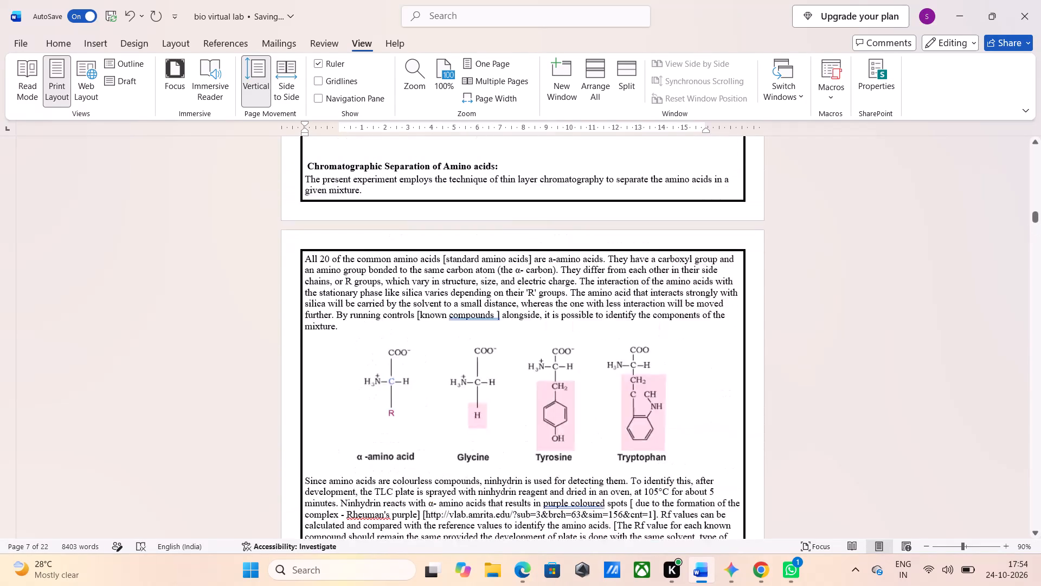
scroll(417, 302, up, 10)
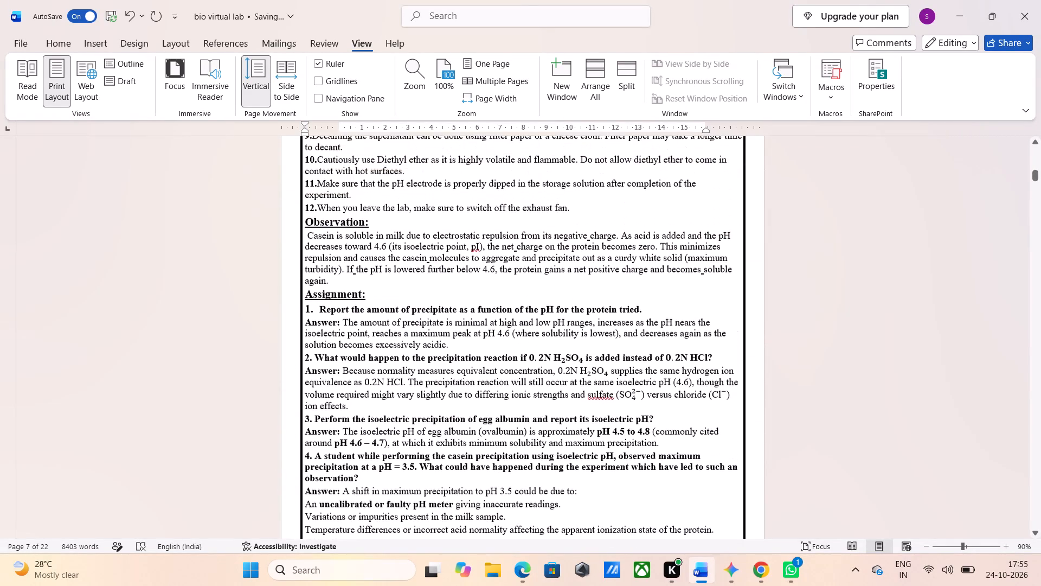
scroll(417, 302, up, 13)
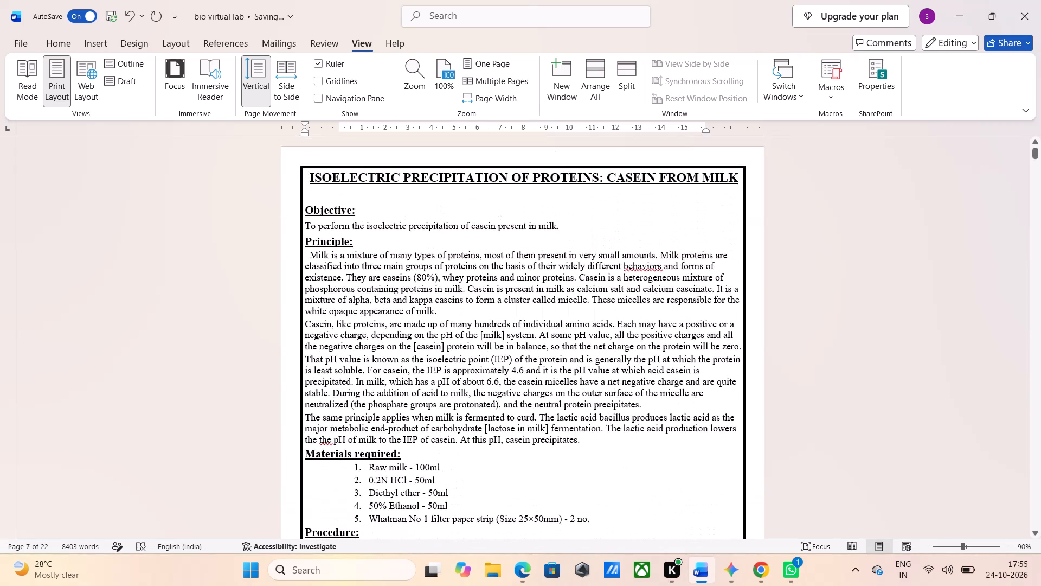
scroll(417, 302, up, 15)
Examine the page breaks and spacing of the casein precipitation experiment, through its assignment answers to the Thin Layer Chromatography heading.
scroll(417, 302, down, 2)
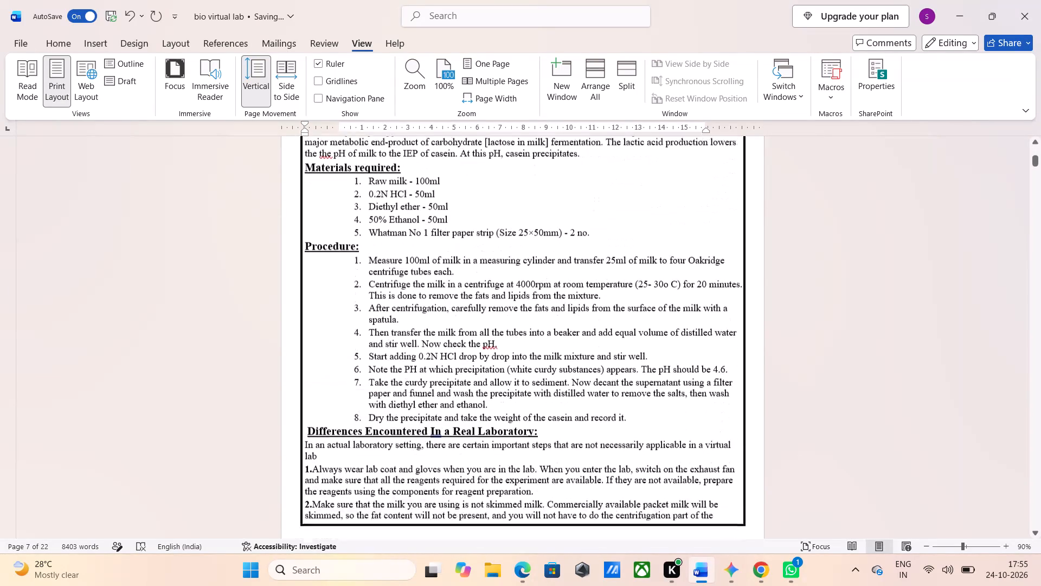
scroll(417, 302, down, 3)
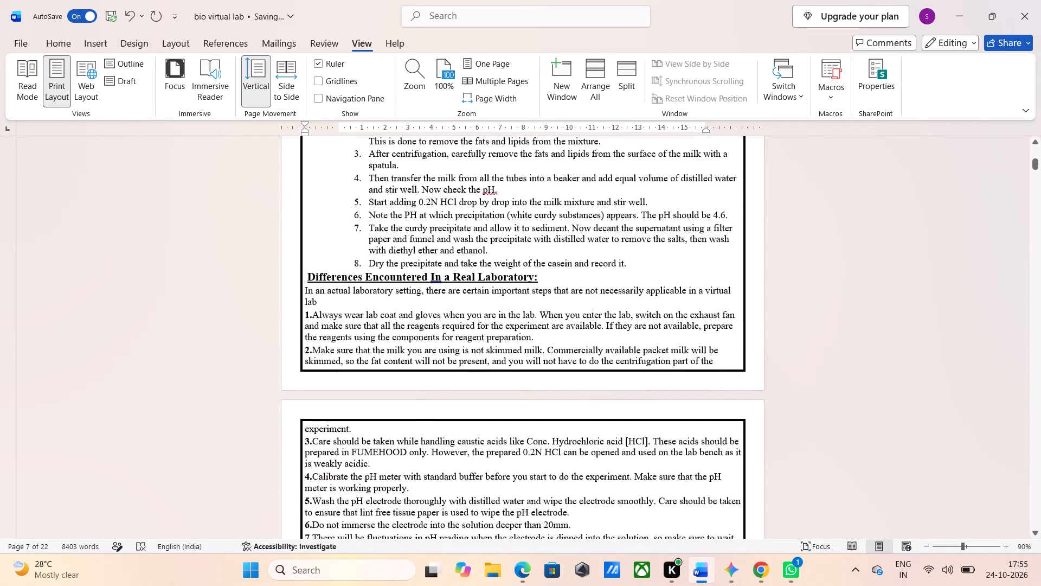
scroll(417, 302, down, 5)
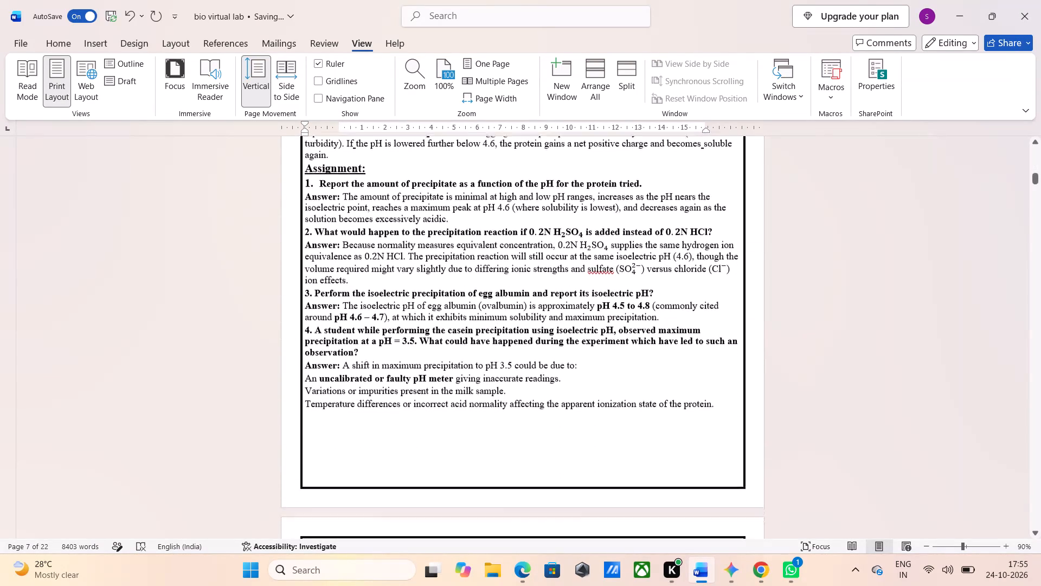
scroll(417, 302, down, 1)
scroll(417, 302, up, 1)
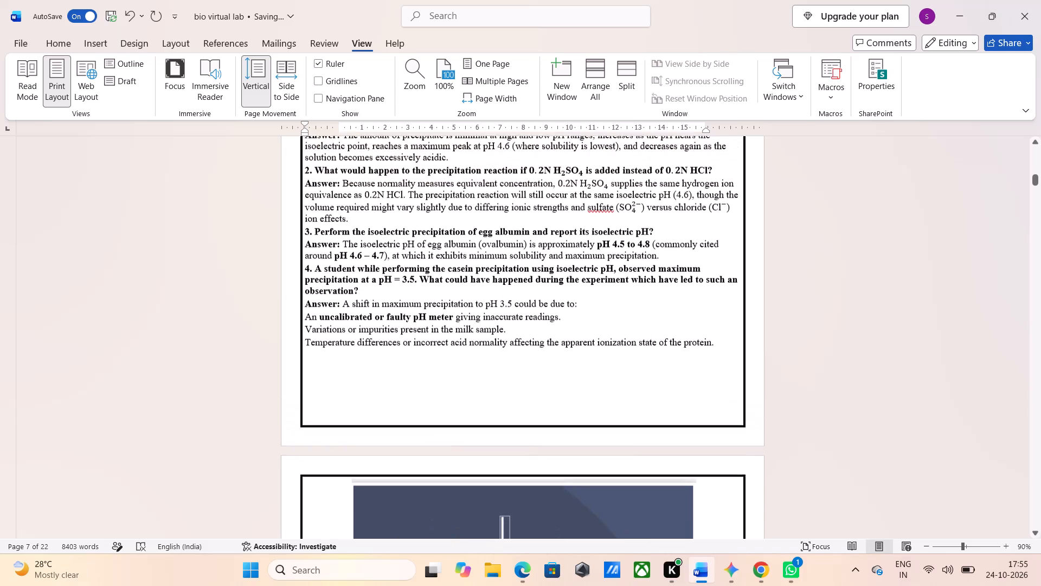
scroll(417, 302, up, 5)
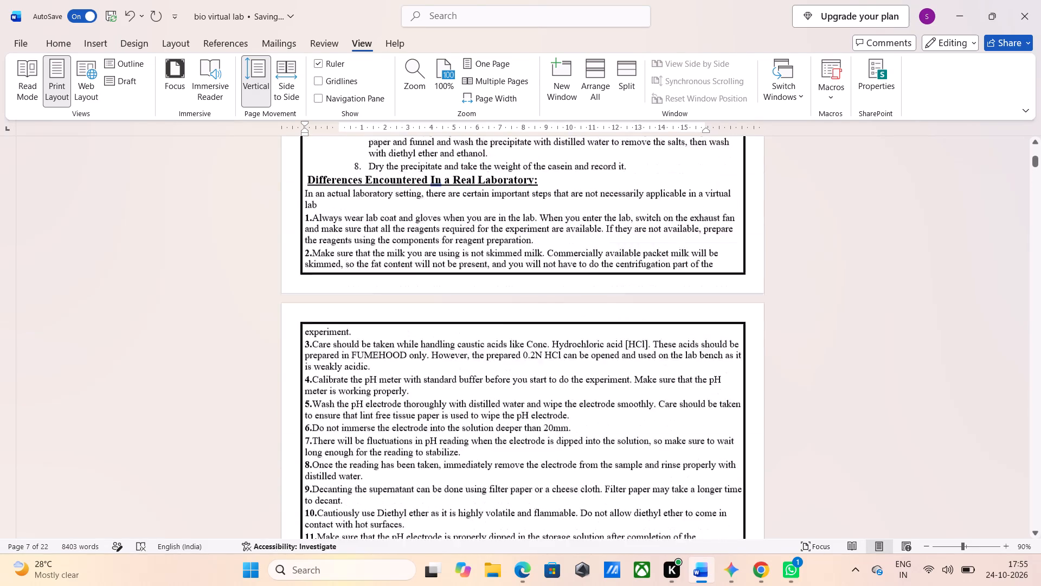
scroll(417, 302, down, 3)
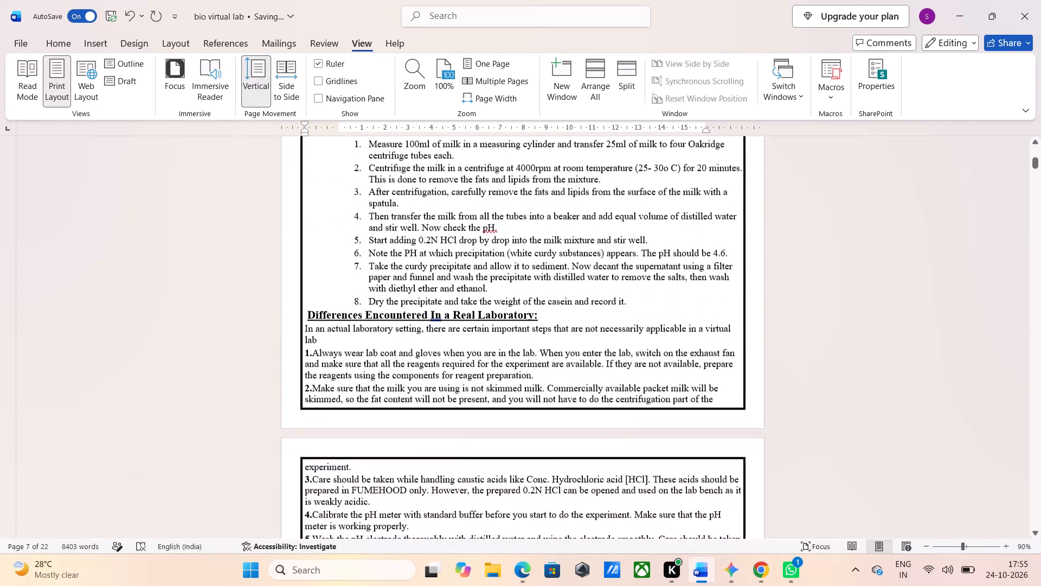
scroll(417, 302, down, 6)
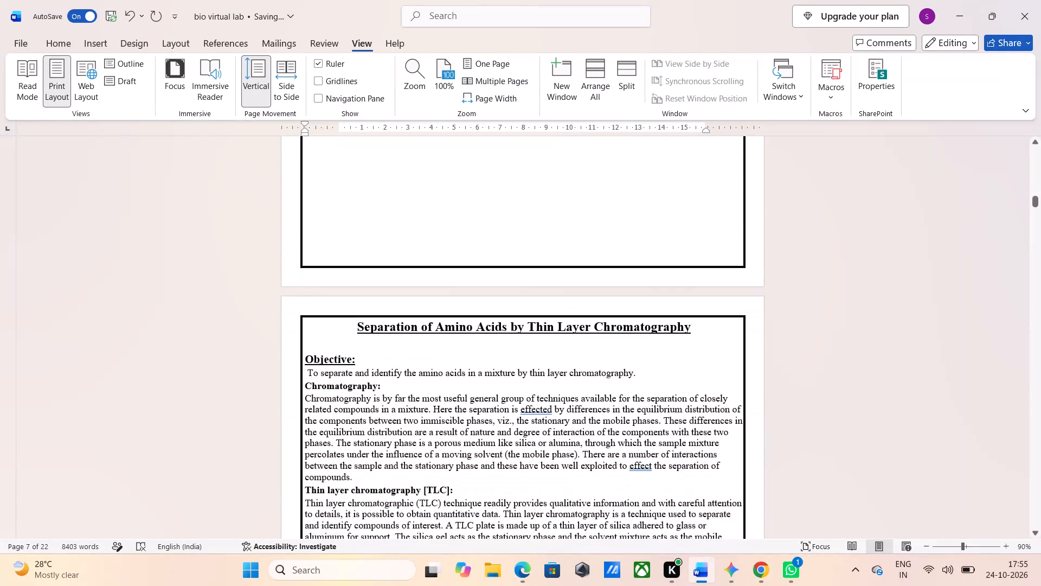
Review the page layout of the Thin Layer Chromatography and amino acid analysis experiments, up to the Bacterial Growth Curve heading.
scroll(417, 302, down, 5)
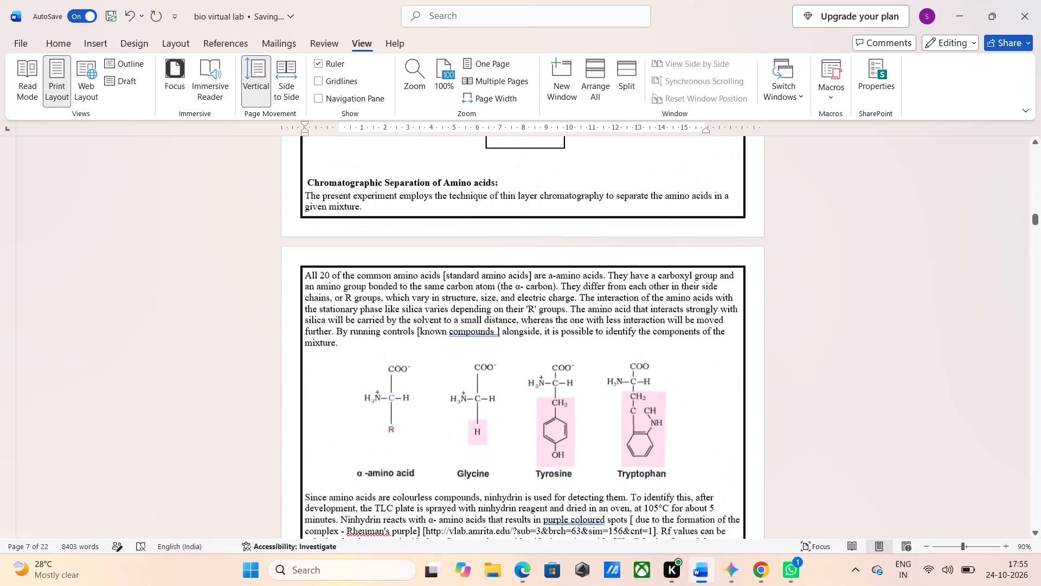
scroll(417, 302, down, 6)
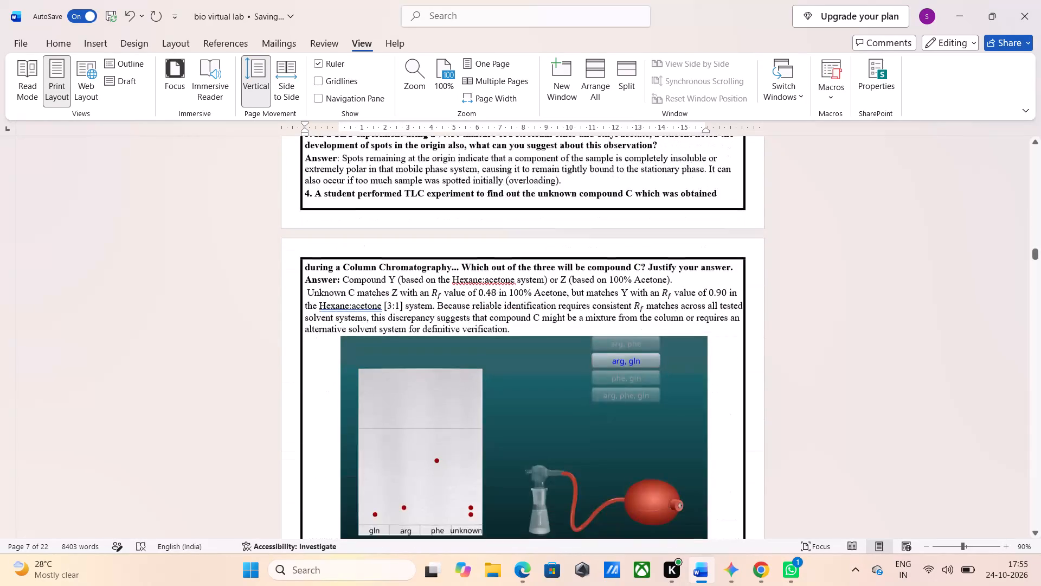
scroll(417, 302, down, 2)
scroll(417, 302, up, 1)
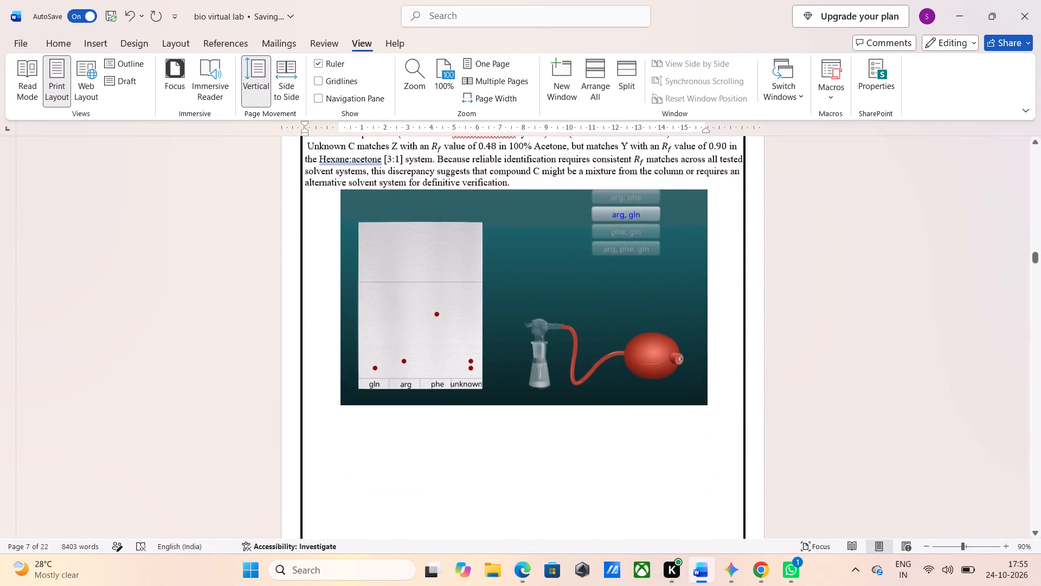
scroll(417, 302, down, 5)
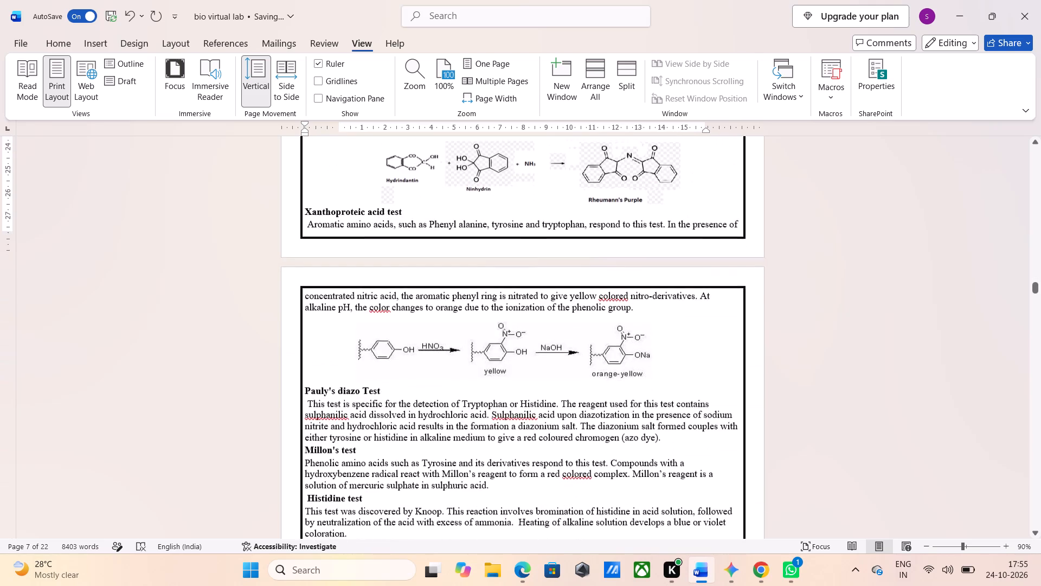
scroll(417, 302, down, 6)
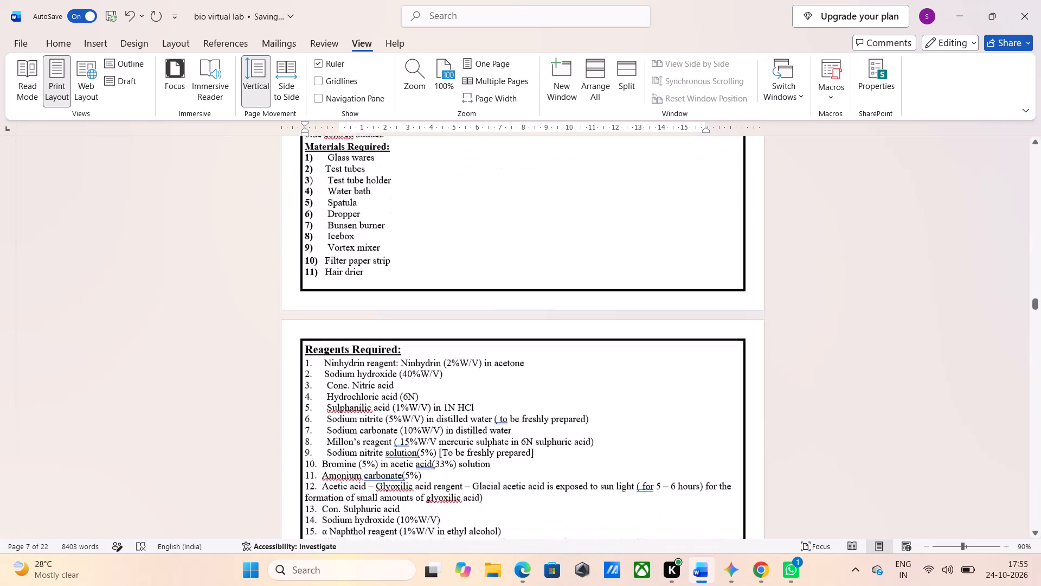
scroll(417, 302, down, 5)
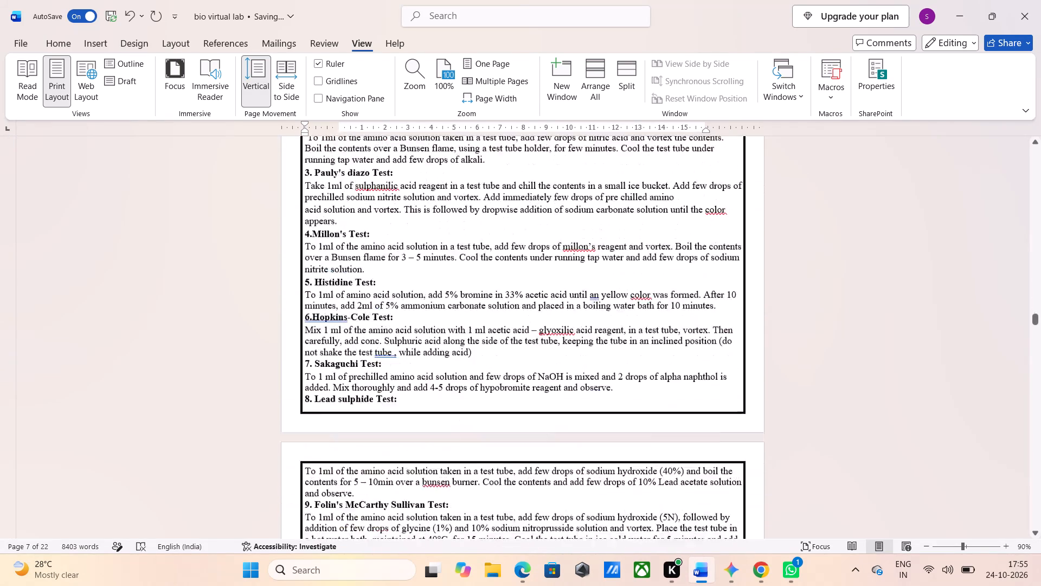
scroll(417, 302, down, 4)
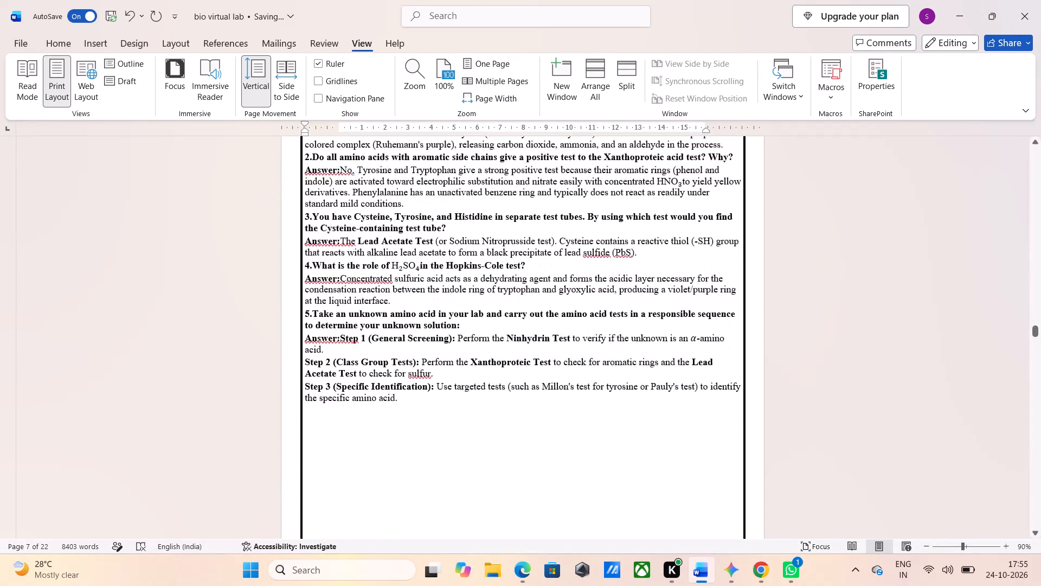
scroll(417, 302, down, 6)
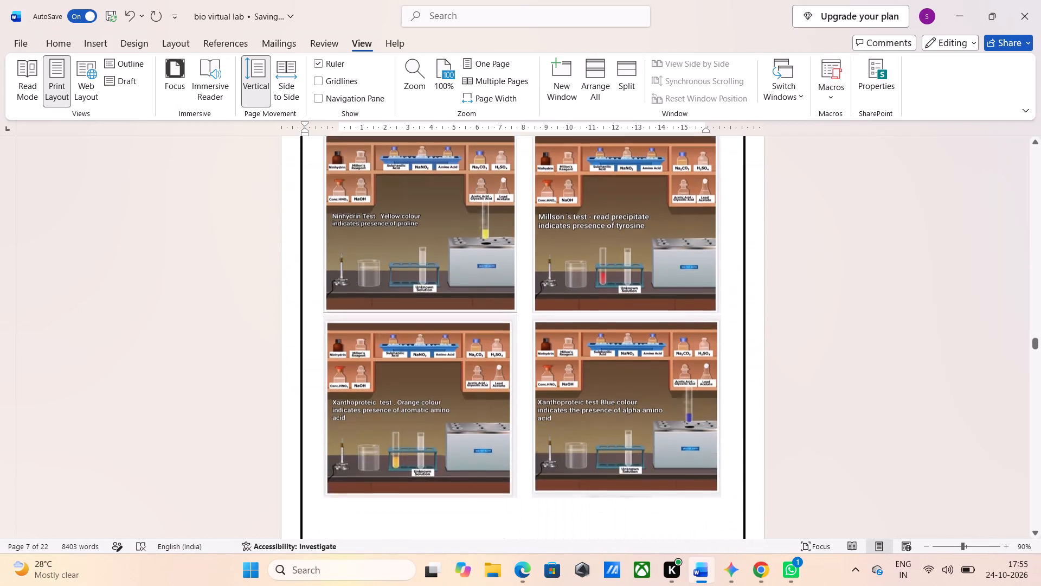
scroll(417, 302, down, 5)
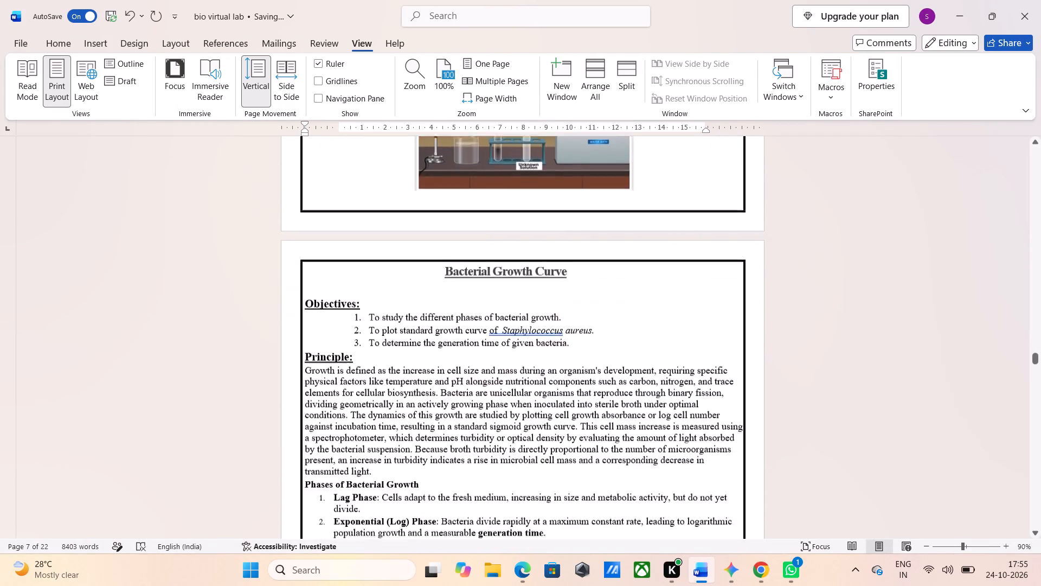
Insert two empty lines before the "Plasmid Isolation (Mini prep)" heading so the section starts on a new page with its Objectives.
scroll(417, 302, down, 5)
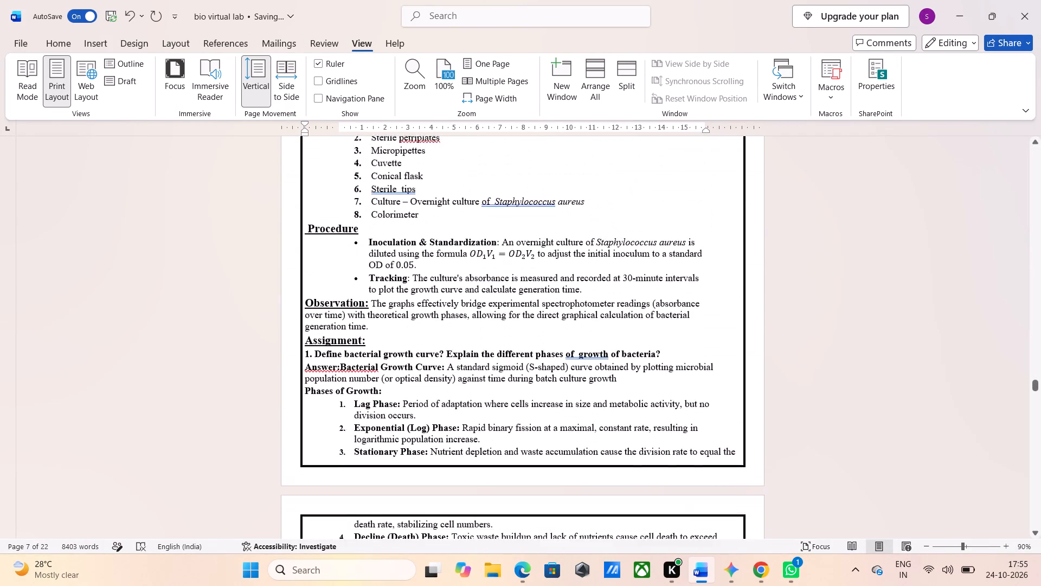
scroll(417, 302, down, 4)
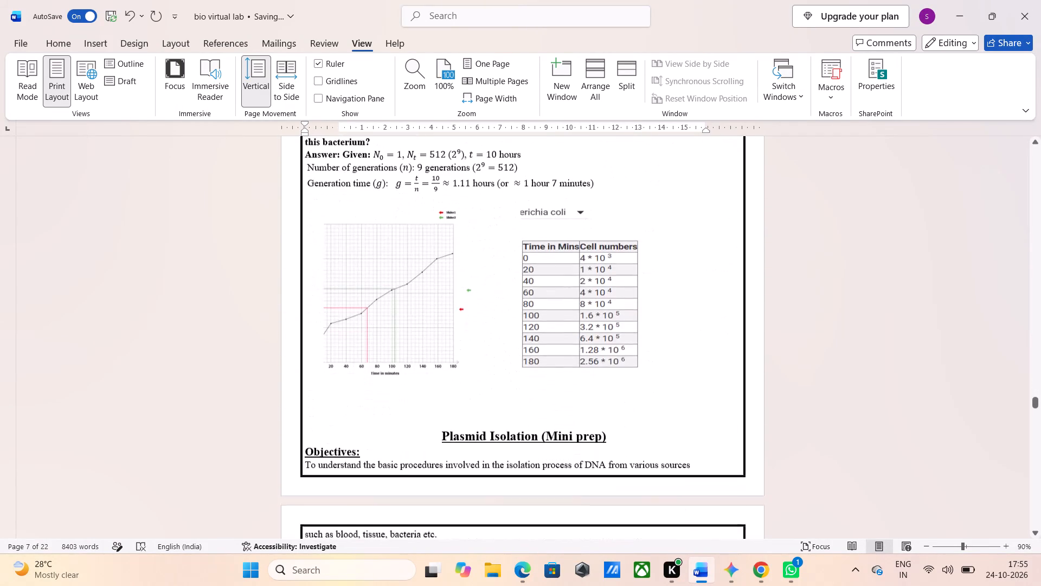
scroll(417, 302, down, 1)
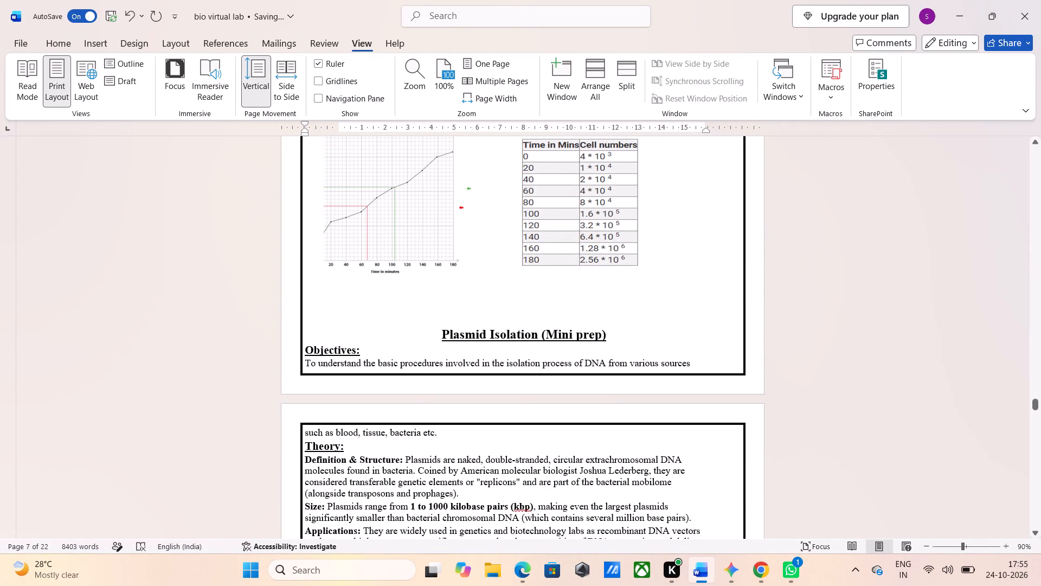
click(432, 335)
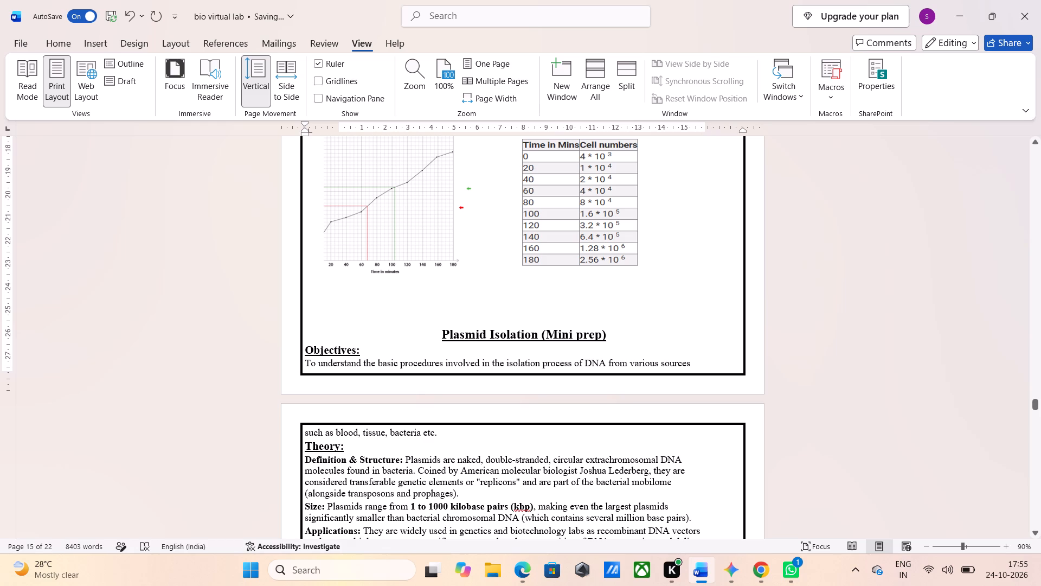
key(Return)
key(Return)
scroll(432, 335, down, 2)
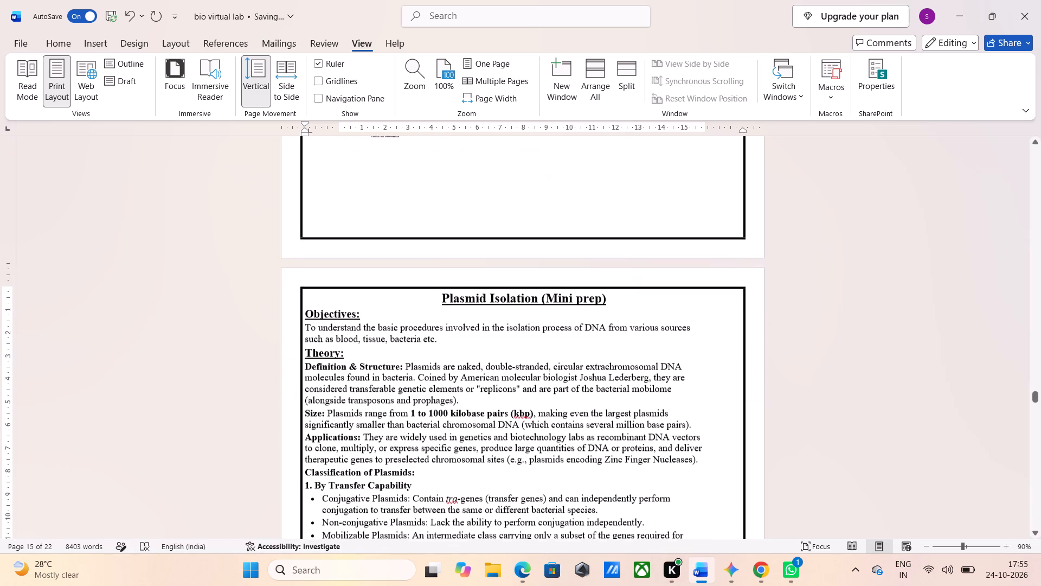
click(620, 301)
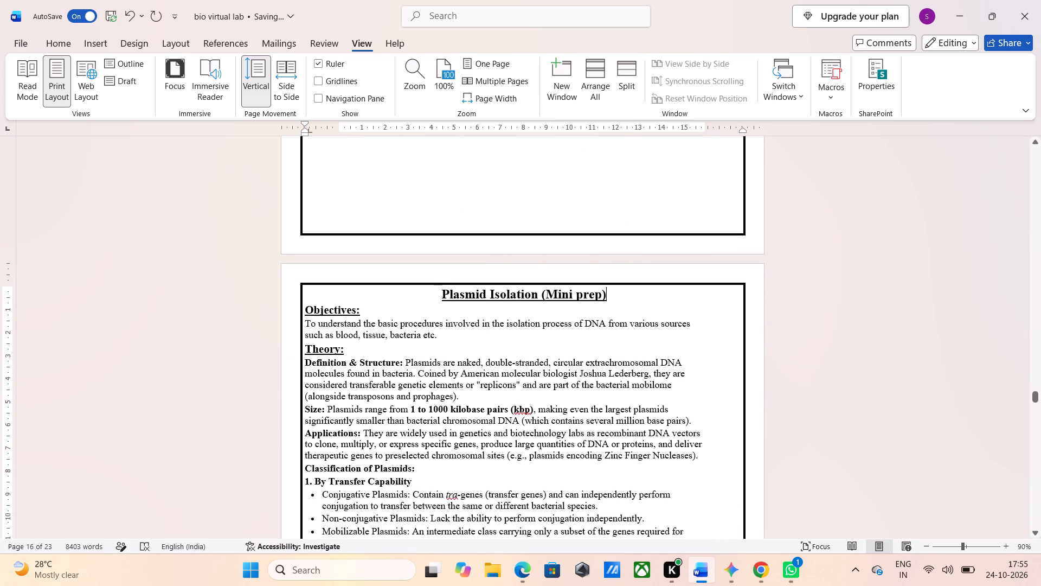
Check the Plasmid Isolation section's page flow through to the Polymerase Chain Reaction heading, and go back towards its theory pages.
scroll(620, 301, down, 6)
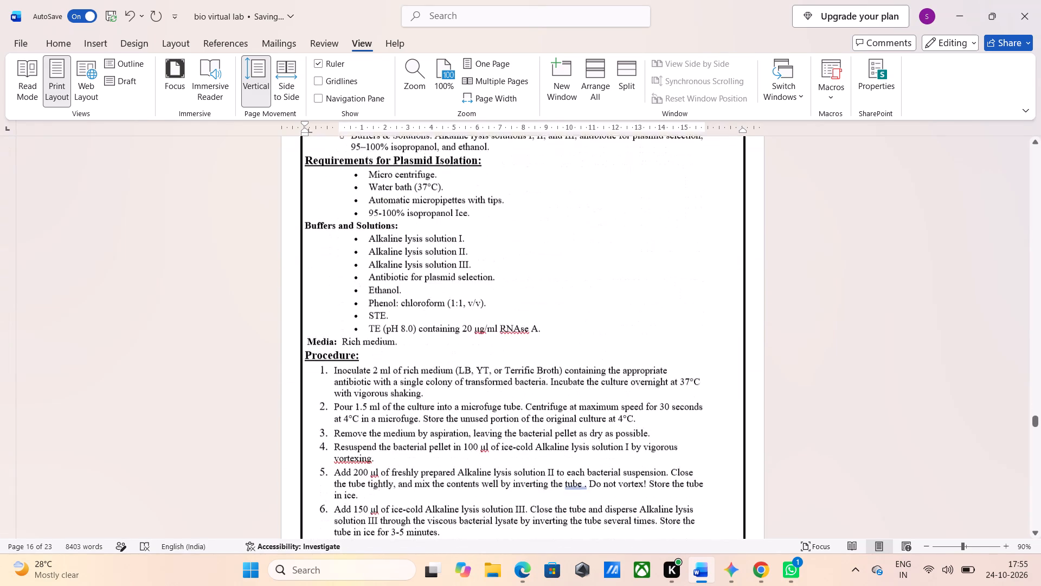
scroll(620, 301, down, 3)
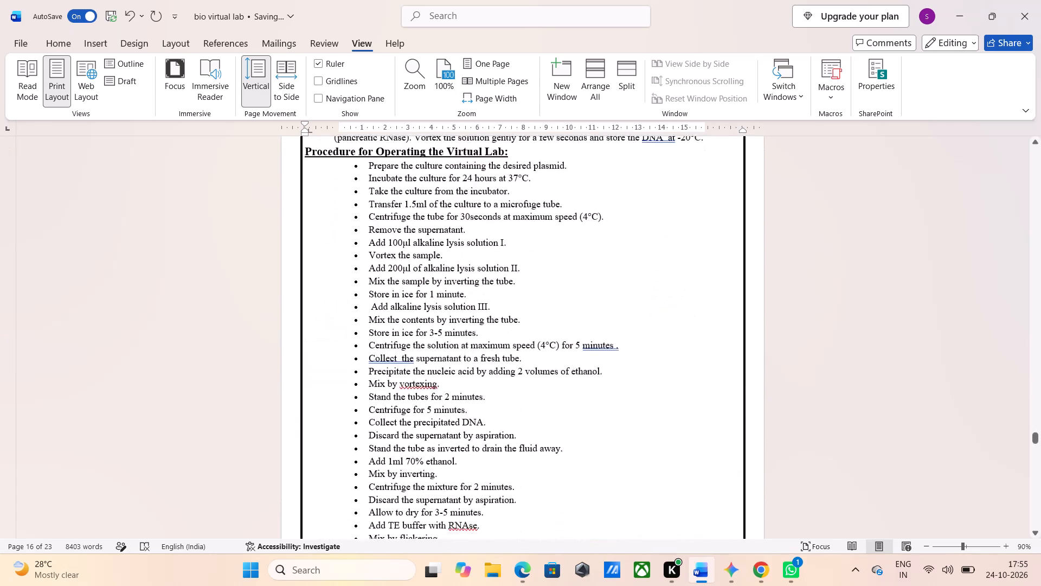
scroll(620, 301, down, 5)
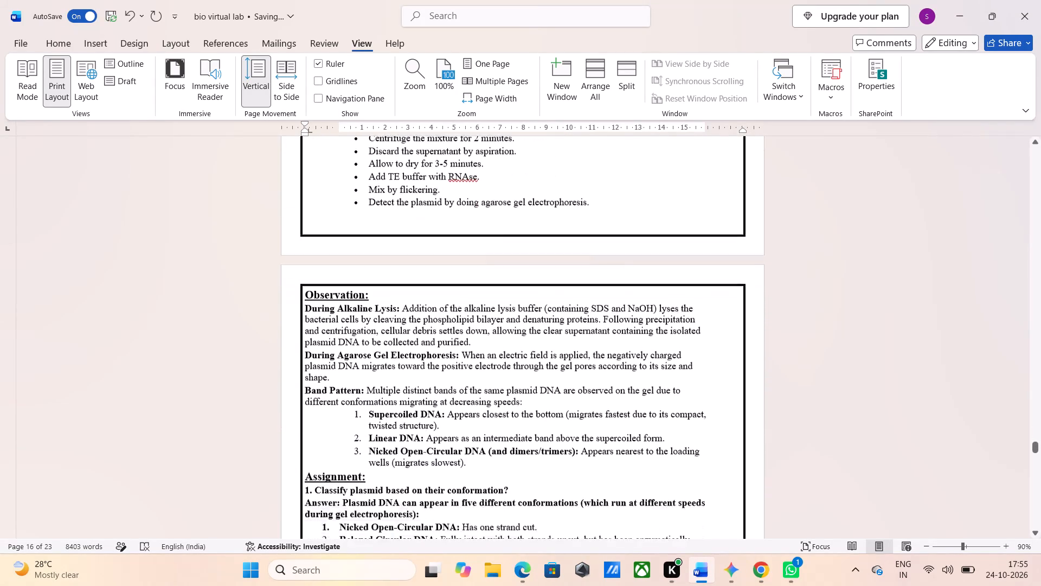
scroll(620, 301, down, 3)
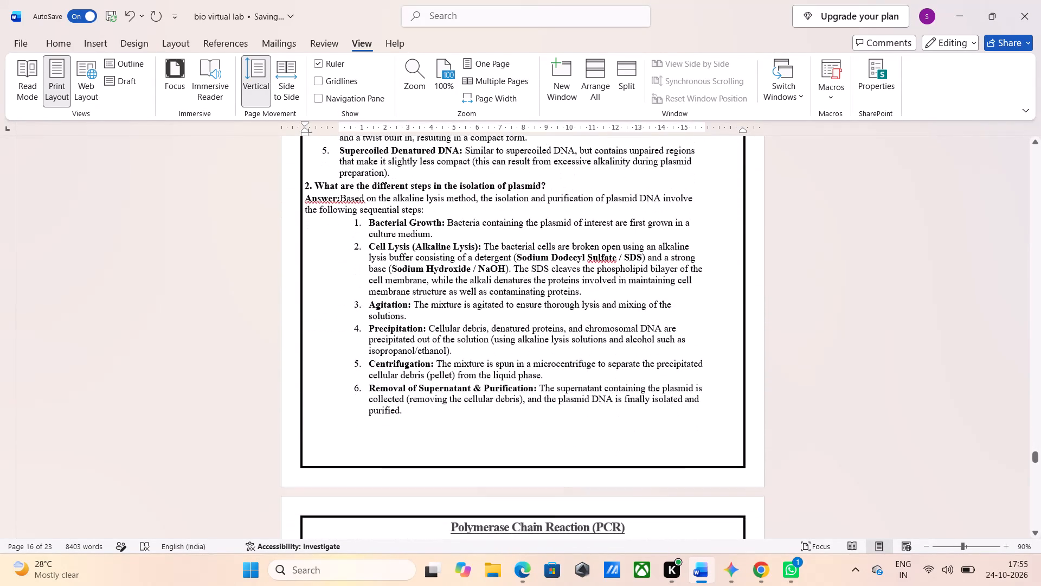
scroll(620, 301, down, 1)
scroll(620, 301, up, 2)
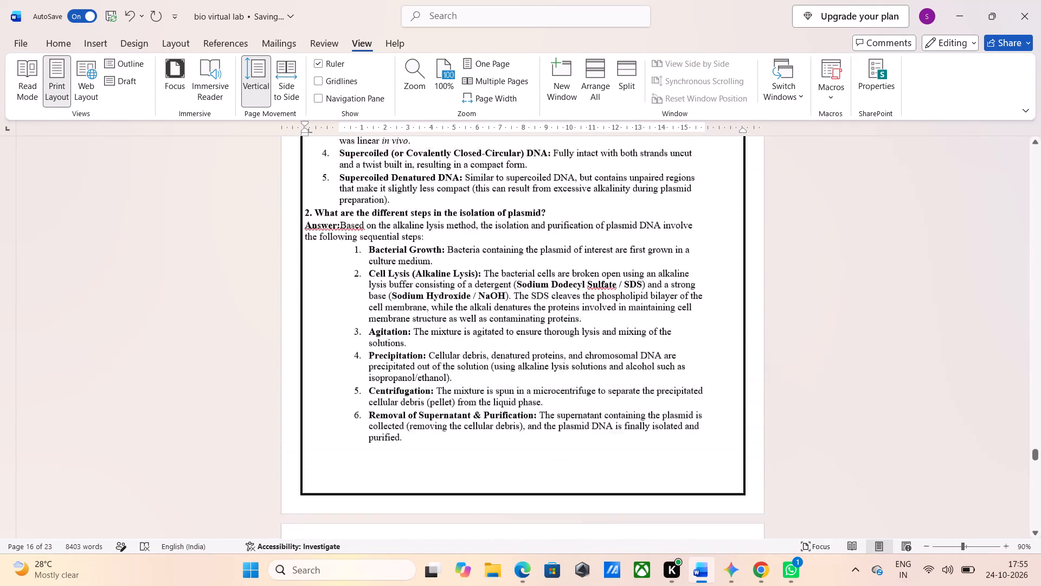
scroll(620, 301, up, 6)
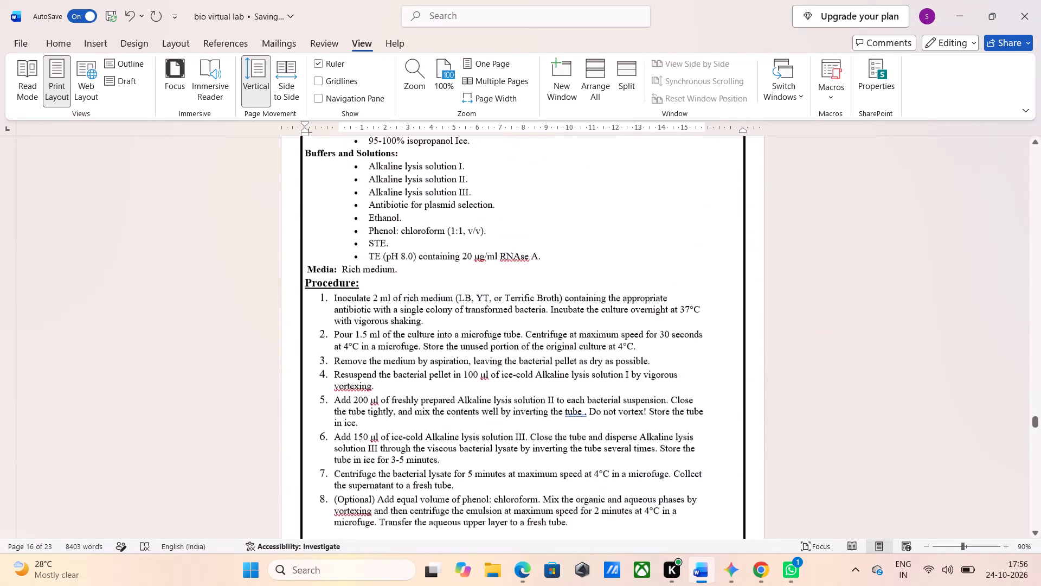
scroll(620, 301, up, 5)
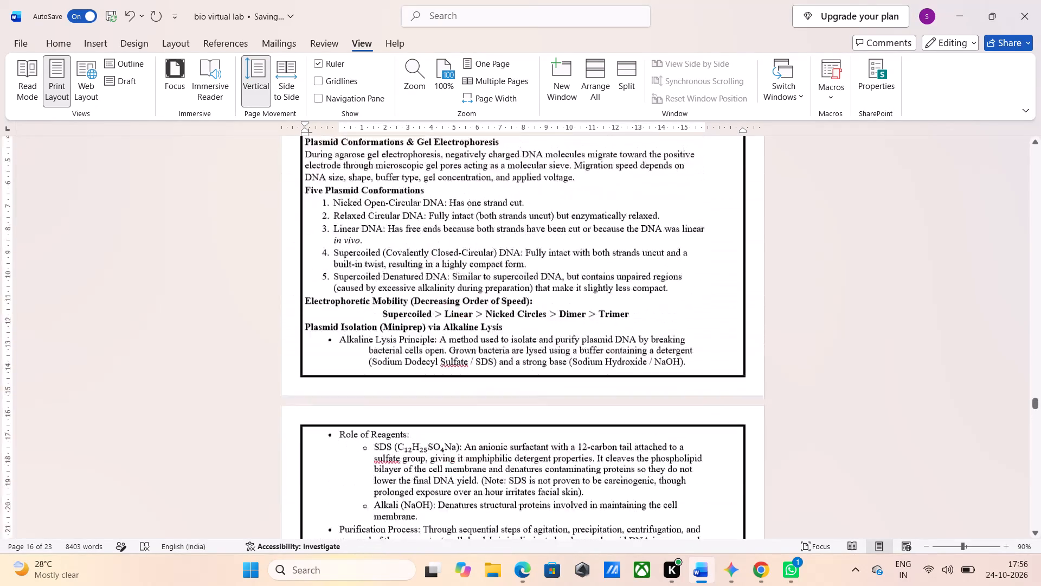
Insert an empty line between the "Plasmid Isolation (Mini prep)" heading and its Objectives.
scroll(620, 301, up, 1)
key(Return)
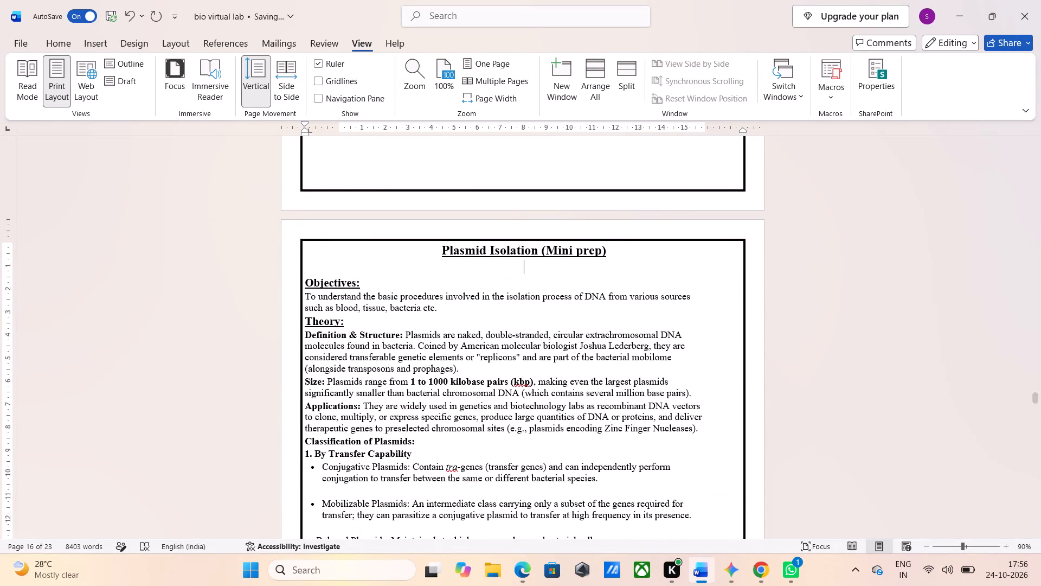
Review the page flow from the Plasmid Isolation section through the PCR assignment answers, and go back to the 3-Step PCR Cycle table.
scroll(627, 243, down, 10)
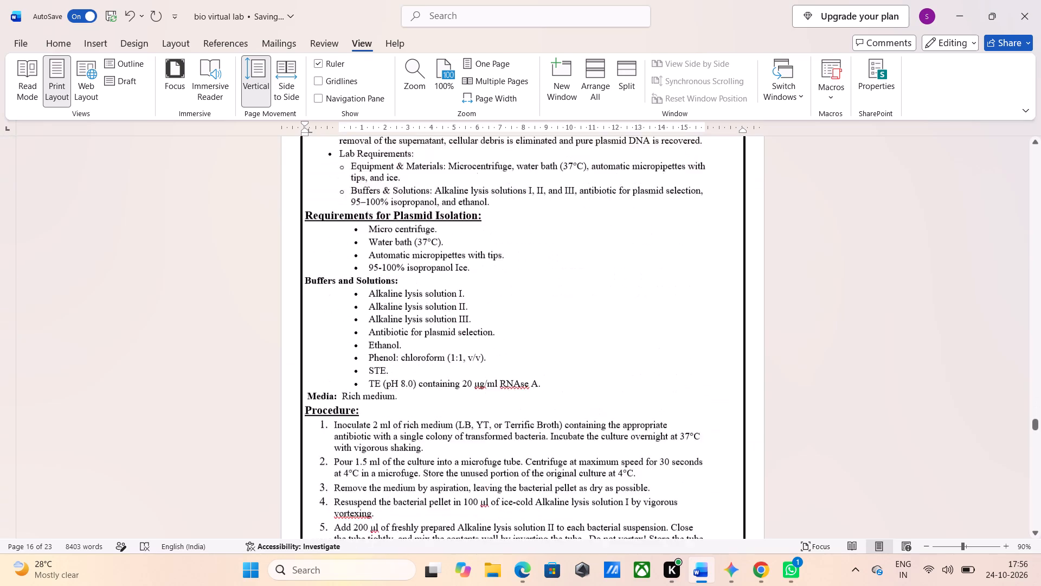
scroll(627, 243, down, 5)
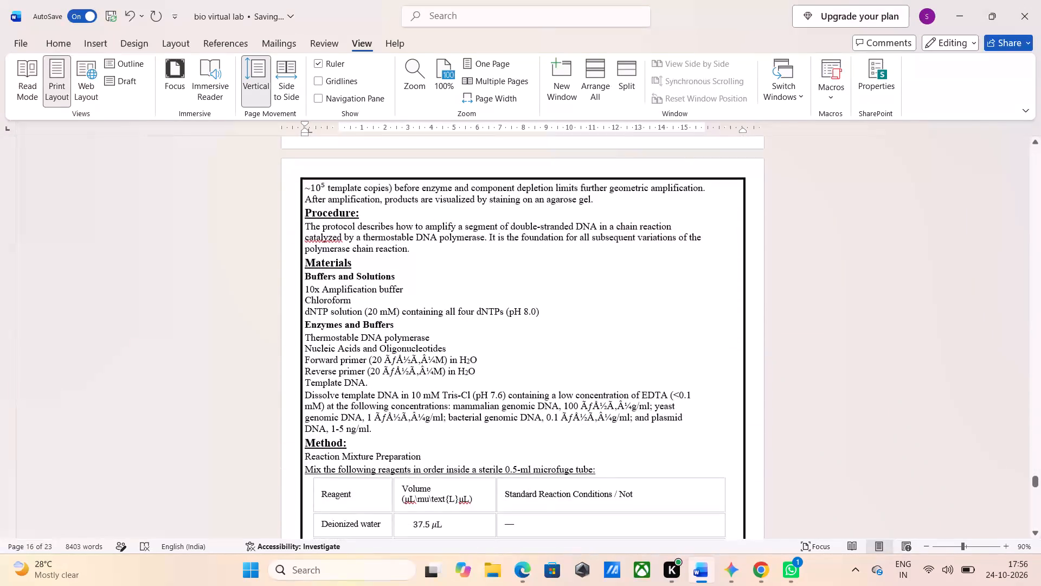
scroll(627, 243, down, 5)
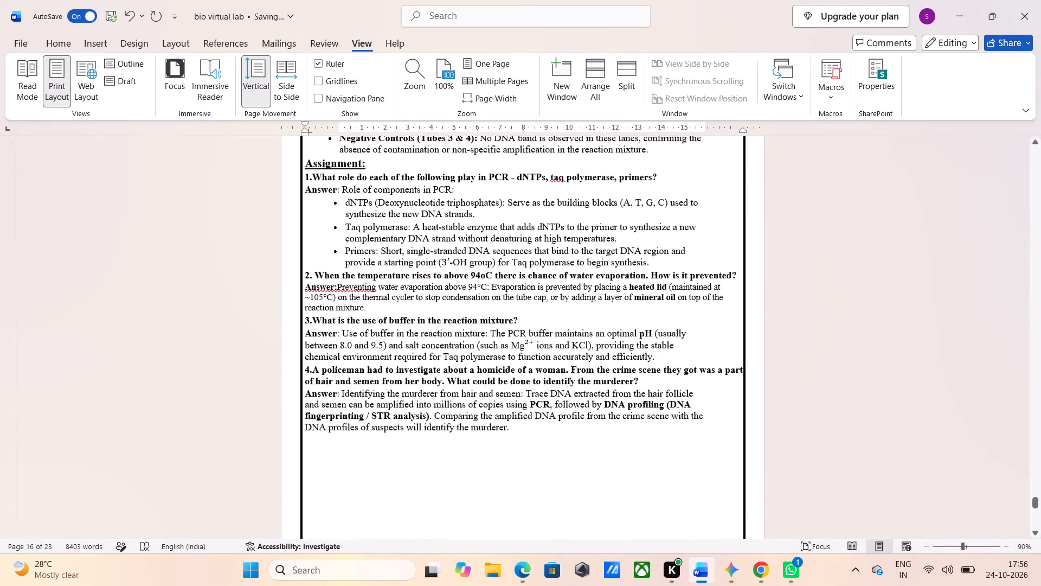
scroll(627, 243, up, 3)
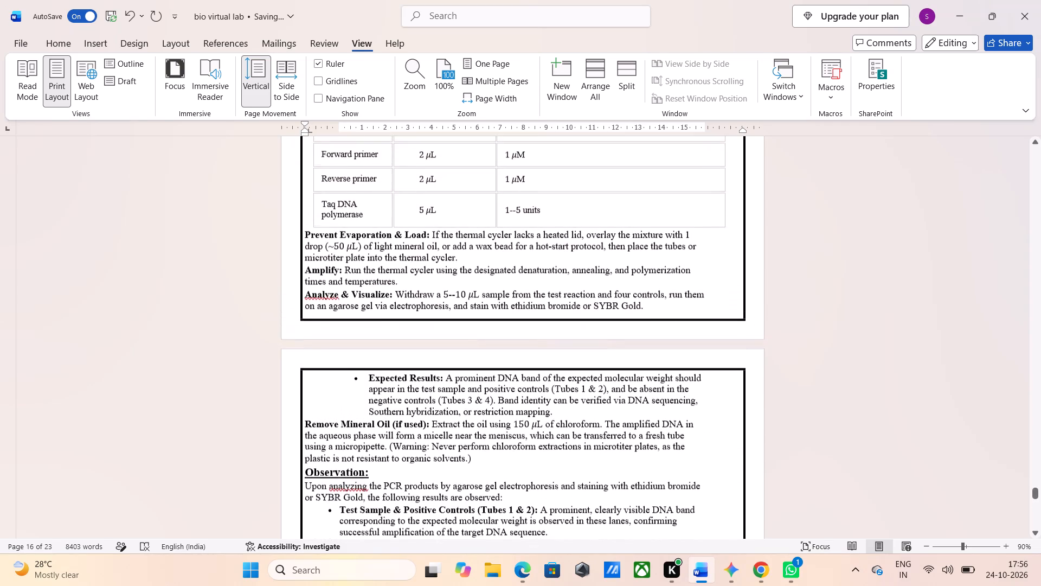
scroll(627, 243, up, 3)
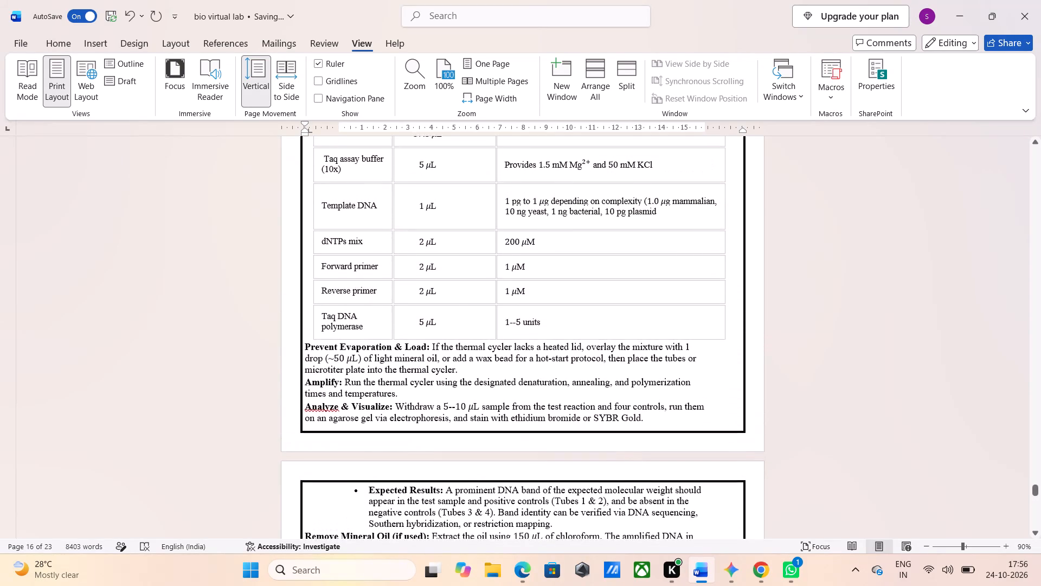
scroll(627, 243, up, 4)
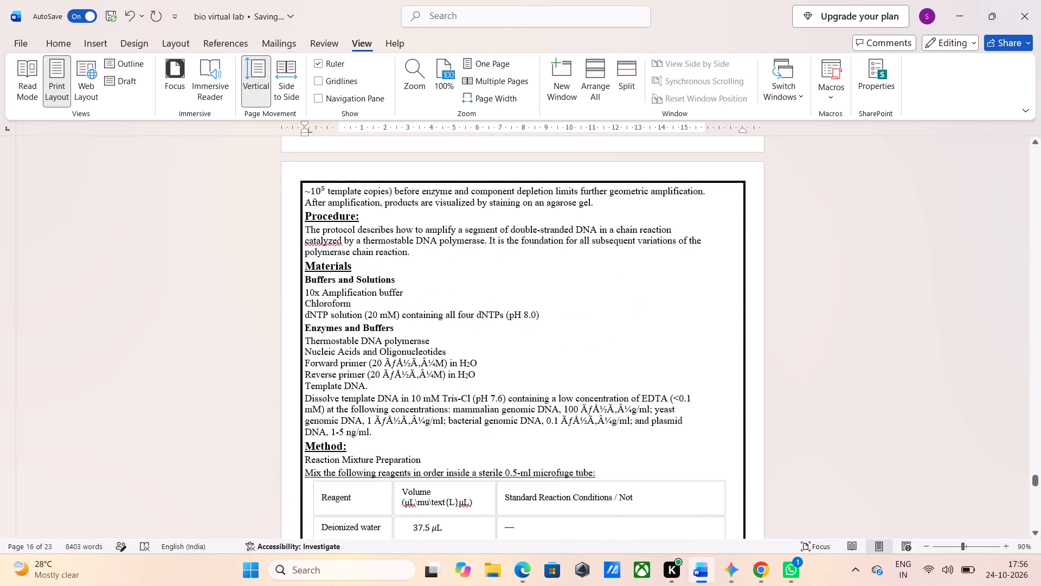
scroll(627, 243, up, 2)
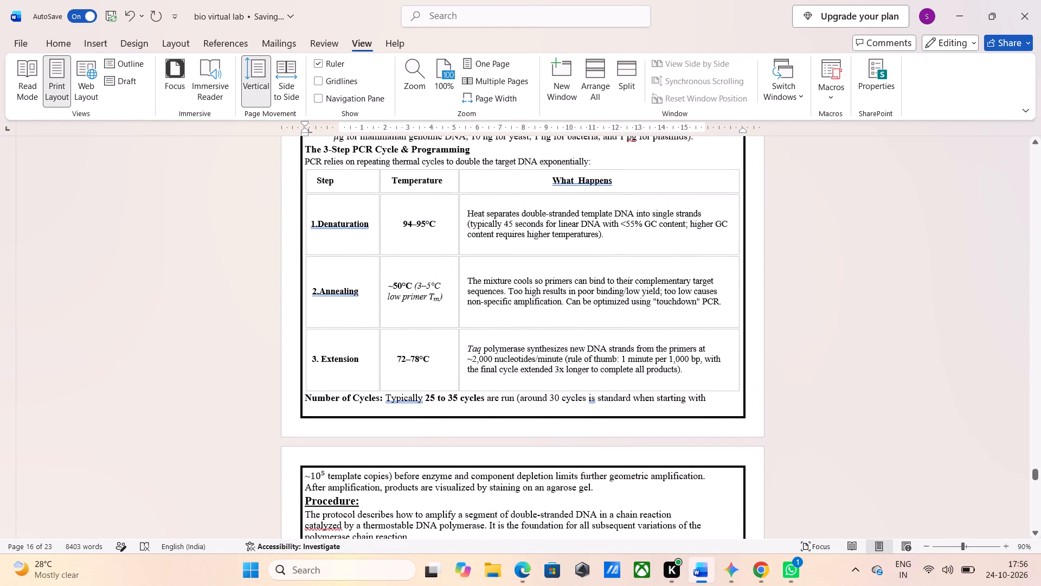
Shrink the 3-Step PCR Cycle table slightly so the whole Number of Cycles paragraph fits beneath it on the same page.
scroll(627, 243, up, 2)
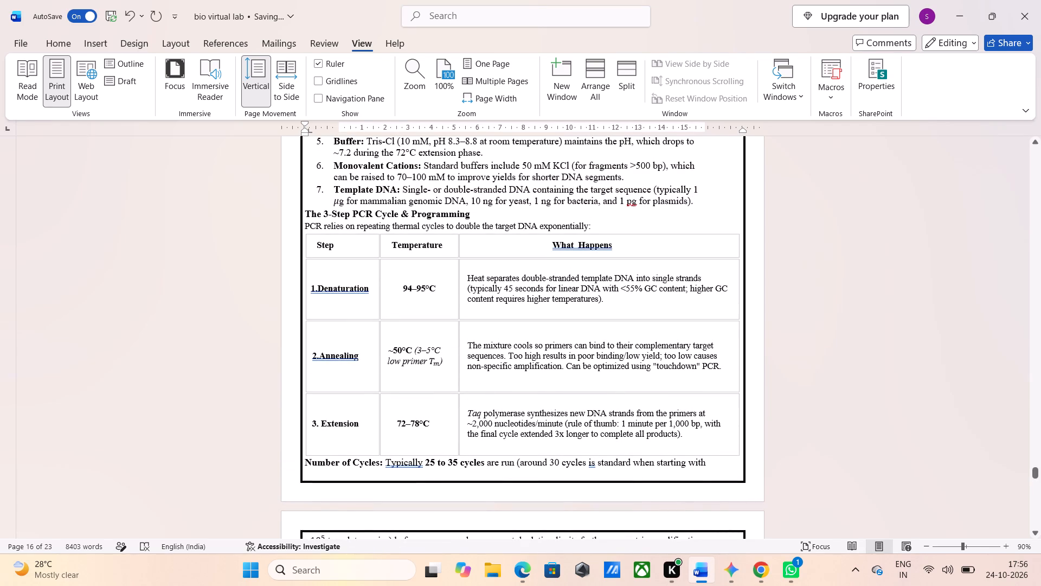
drag(746, 463, 734, 451)
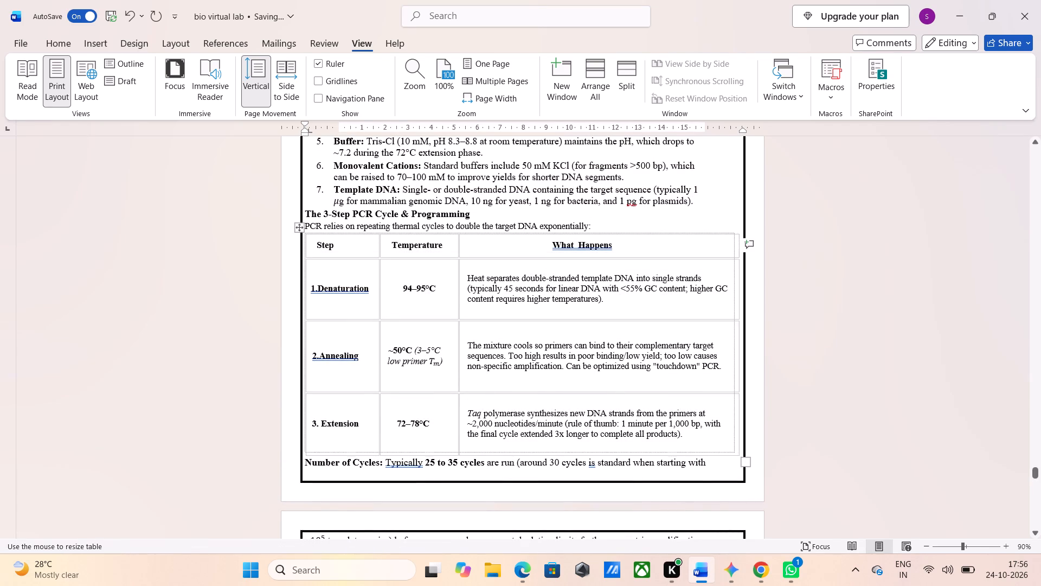
drag(734, 451, 731, 441)
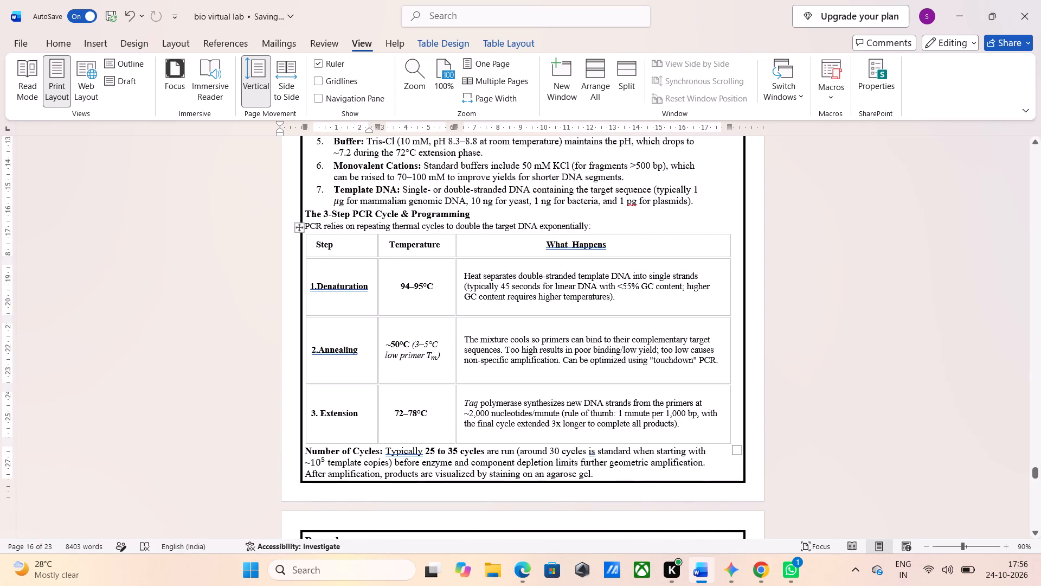
scroll(745, 448, down, 8)
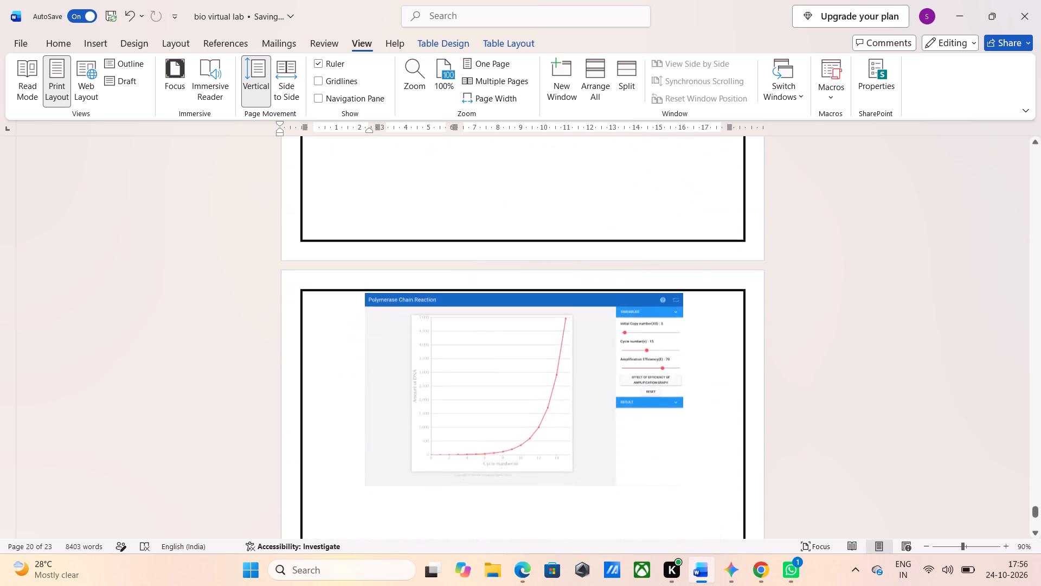